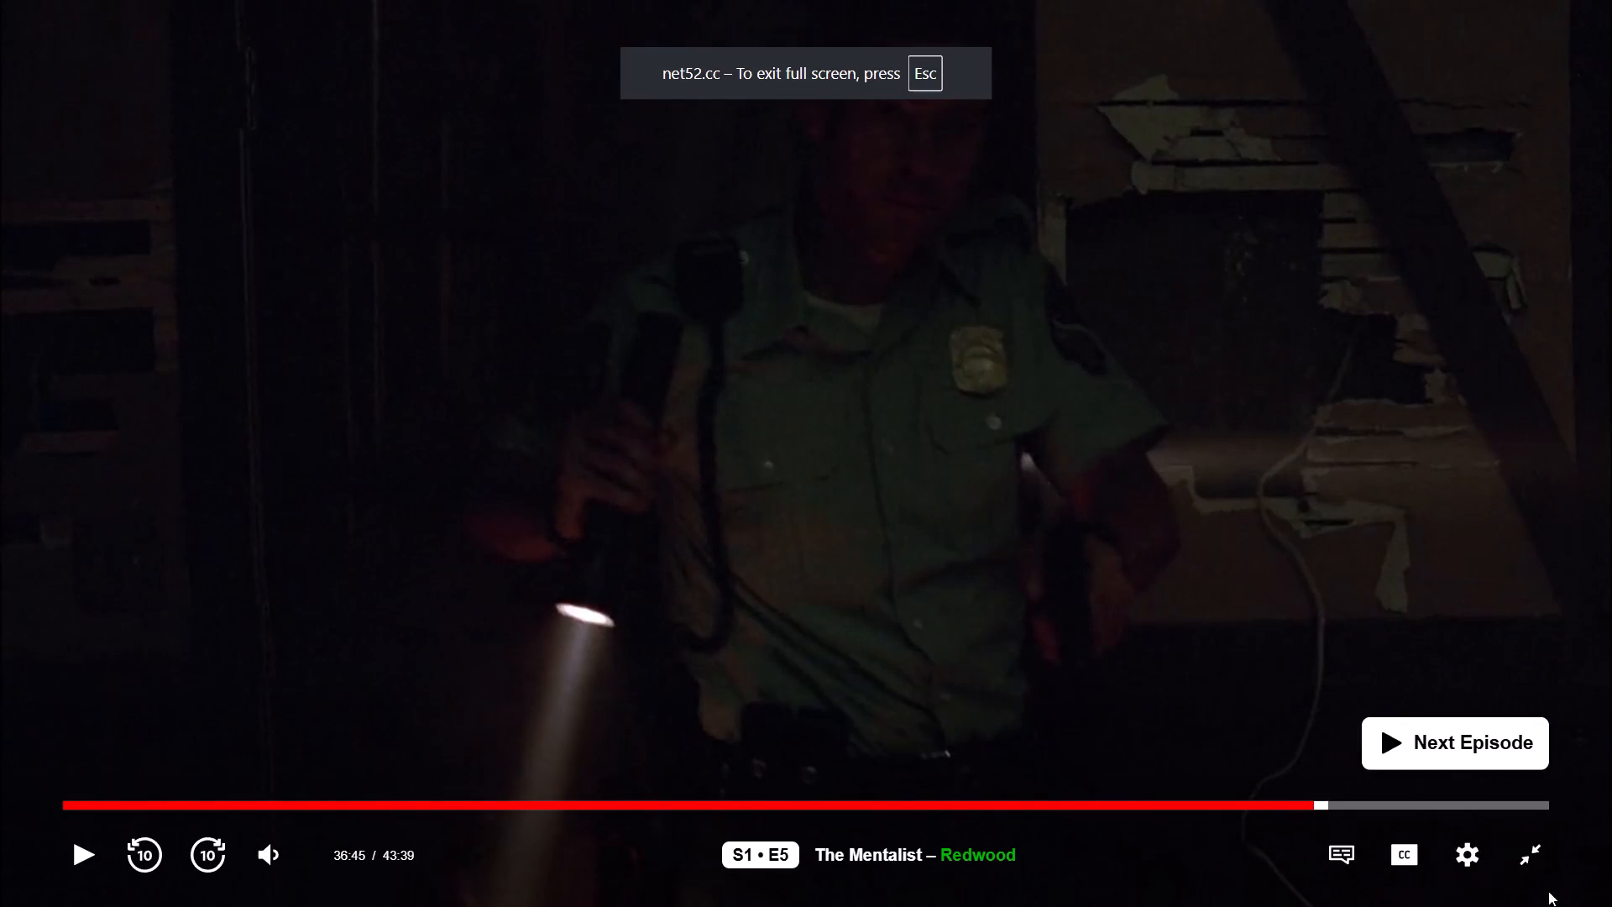
Exit full-screen playback of the paused video.
{"action": "left_click", "coordinate": [1542, 862]}
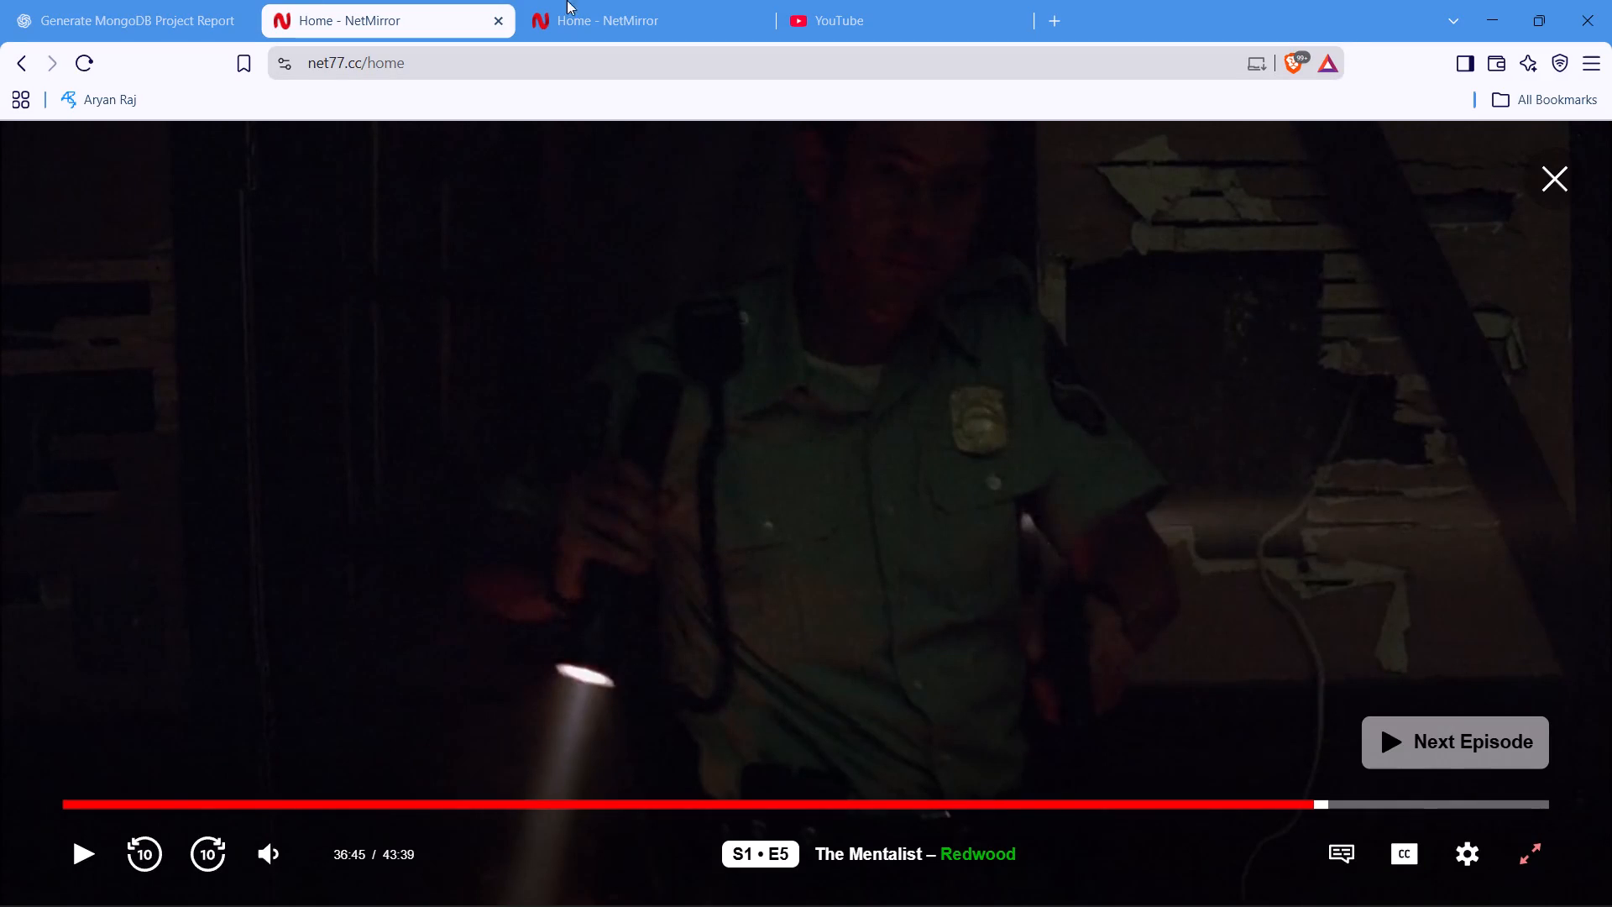
Switch to the INT315_Project report in Word and examine the project and submission details on its cover page.
{"action": "left_click", "coordinate": [0, 0]}
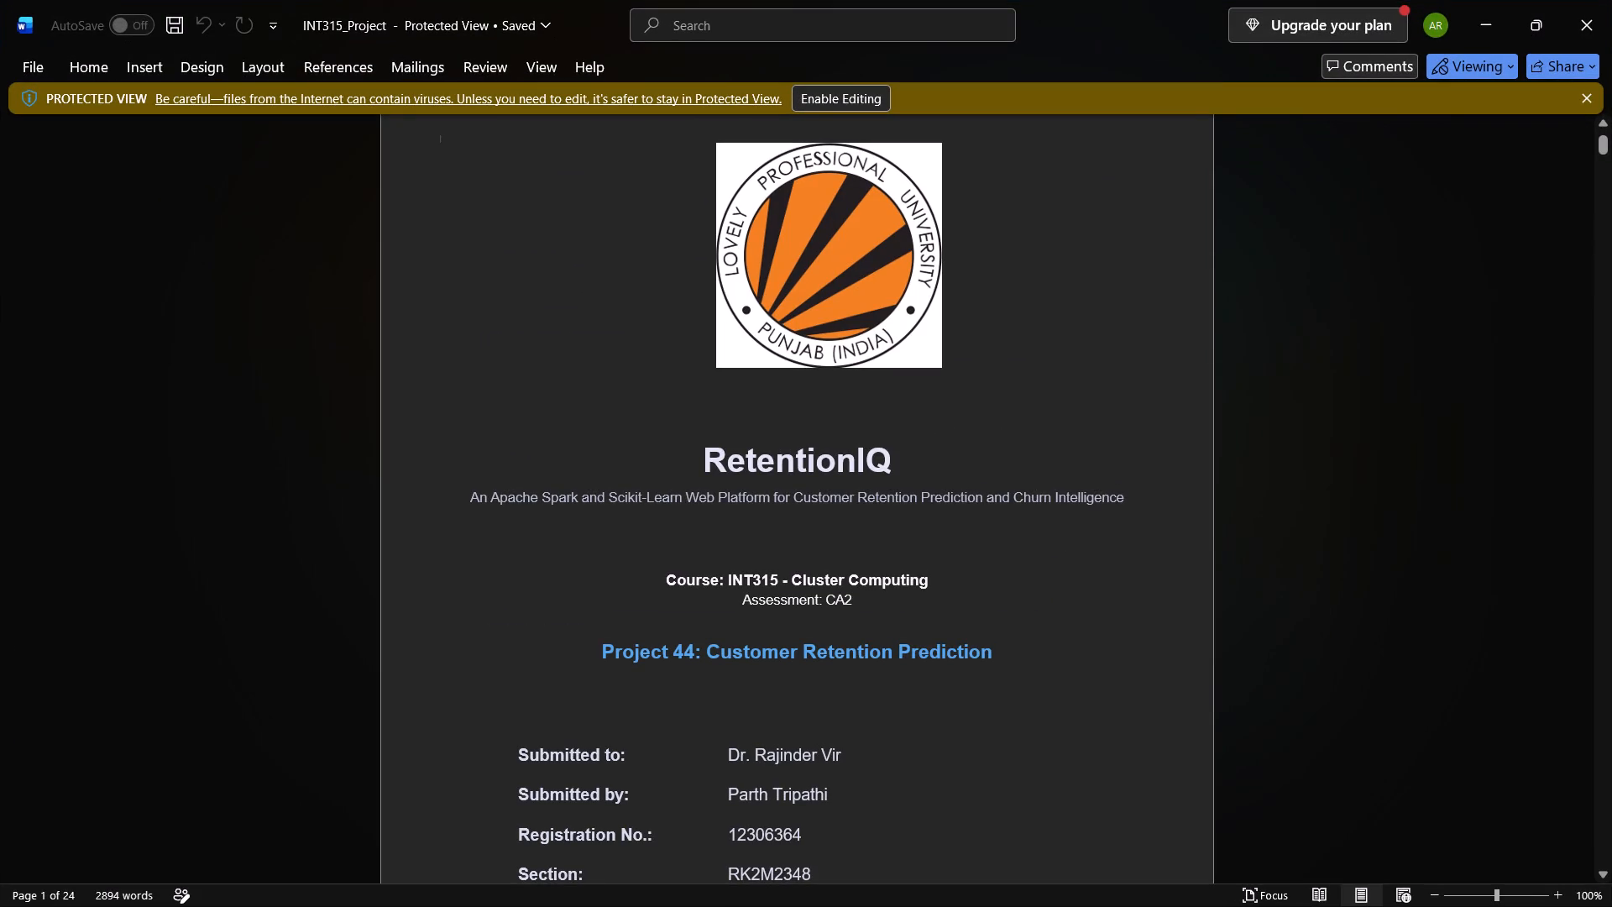
{"action": "scroll", "coordinate": [823, 637], "scroll_direction": "down", "scroll_amount": 2}
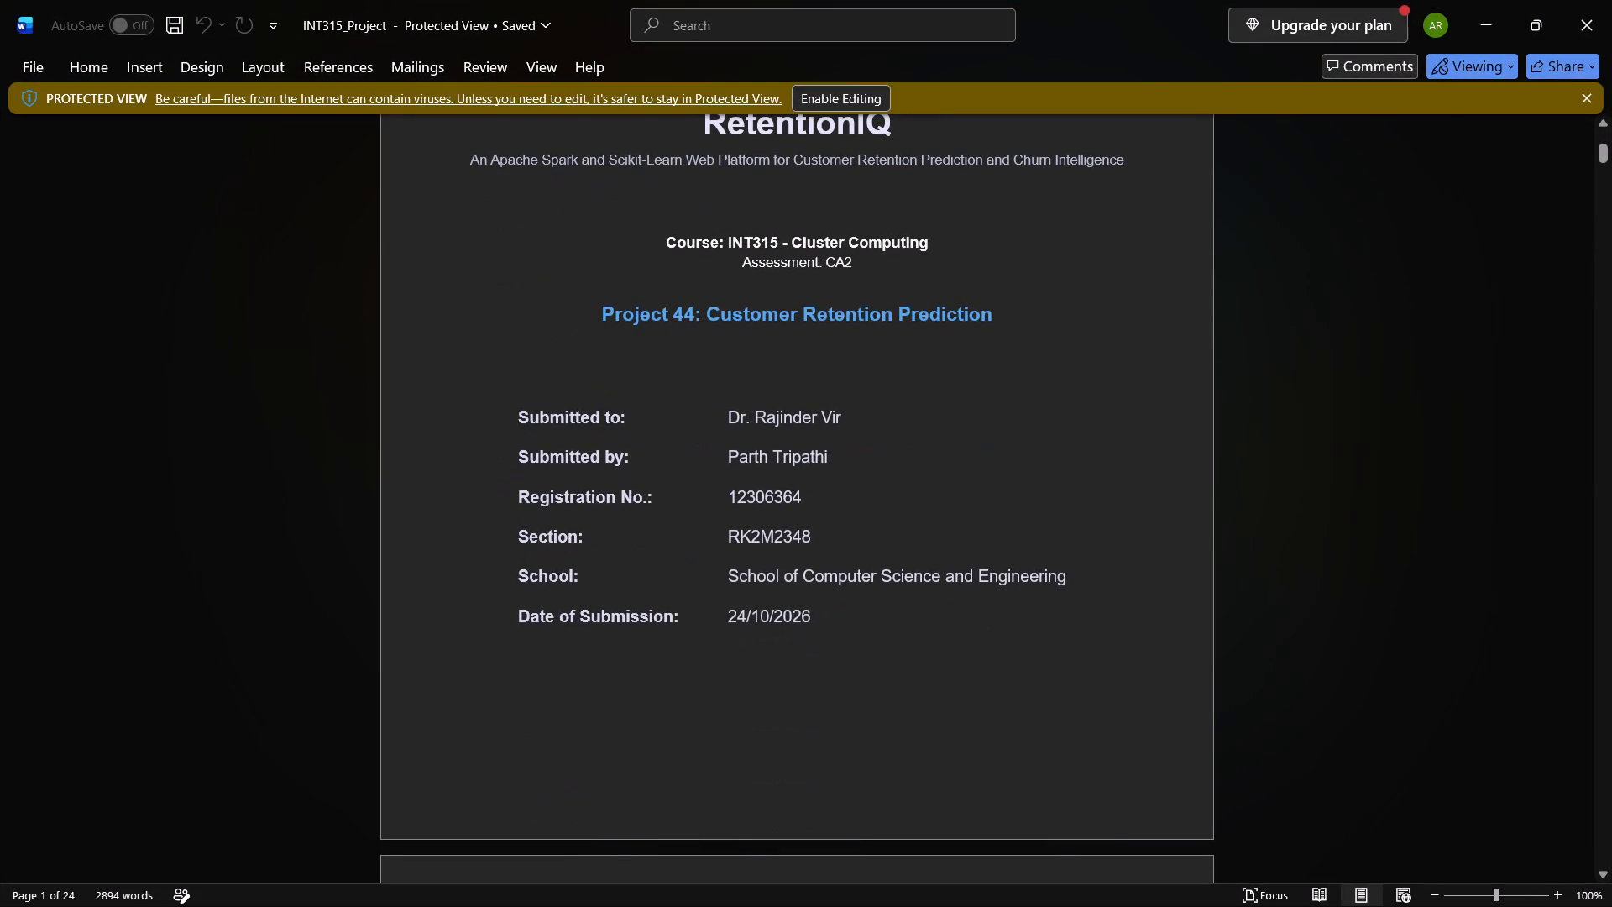
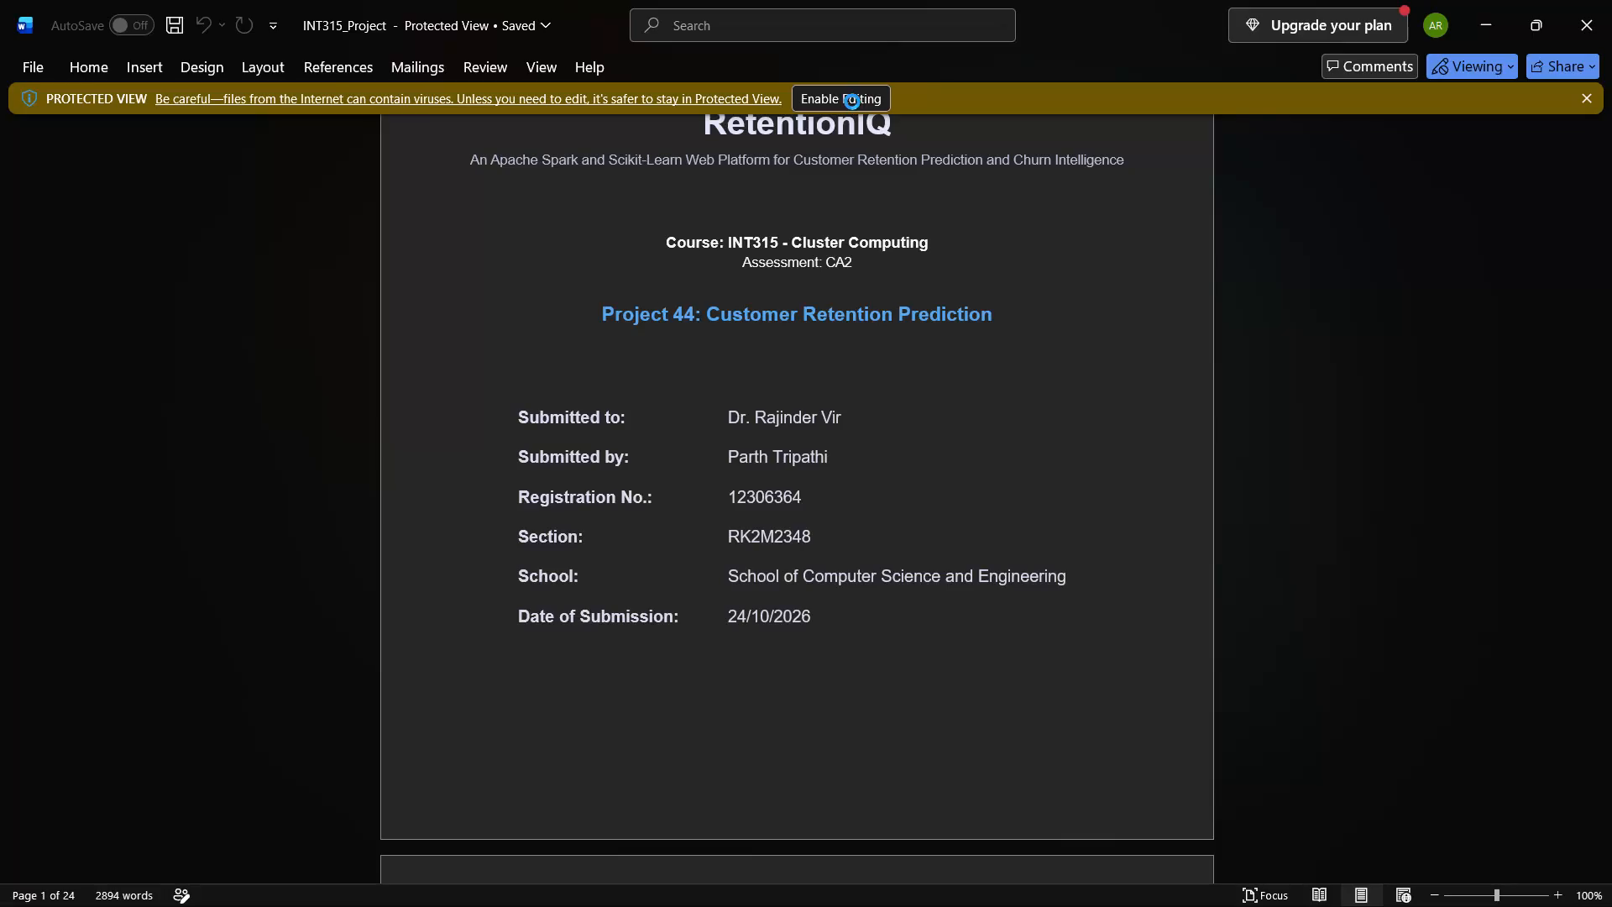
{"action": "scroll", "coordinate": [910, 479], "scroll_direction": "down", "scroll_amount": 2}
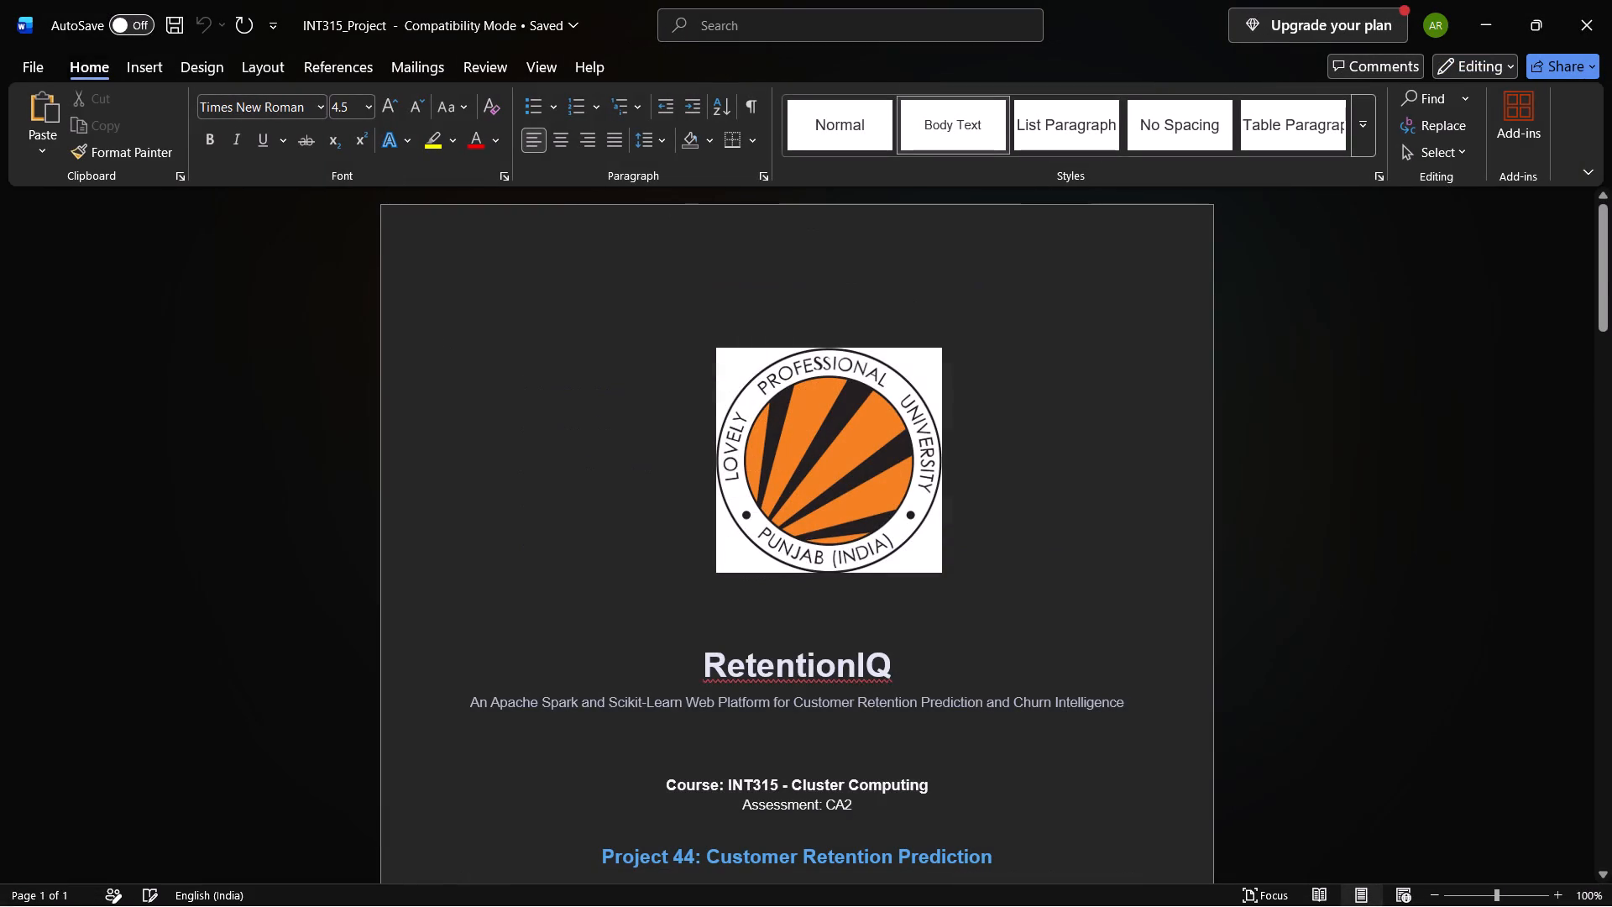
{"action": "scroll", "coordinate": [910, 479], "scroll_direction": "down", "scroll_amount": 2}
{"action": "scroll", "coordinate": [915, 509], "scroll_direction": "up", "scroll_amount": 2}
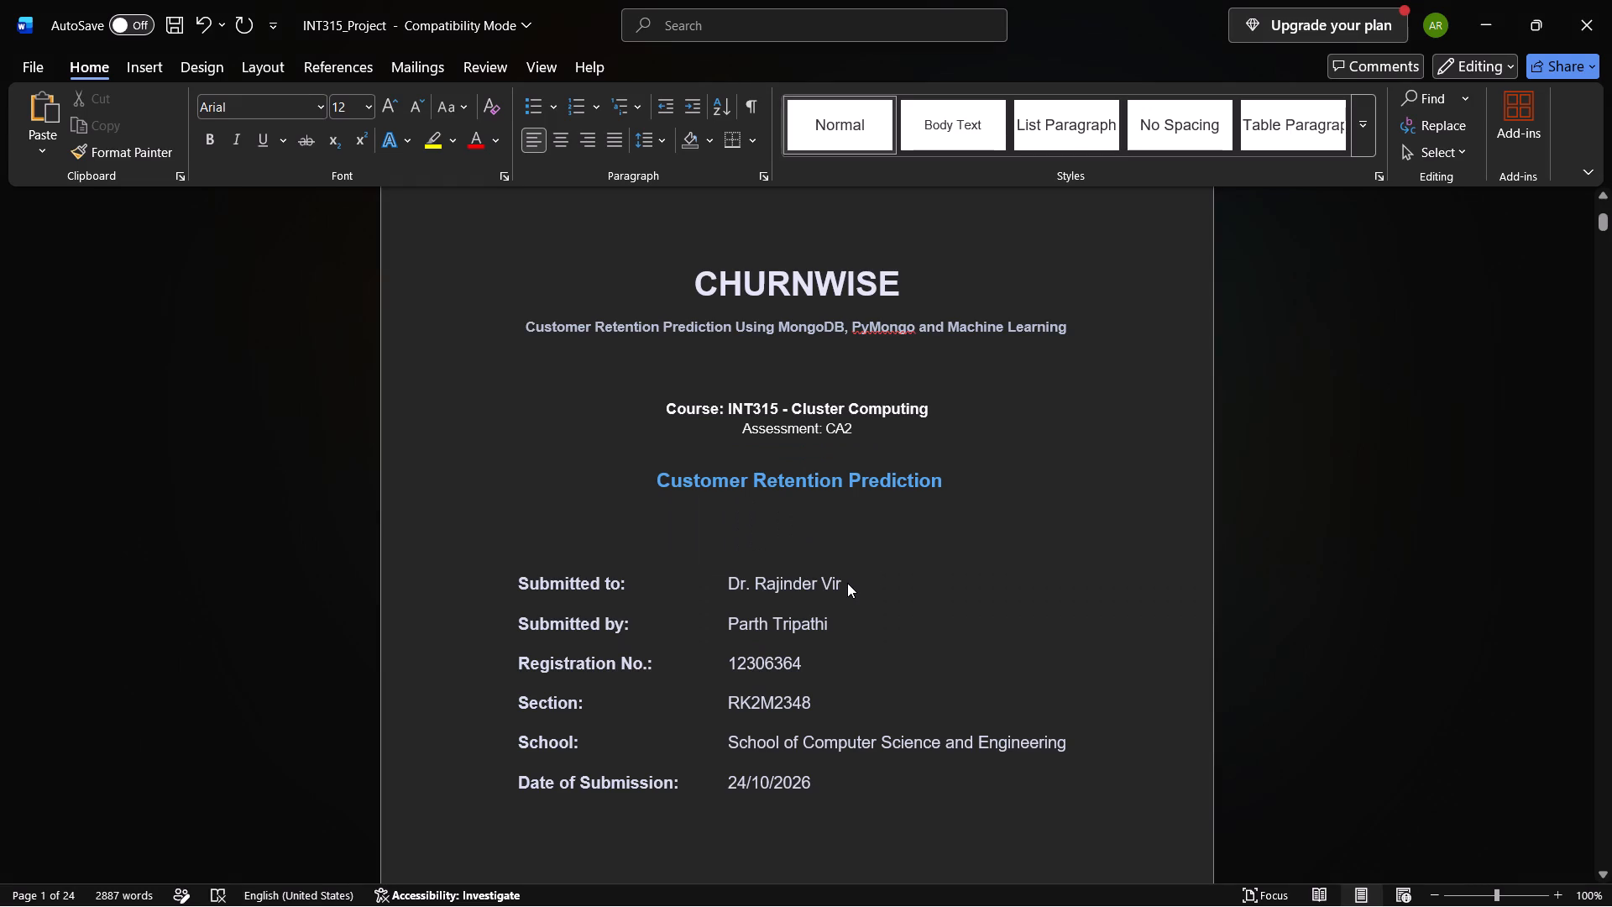
Replace the "Submitted to" name on the cover page with the new instructor's name.
{"action": "key", "text": "BackSpace"}
{"action": "key", "text": "BackSpace"}
{"action": "key", "text": "BackSpace"}
{"action": "key", "text": "BackSpace"}
{"action": "key", "text": "BackSpace"}
{"action": "key", "text": "BackSpace"}
{"action": "key", "text": "BackSpace"}
{"action": "key", "text": "BackSpace"}
{"action": "key", "text": "BackSpace"}
{"action": "key", "text": "BackSpace"}
{"action": "key", "text": "BackSpace"}
{"action": "key", "text": "BackSpace"}
{"action": "key", "text": "BackSpace"}
{"action": "key", "text": "BackSpace"}
{"action": "key", "text": "BackSpace"}
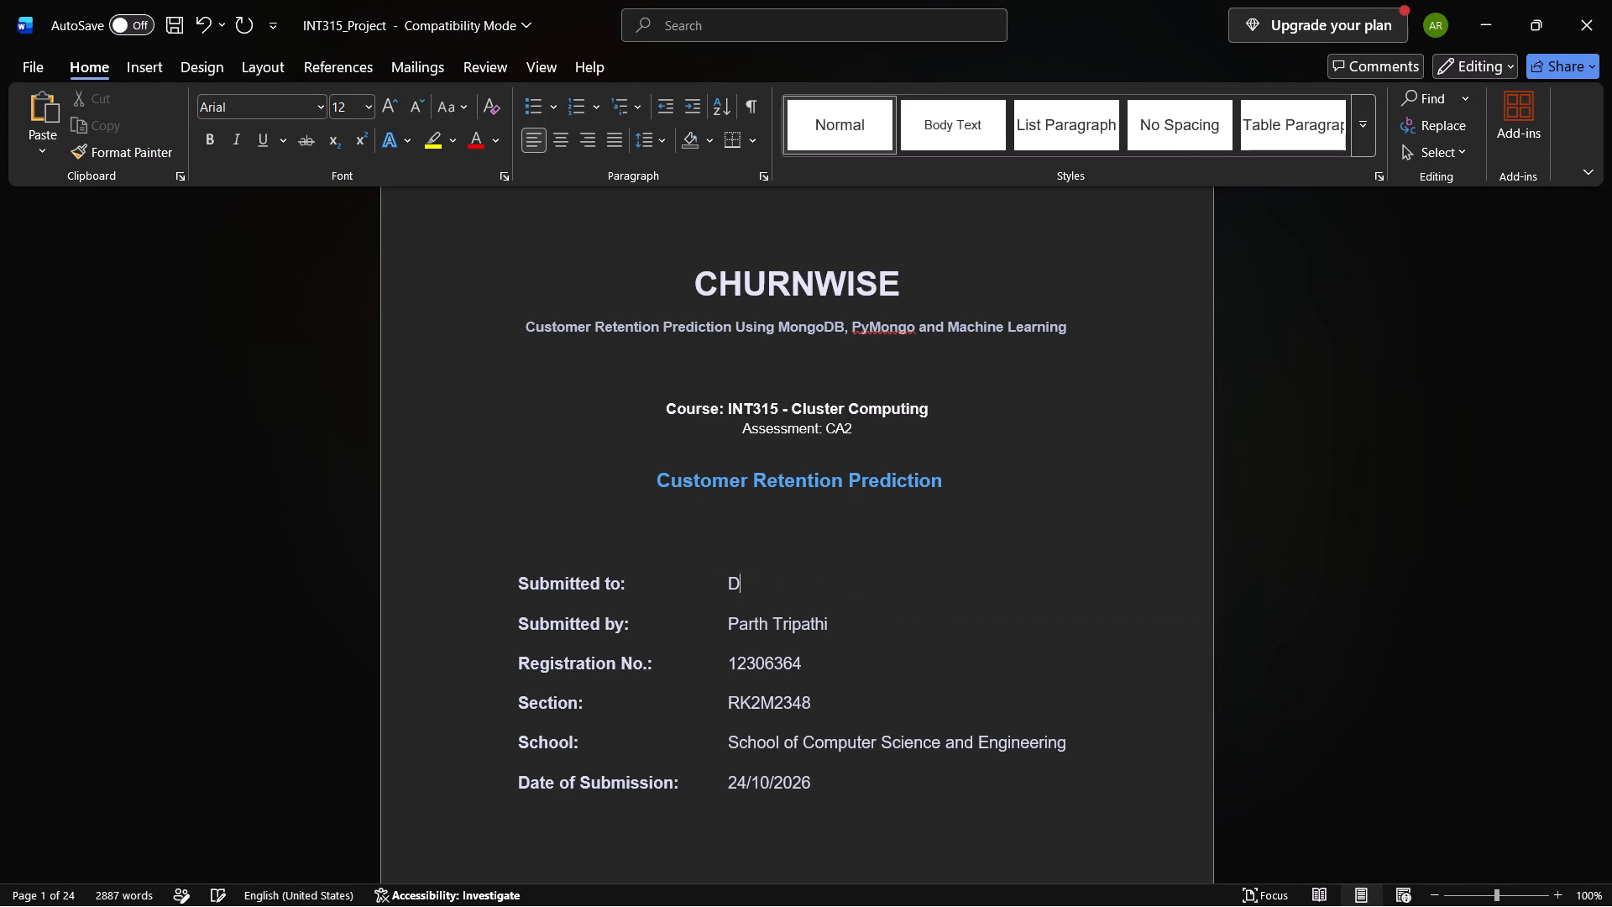
{"action": "key", "text": "BackSpace"}
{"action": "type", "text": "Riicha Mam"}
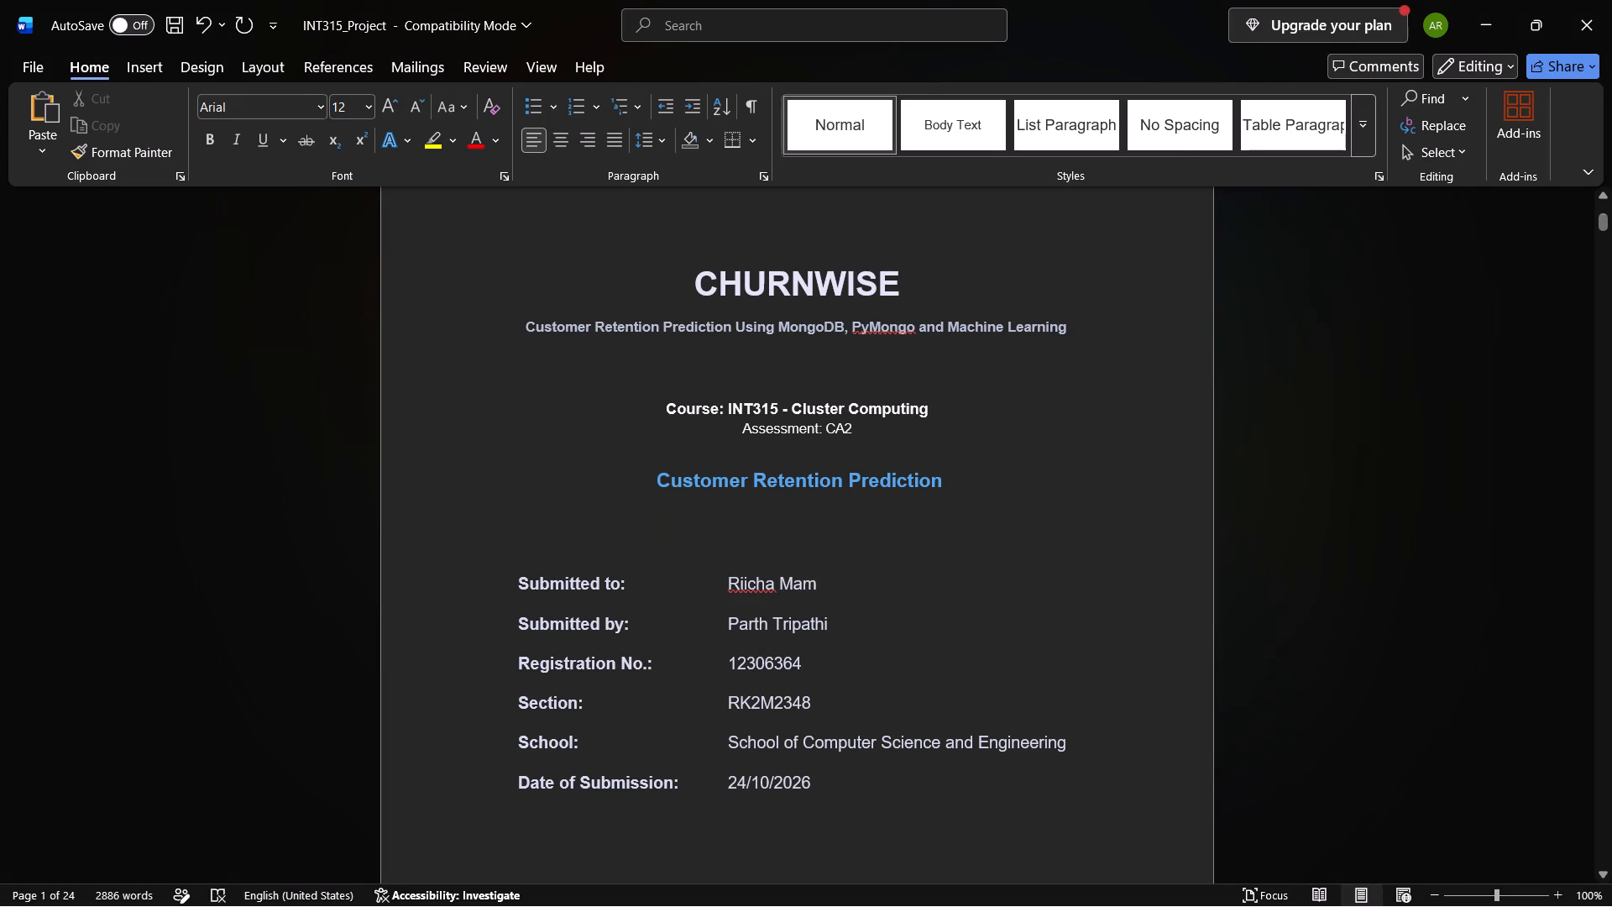
Replace the "Submitted by" name on the cover page with the new student's full name.
{"action": "left_click_drag", "start_coordinate": [831, 621], "coordinate": [736, 618]}
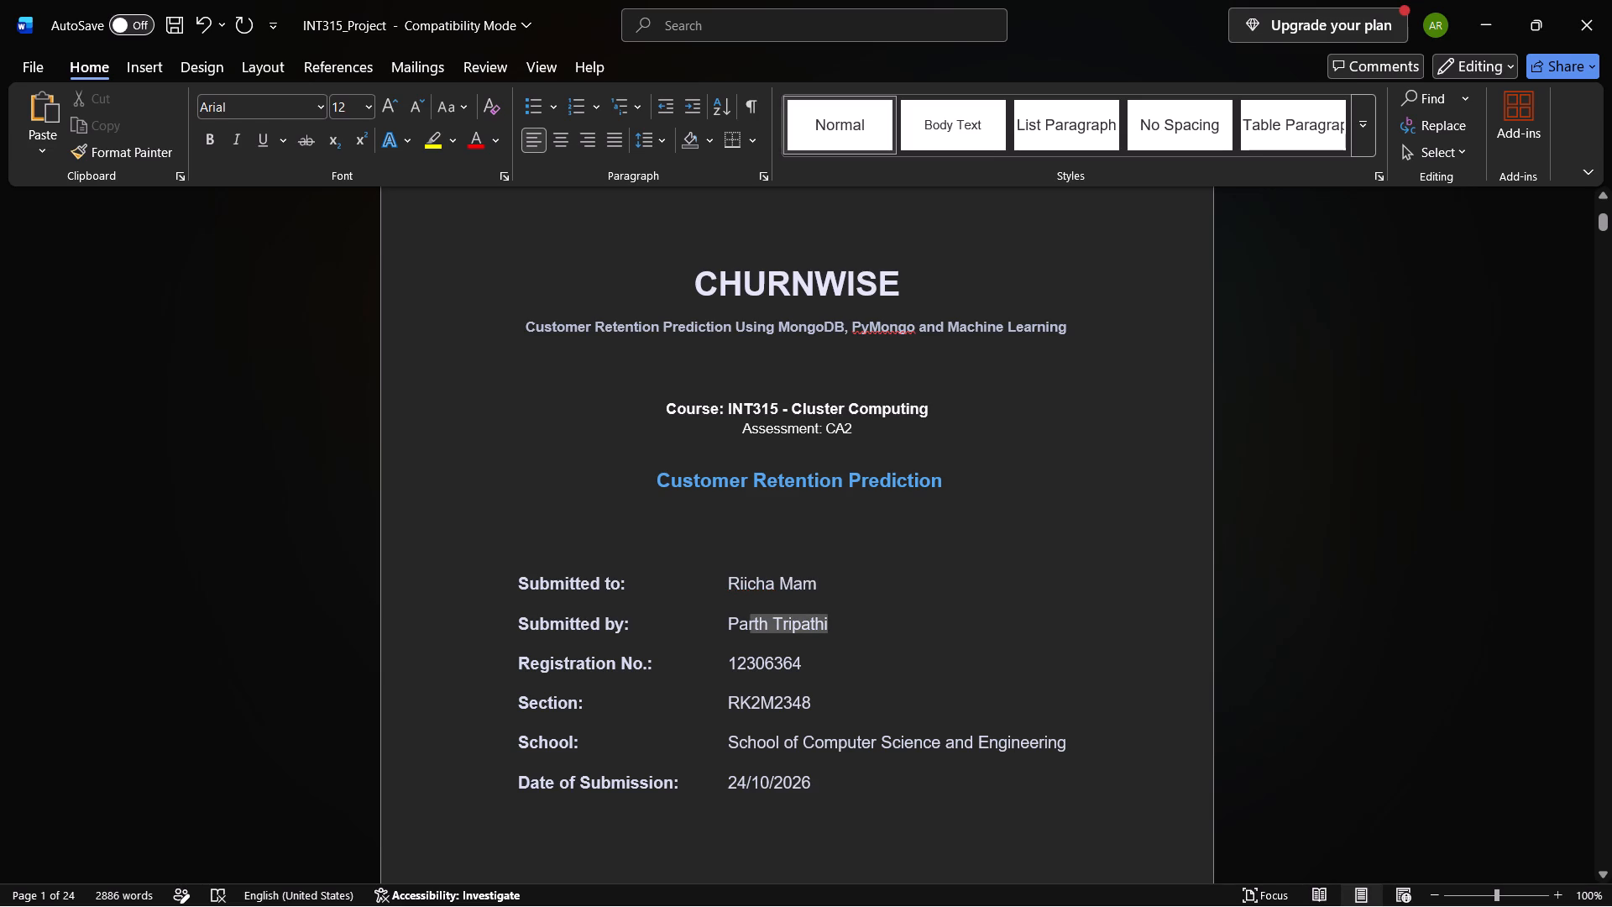
{"action": "left_click_drag", "start_coordinate": [736, 618], "coordinate": [724, 617]}
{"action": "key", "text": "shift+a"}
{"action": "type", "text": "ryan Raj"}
Replace the last four digits of the cover's registration number with those of the new student's number.
{"action": "scroll", "coordinate": [724, 617], "scroll_direction": "down", "scroll_amount": 1}
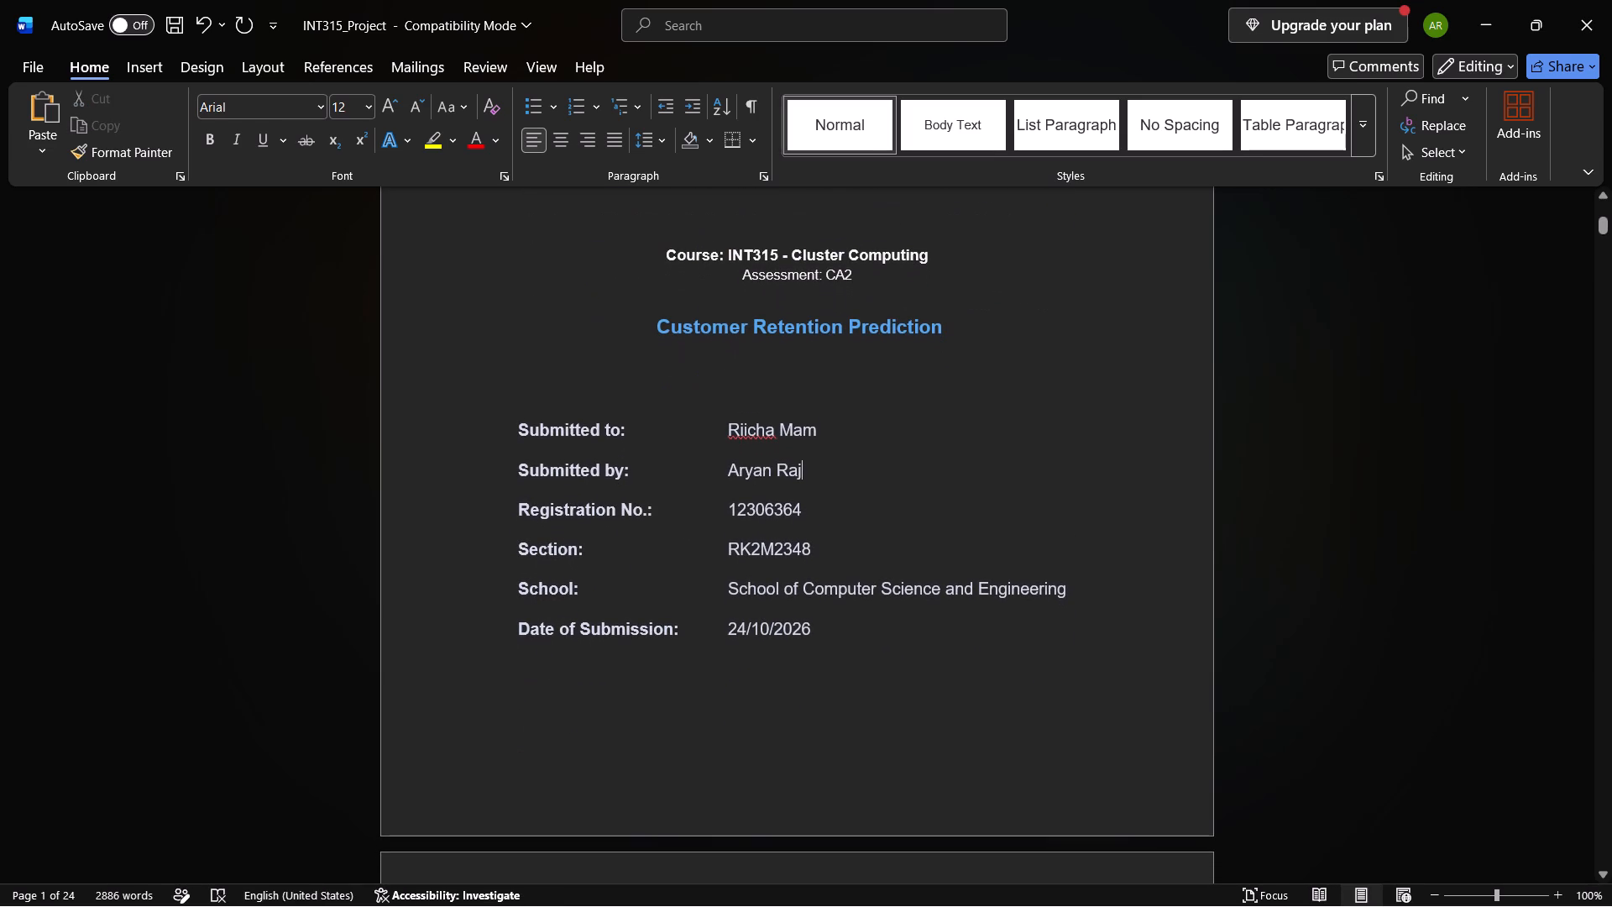
{"action": "left_click", "coordinate": [802, 506]}
{"action": "key", "text": "BackSpace"}
{"action": "key", "text": "BackSpace"}
{"action": "key", "text": "BackSpace"}
{"action": "key", "text": "BackSpace"}
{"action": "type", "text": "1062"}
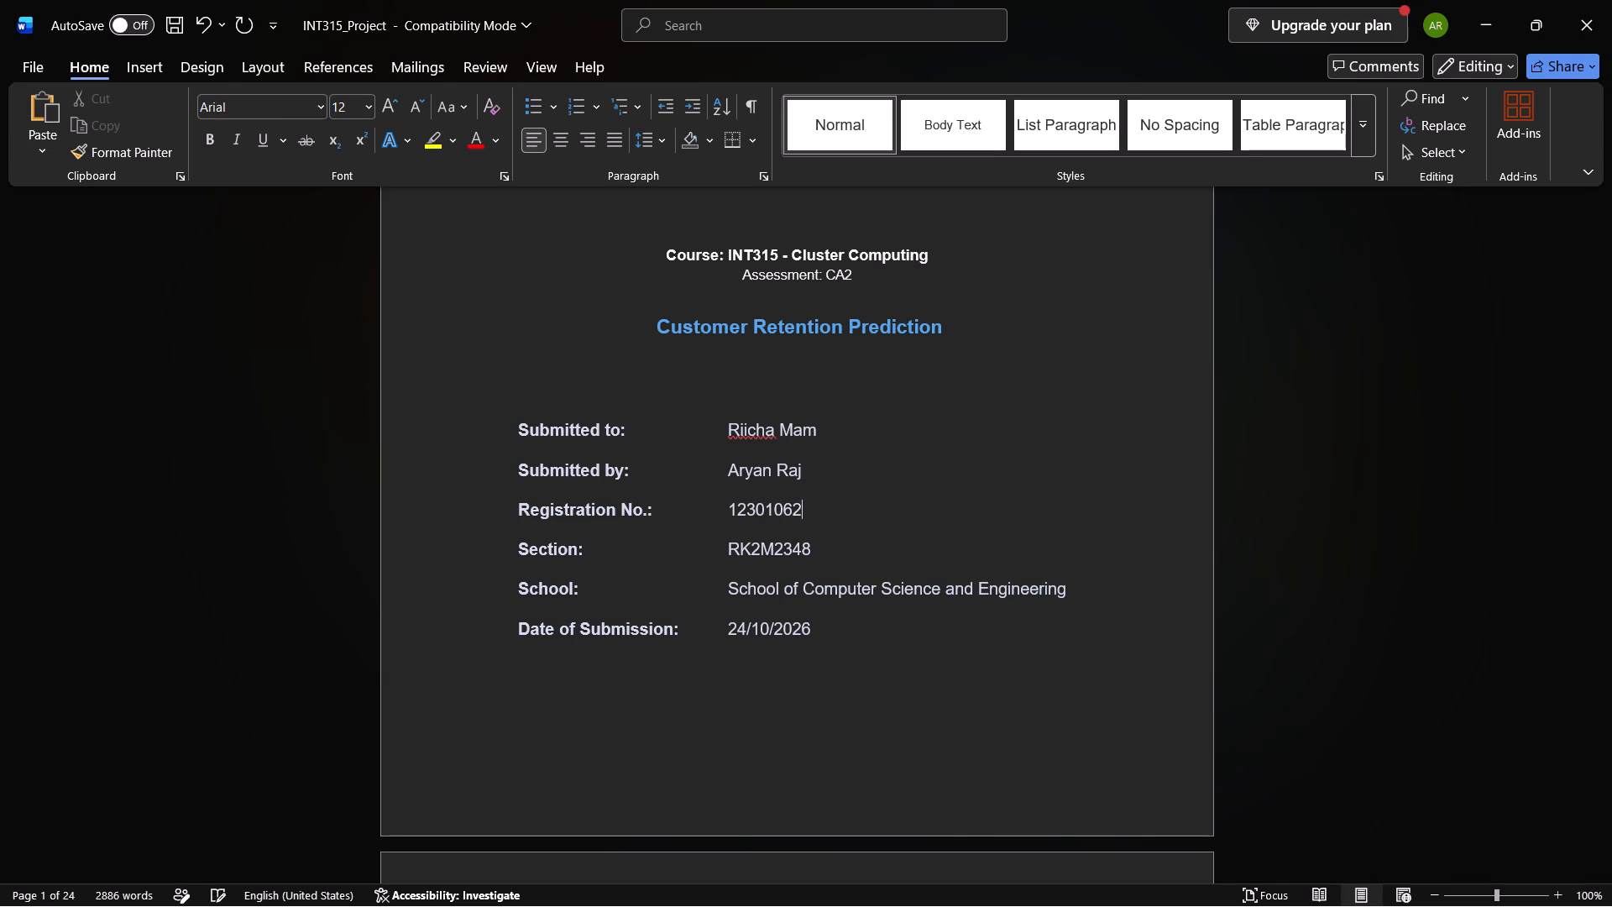
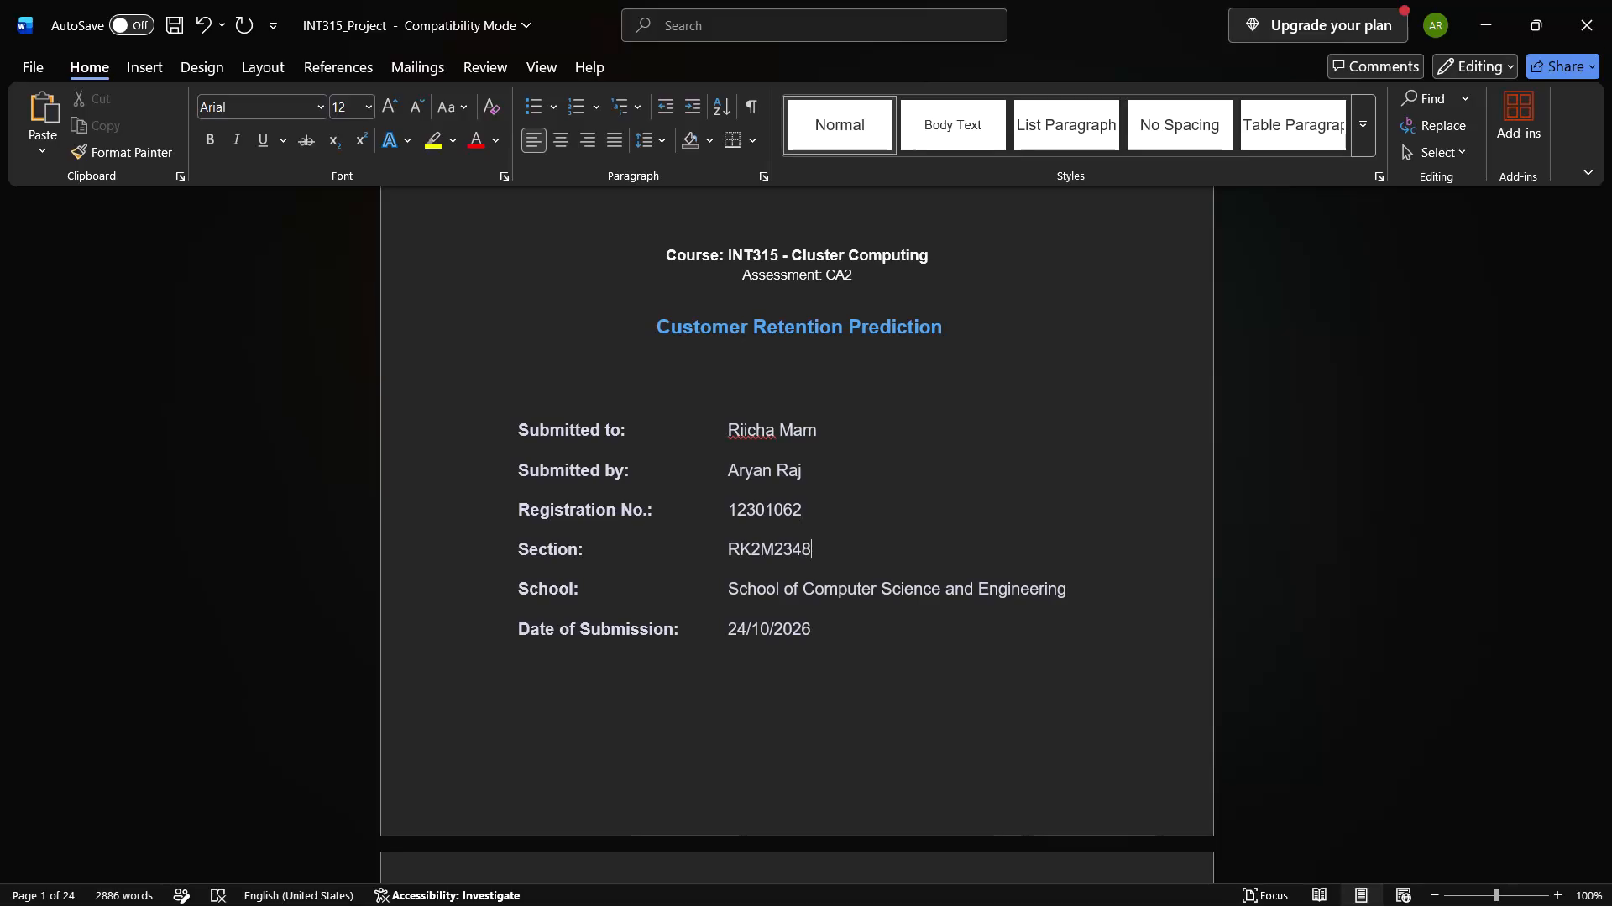
Replace the Section value in the cover page's submission details with K2P23MB.
{"action": "key", "text": "BackSpace"}
{"action": "key", "text": "BackSpace"}
{"action": "key", "text": "BackSpace"}
{"action": "key", "text": "BackSpace"}
{"action": "key", "text": "BackSpace"}
{"action": "key", "text": "BackSpace"}
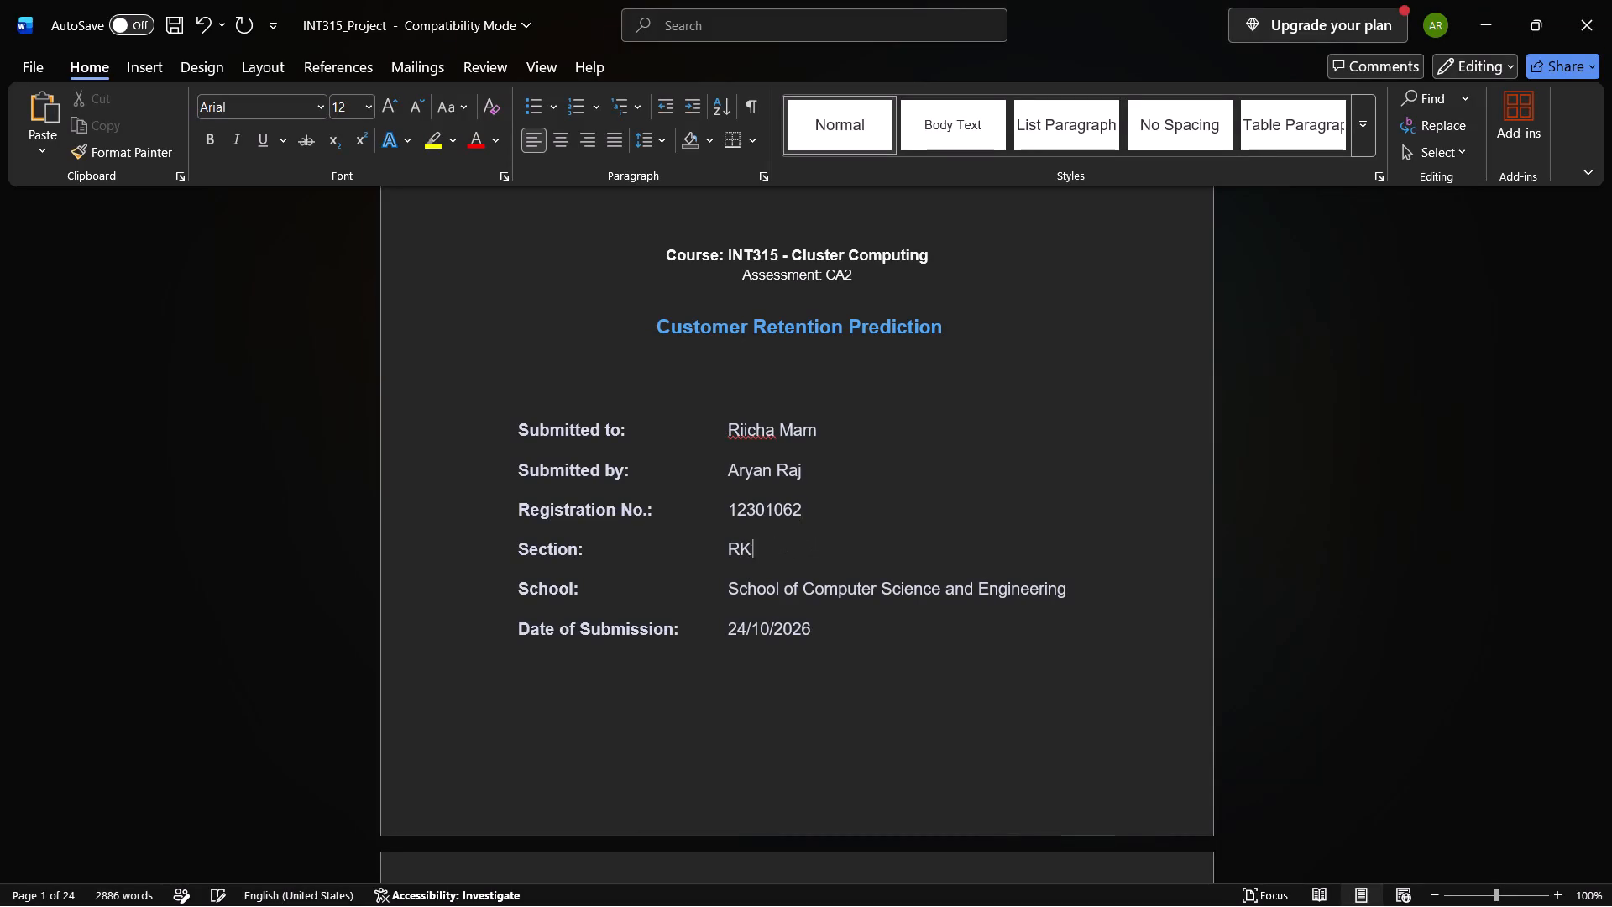
{"action": "key", "text": "BackSpace"}
{"action": "key", "text": "BackSpace"}
{"action": "key", "text": "shift+k"}
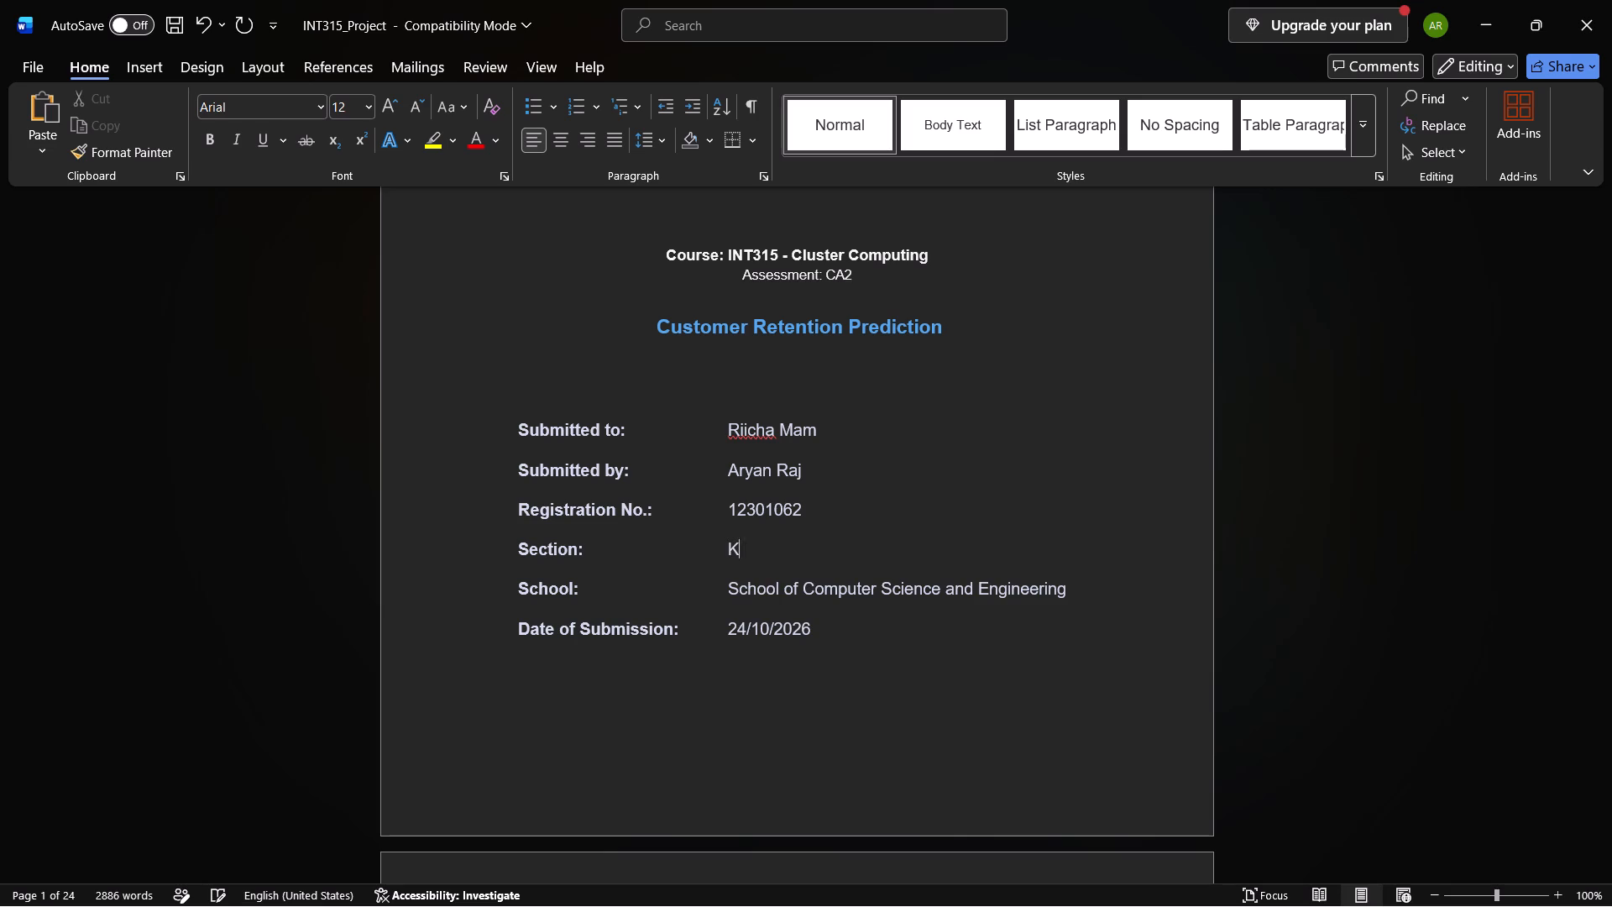
{"action": "key", "text": "2"}
{"action": "key", "text": "shift+p"}
{"action": "type", "text": "23"}
{"action": "type", "text": "MB"}
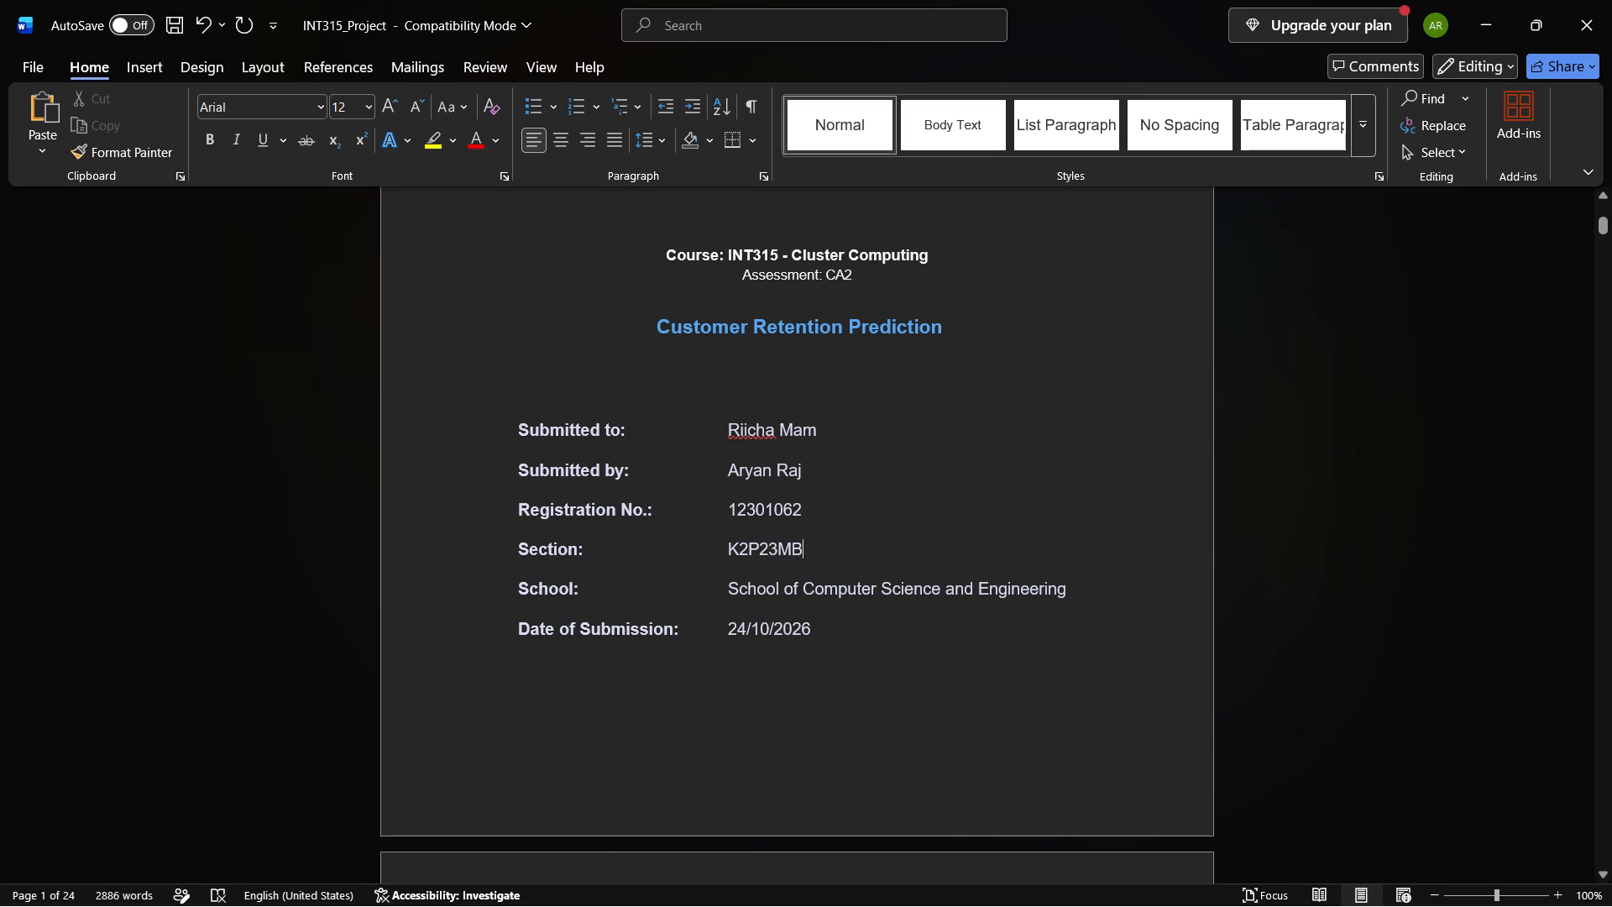
Change the day in the cover page's Date of Submission to 30.
{"action": "left_click", "coordinate": [808, 623]}
{"action": "left_click", "coordinate": [747, 627]}
{"action": "key", "text": "BackSpace"}
{"action": "key", "text": "BackSpace"}
{"action": "type", "text": "30"}
Replace the course instructor's name in the Acknowledgement's first paragraph with the one on the cover's "Submitted to" line.
{"action": "scroll", "coordinate": [747, 627], "scroll_direction": "down", "scroll_amount": 2}
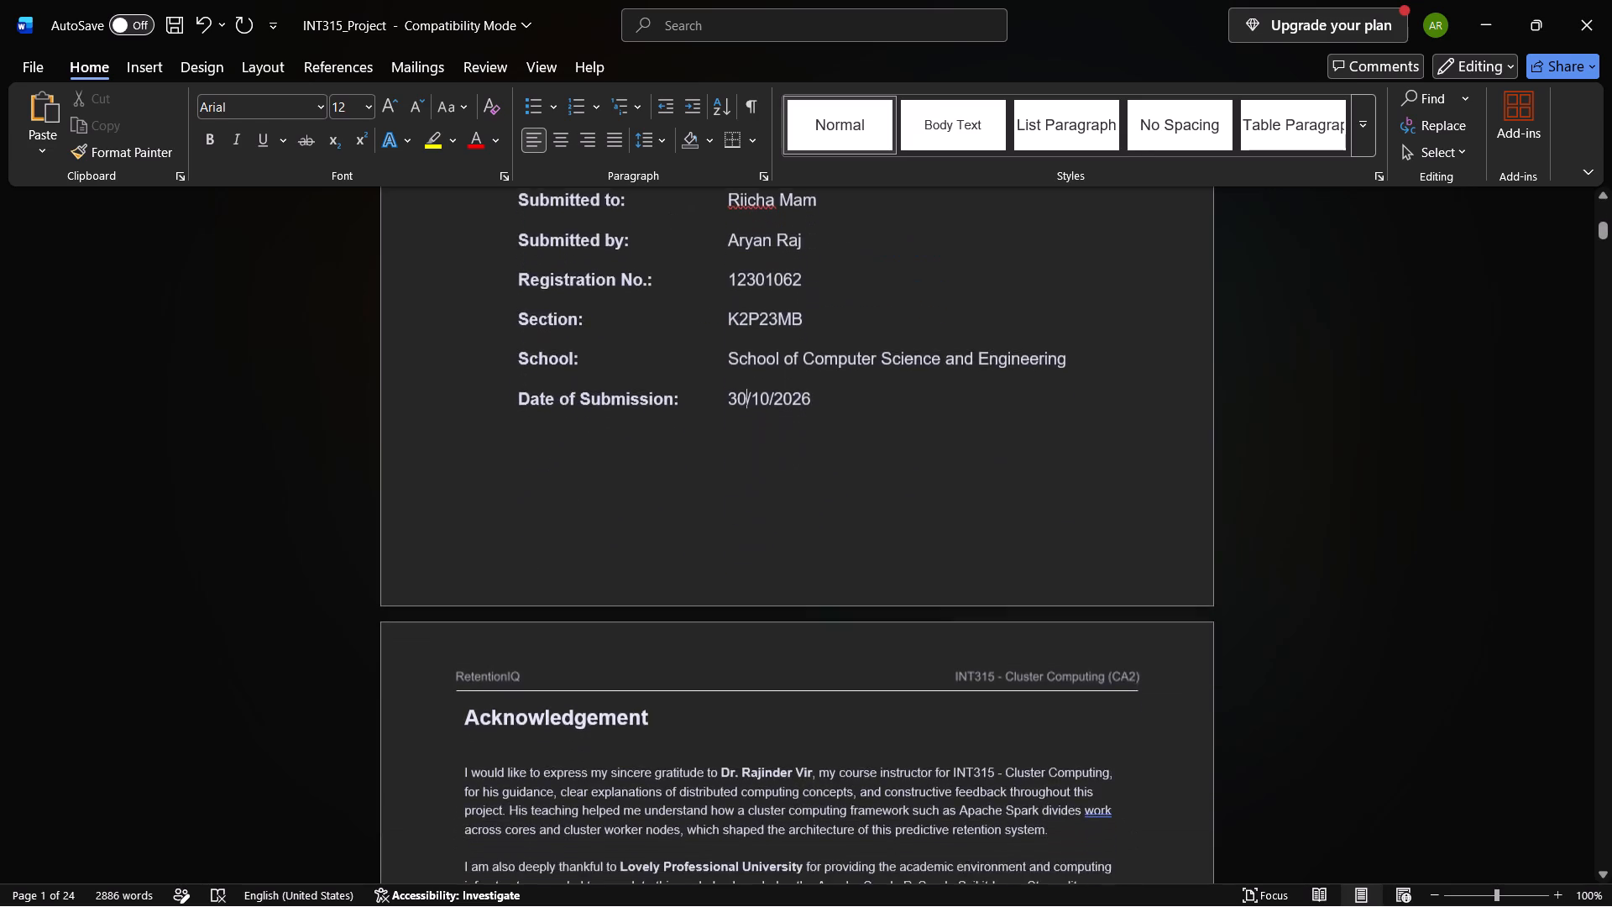
{"action": "scroll", "coordinate": [747, 627], "scroll_direction": "down", "scroll_amount": 1}
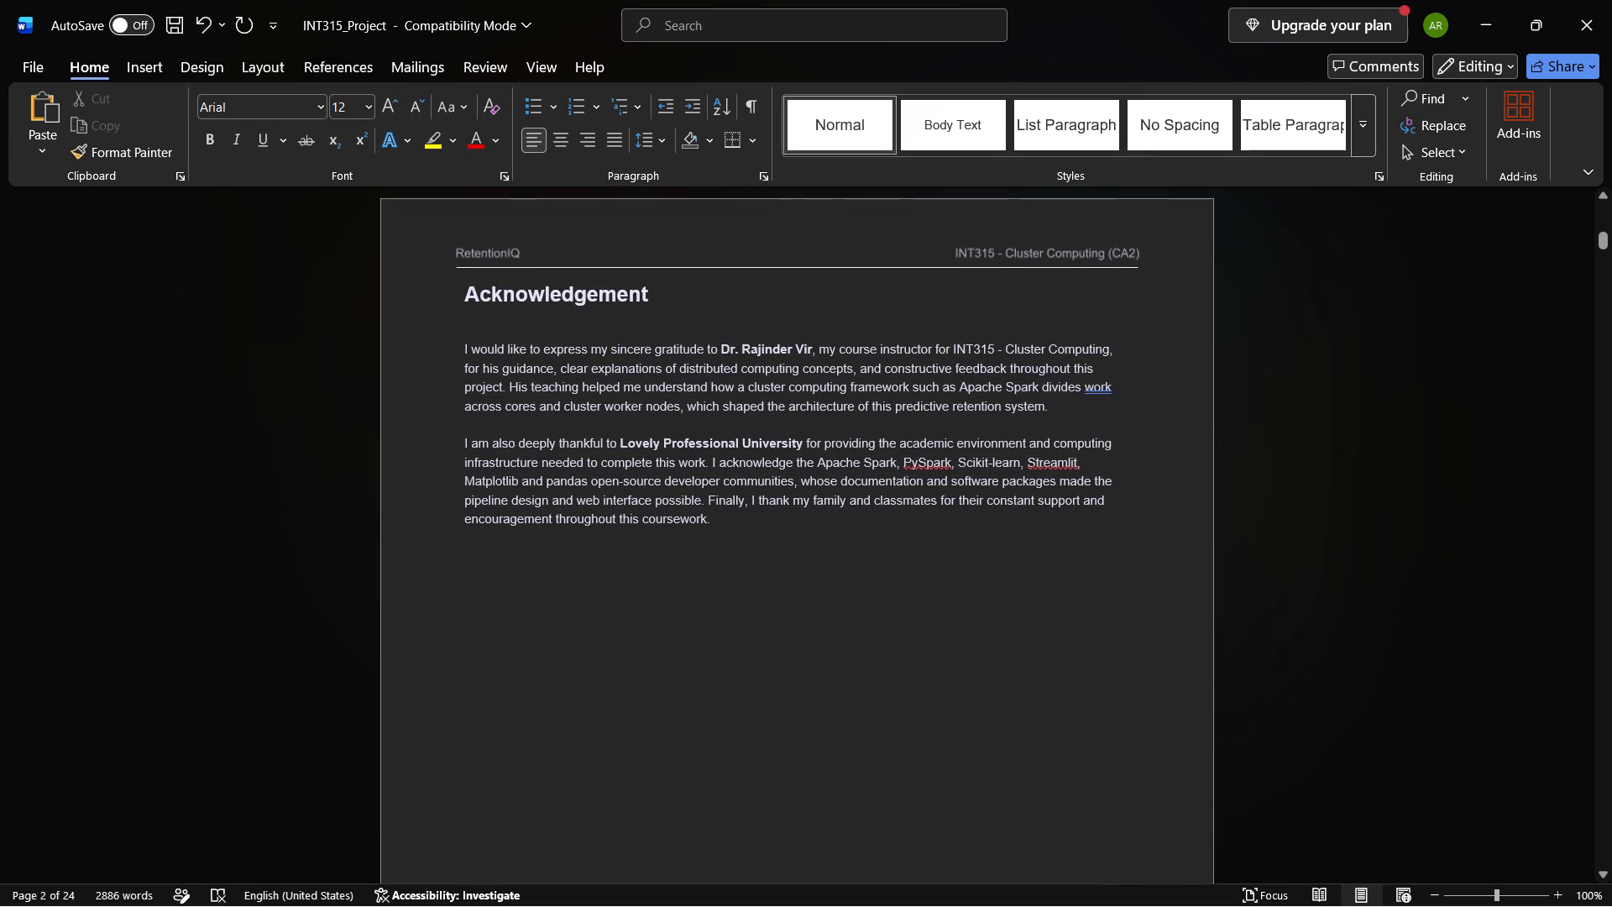
{"action": "left_click", "coordinate": [811, 349]}
{"action": "key", "text": "BackSpace"}
{"action": "key", "text": "BackSpace"}
{"action": "key", "text": "BackSpace"}
{"action": "key", "text": "BackSpace"}
{"action": "key", "text": "BackSpace"}
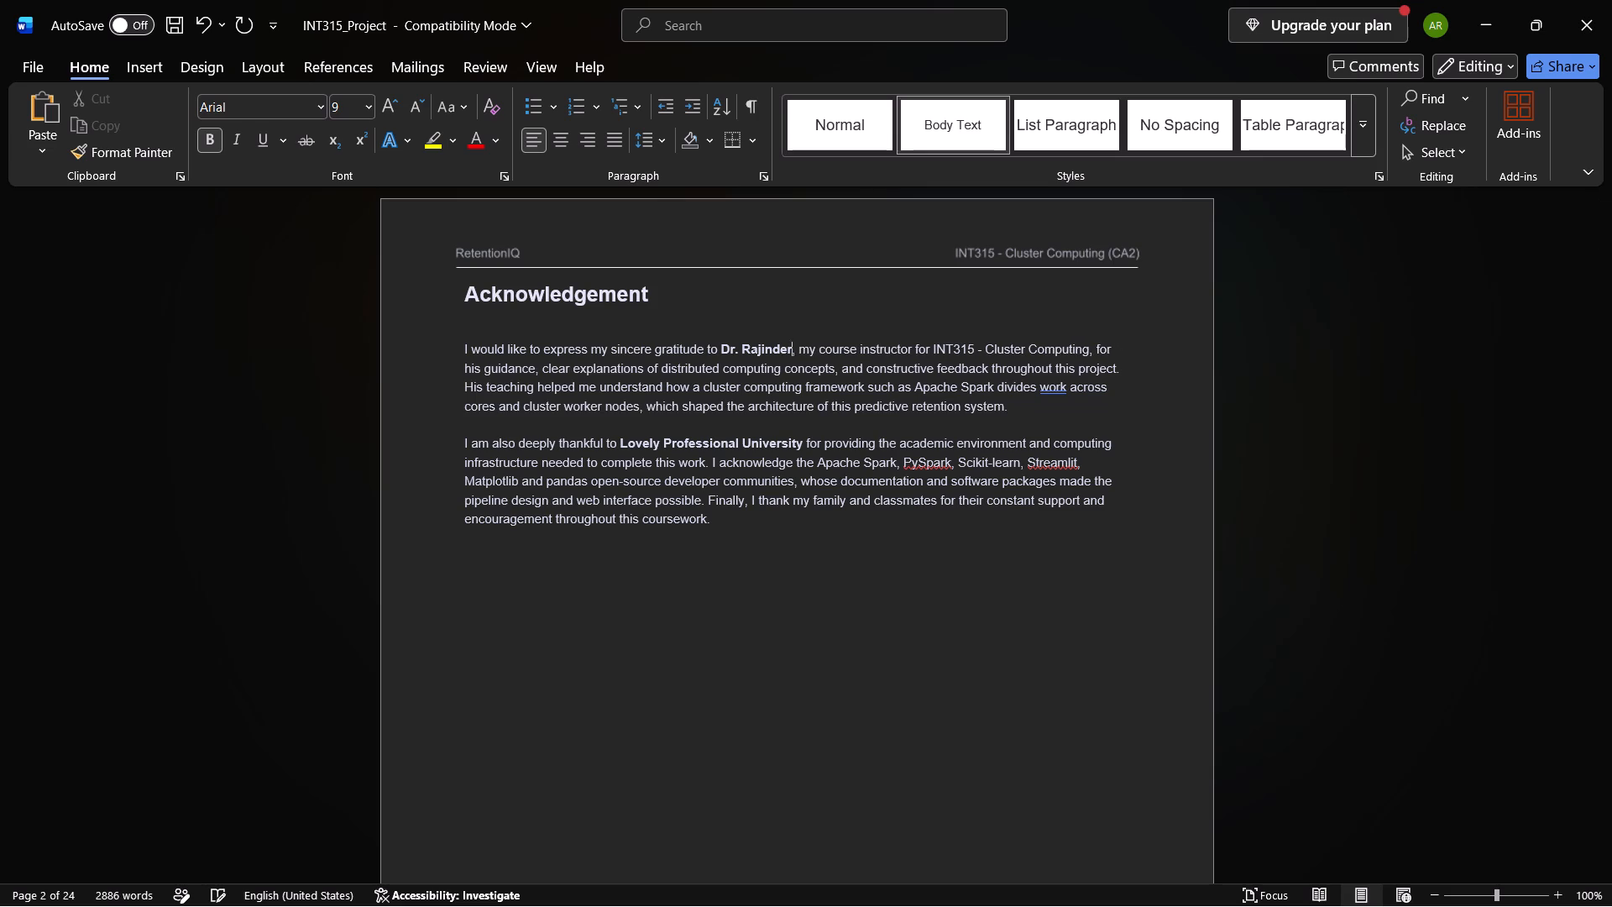
{"action": "key", "text": "BackSpace"}
{"action": "key", "text": "BackSpace"}
{"action": "key", "text": "BackSpace"}
{"action": "key", "text": "BackSpace"}
{"action": "key", "text": "BackSpace"}
{"action": "key", "text": "BackSpace"}
{"action": "key", "text": "BackSpace"}
{"action": "key", "text": "BackSpace"}
{"action": "key", "text": "BackSpace"}
{"action": "key", "text": "BackSpace"}
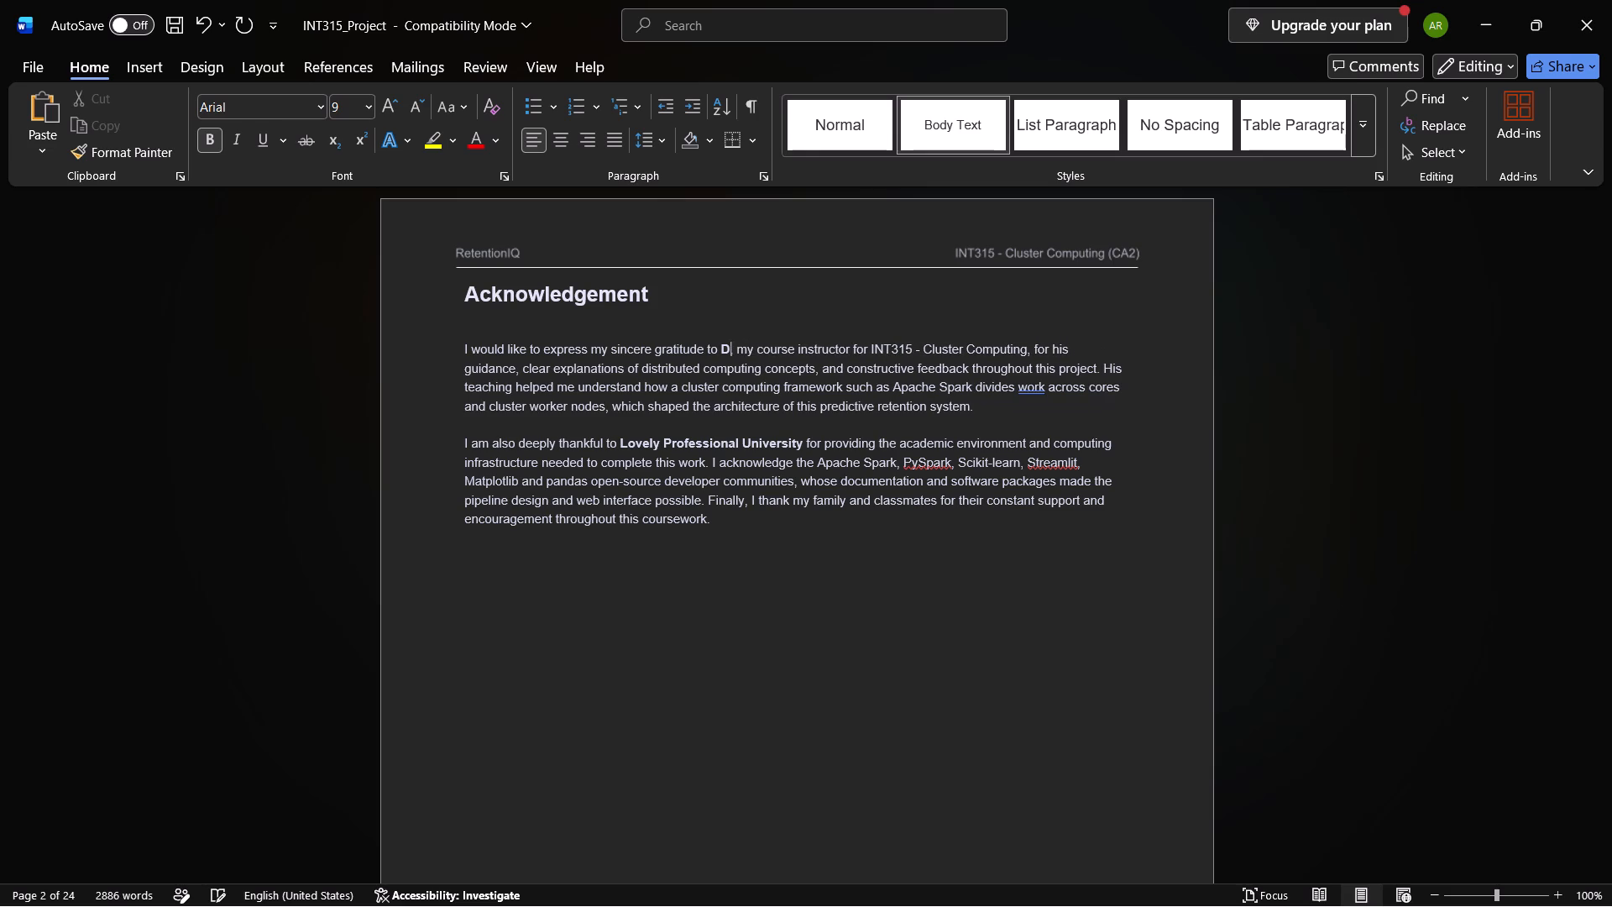
{"action": "key", "text": "BackSpace"}
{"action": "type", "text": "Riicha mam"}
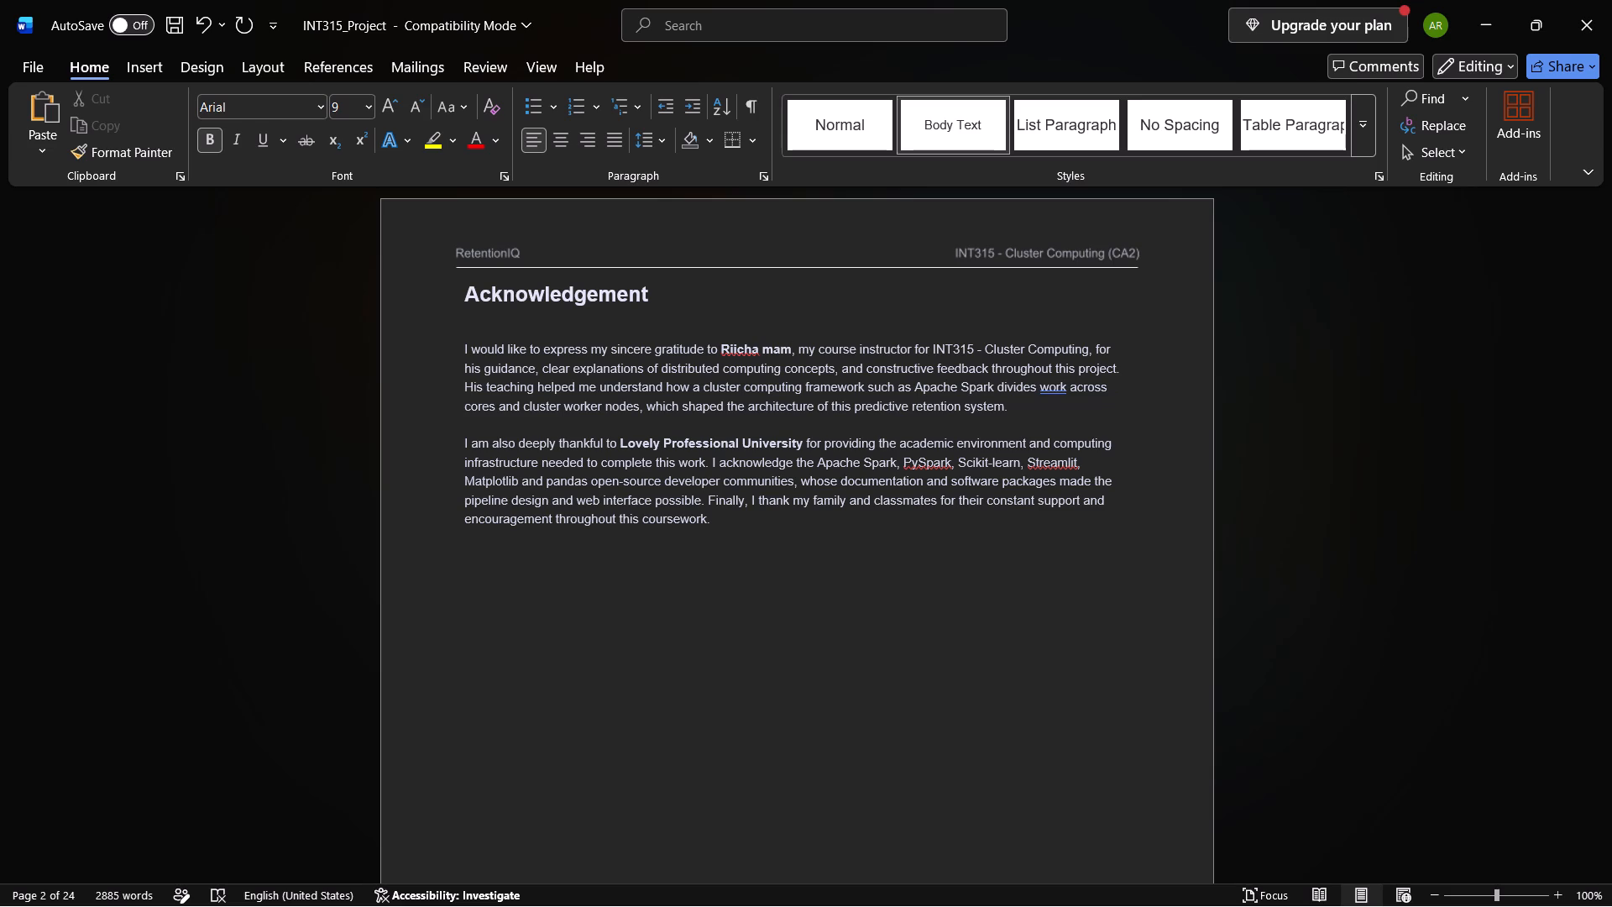
Change the instructor's pronouns in the Acknowledgement's first paragraph from "His" and "his" to "Her" and "her".
{"action": "left_click", "coordinate": [481, 392]}
{"action": "key", "text": "BackSpace"}
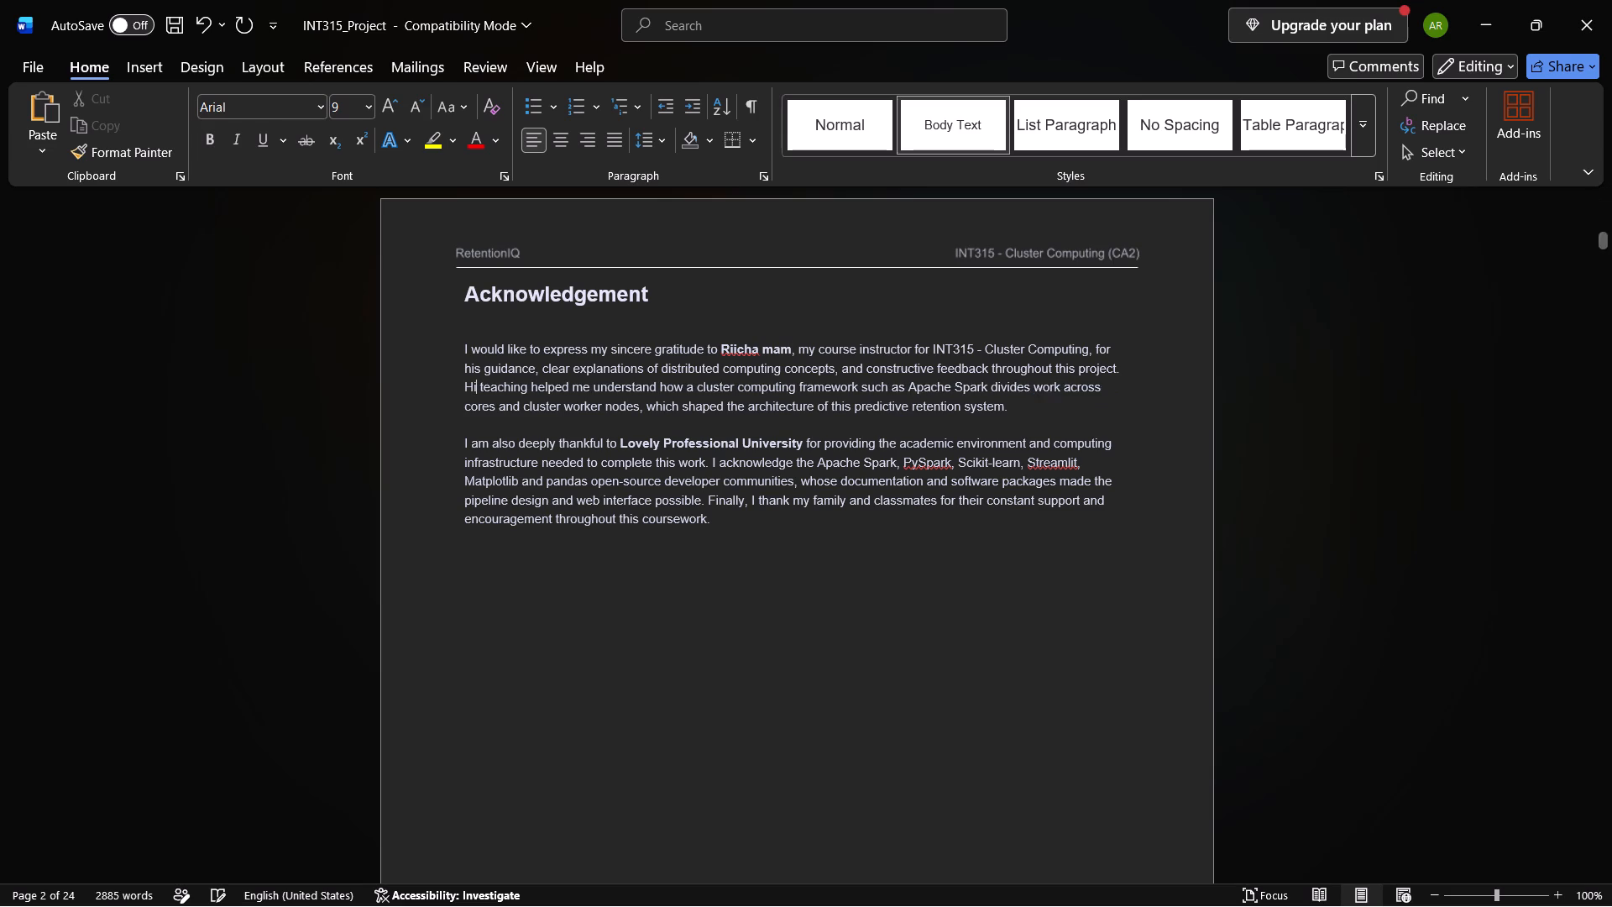
{"action": "key", "text": "BackSpace"}
{"action": "key", "text": "BackSpace"}
{"action": "type", "text": "Her"}
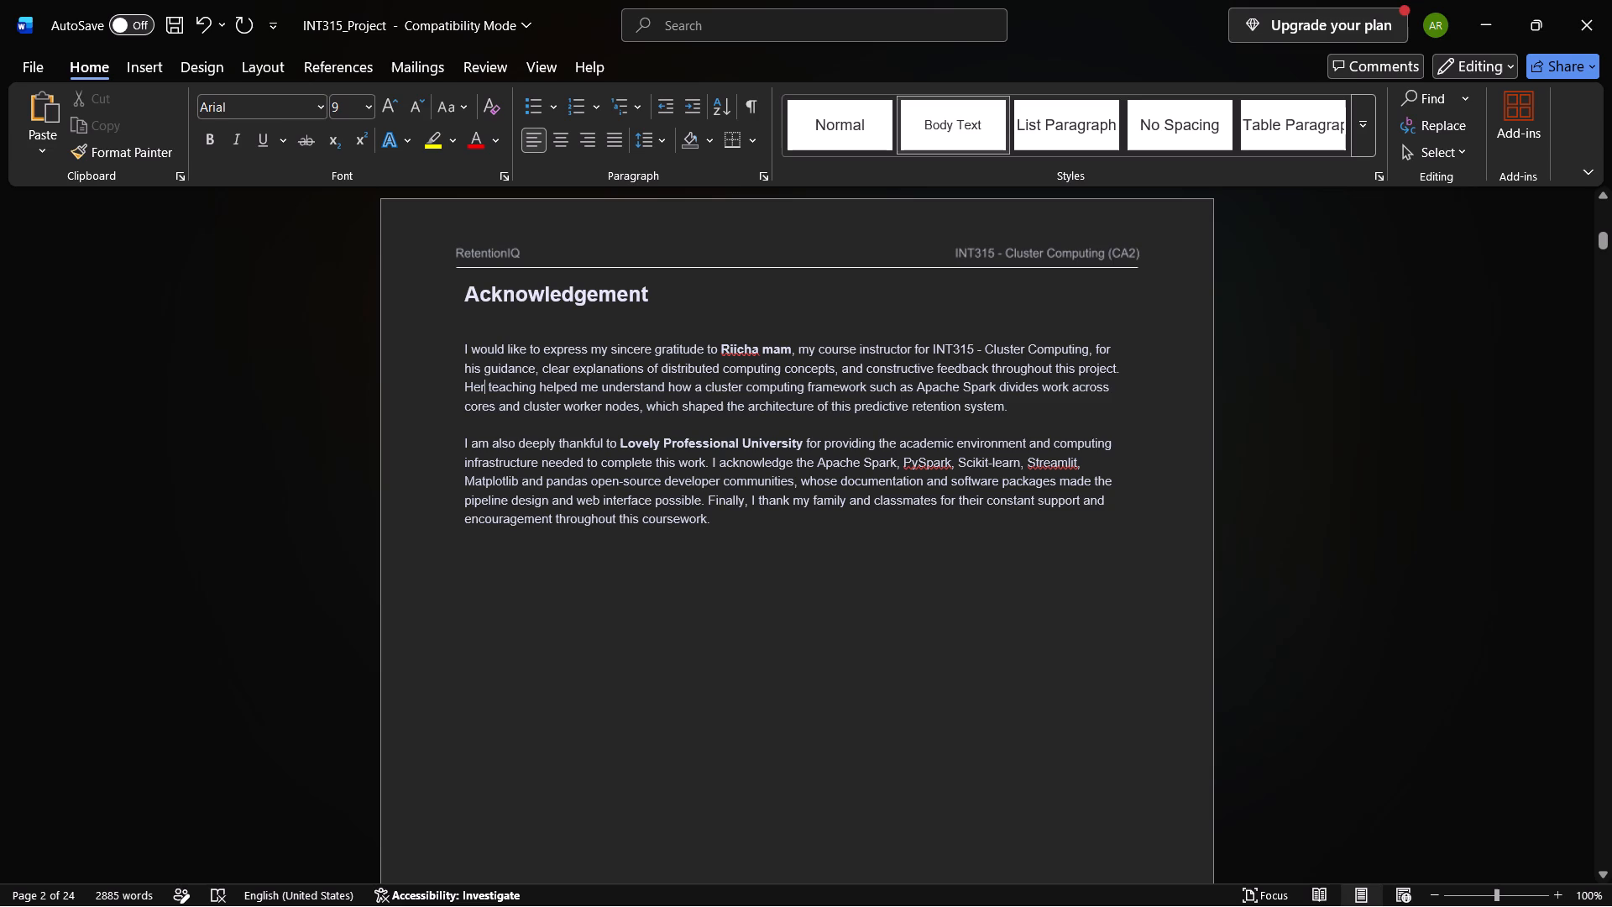
{"action": "double_click", "coordinate": [473, 370]}
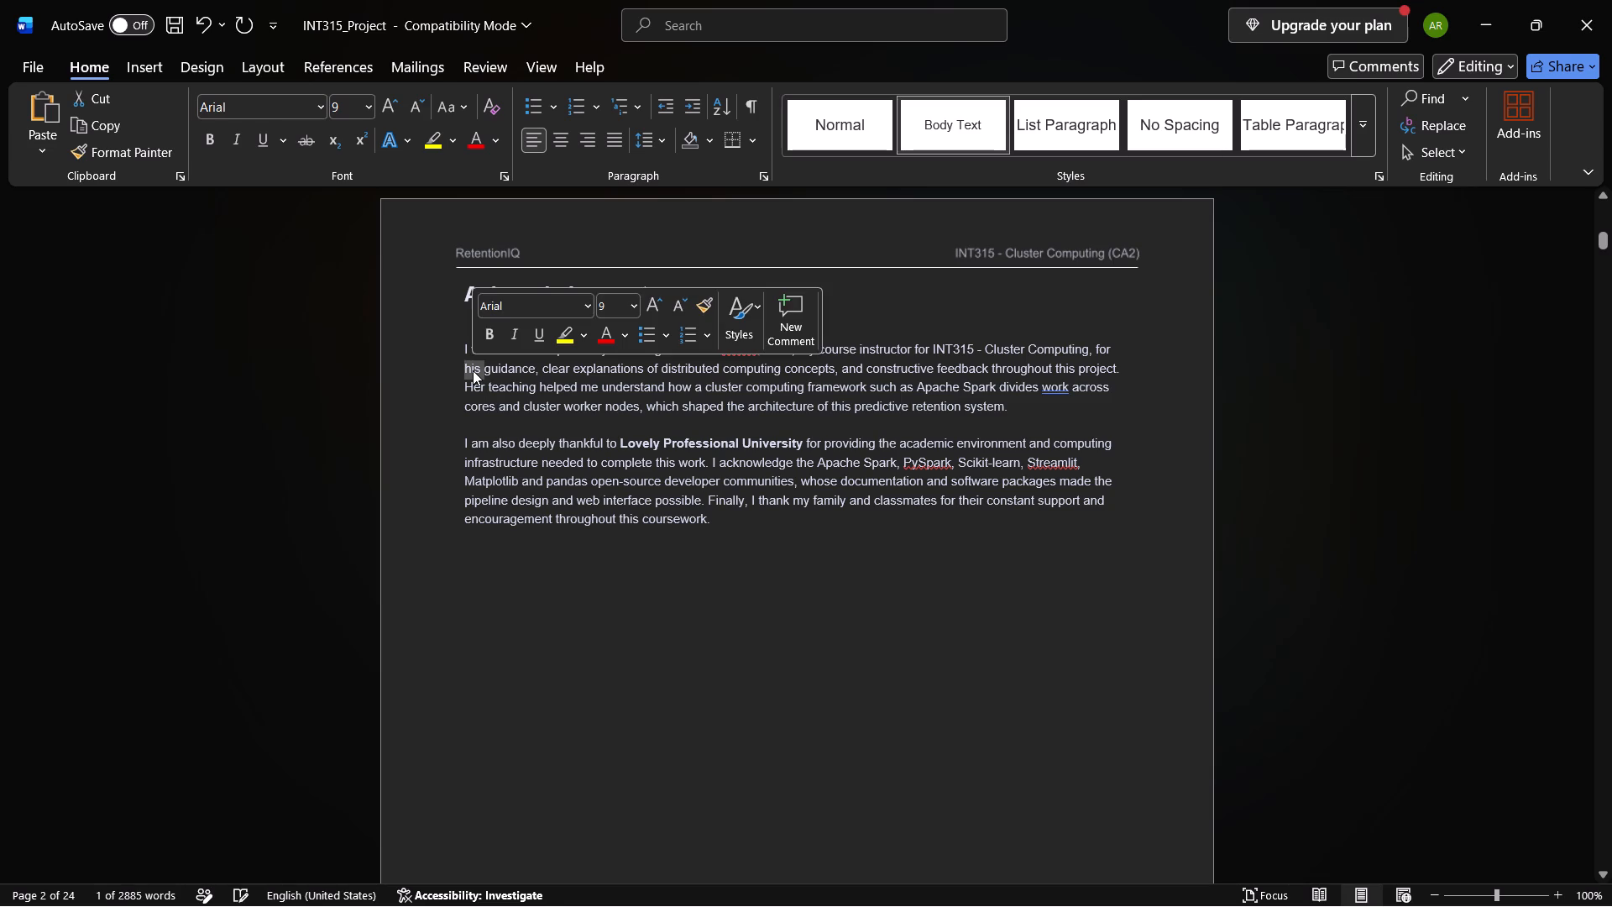
{"action": "type", "text": "her"}
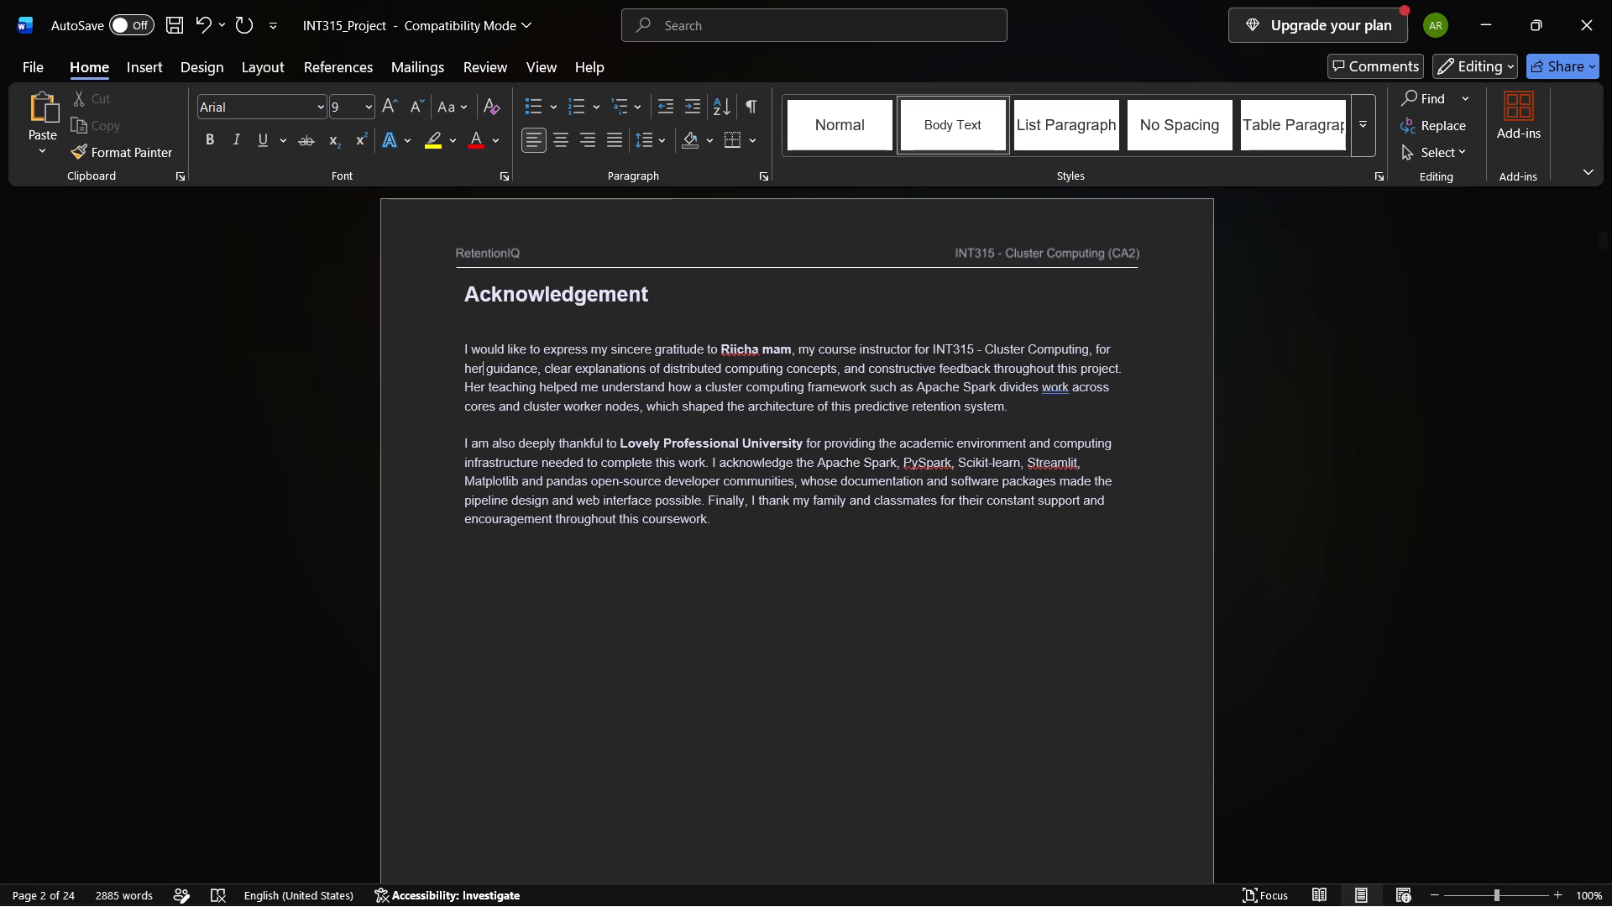
{"action": "scroll", "coordinate": [980, 481], "scroll_direction": "down", "scroll_amount": 1}
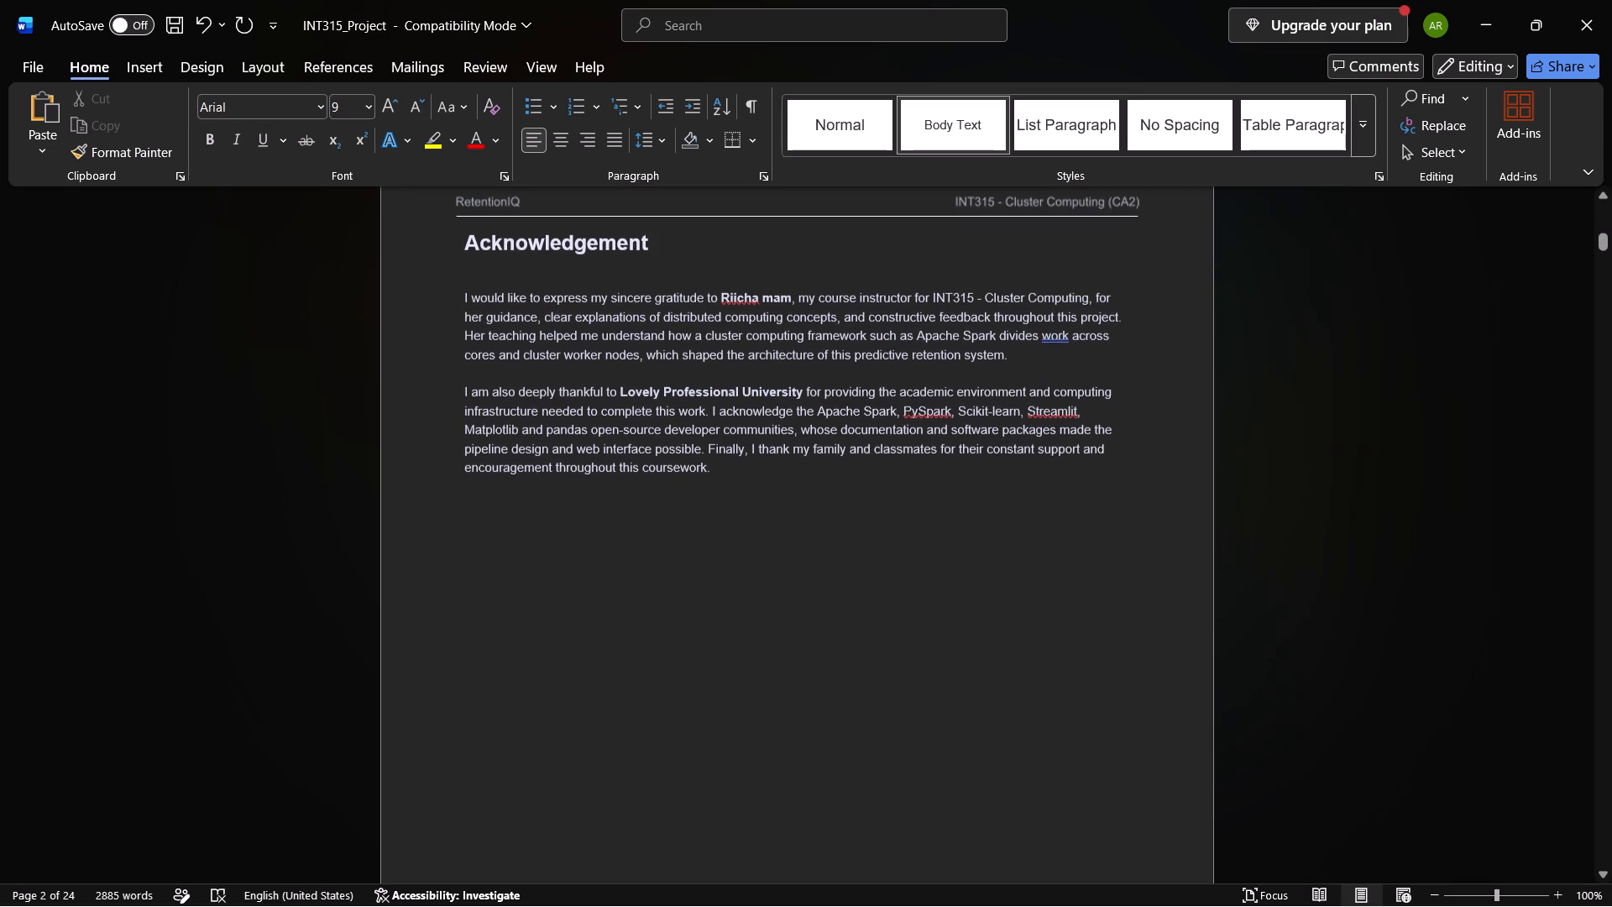
{"action": "scroll", "coordinate": [980, 481], "scroll_direction": "down", "scroll_amount": 5}
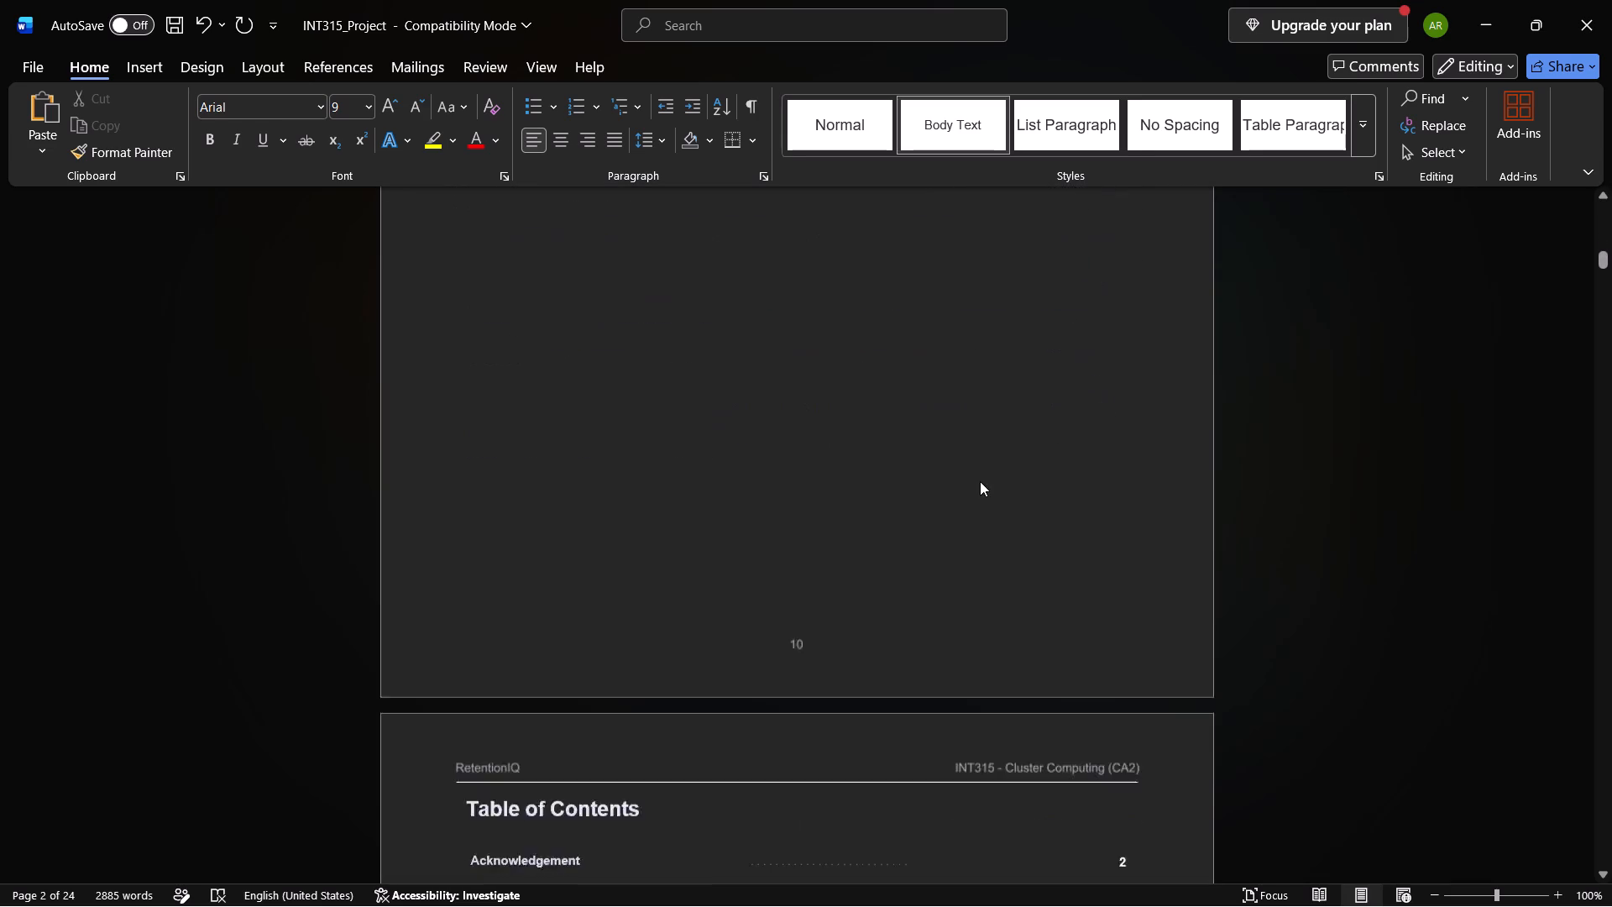
{"action": "scroll", "coordinate": [980, 481], "scroll_direction": "down", "scroll_amount": 1}
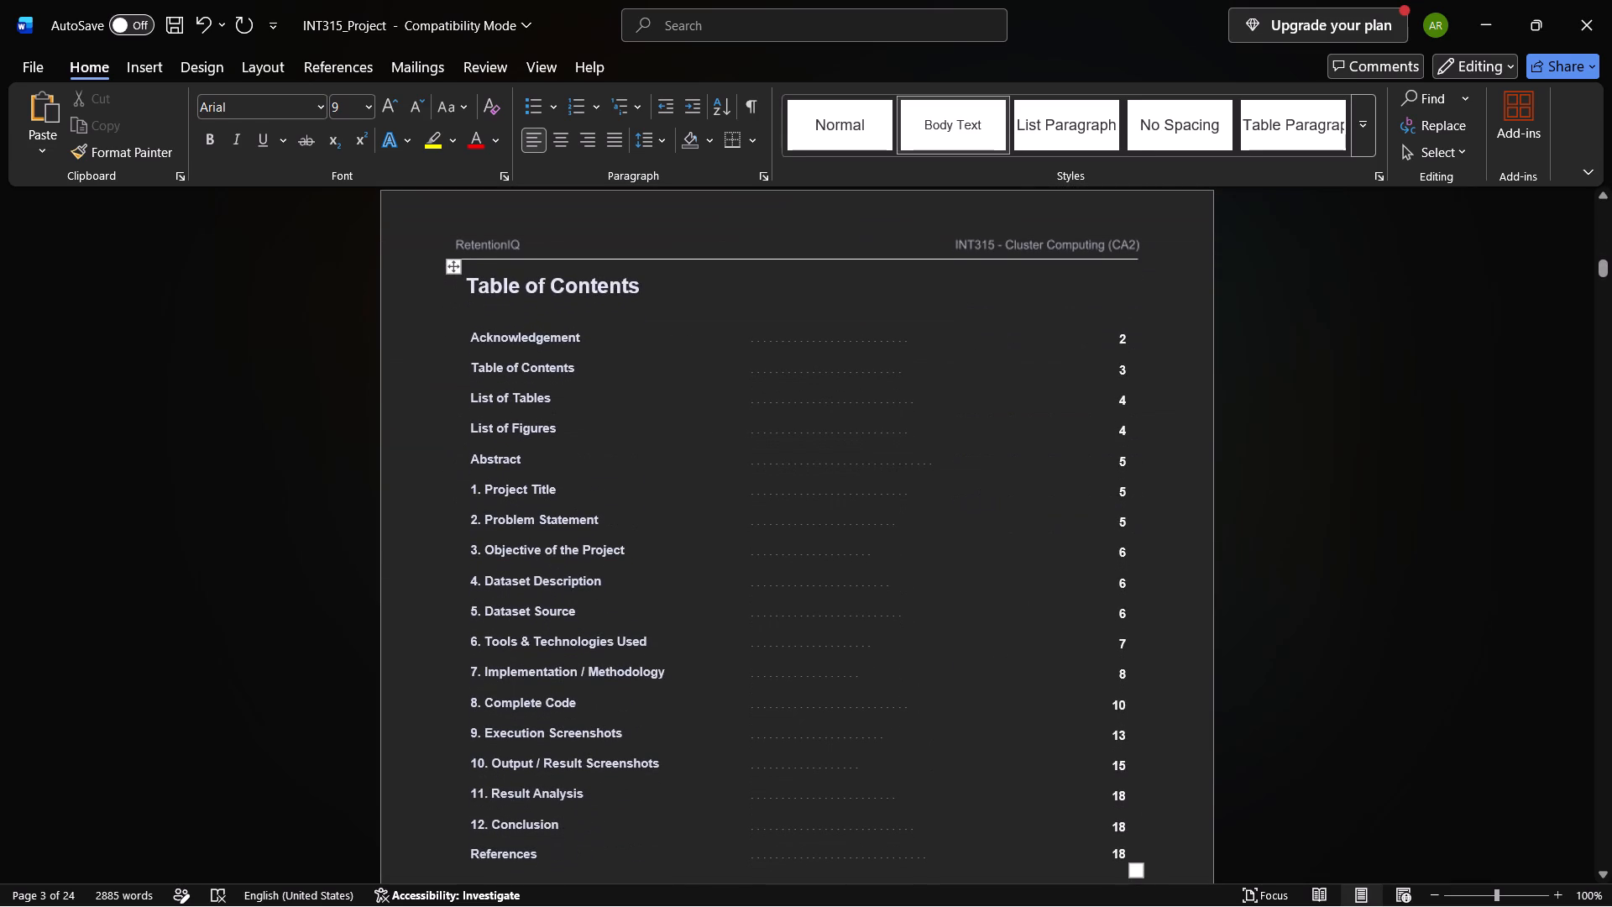
{"action": "scroll", "coordinate": [980, 481], "scroll_direction": "down", "scroll_amount": 2}
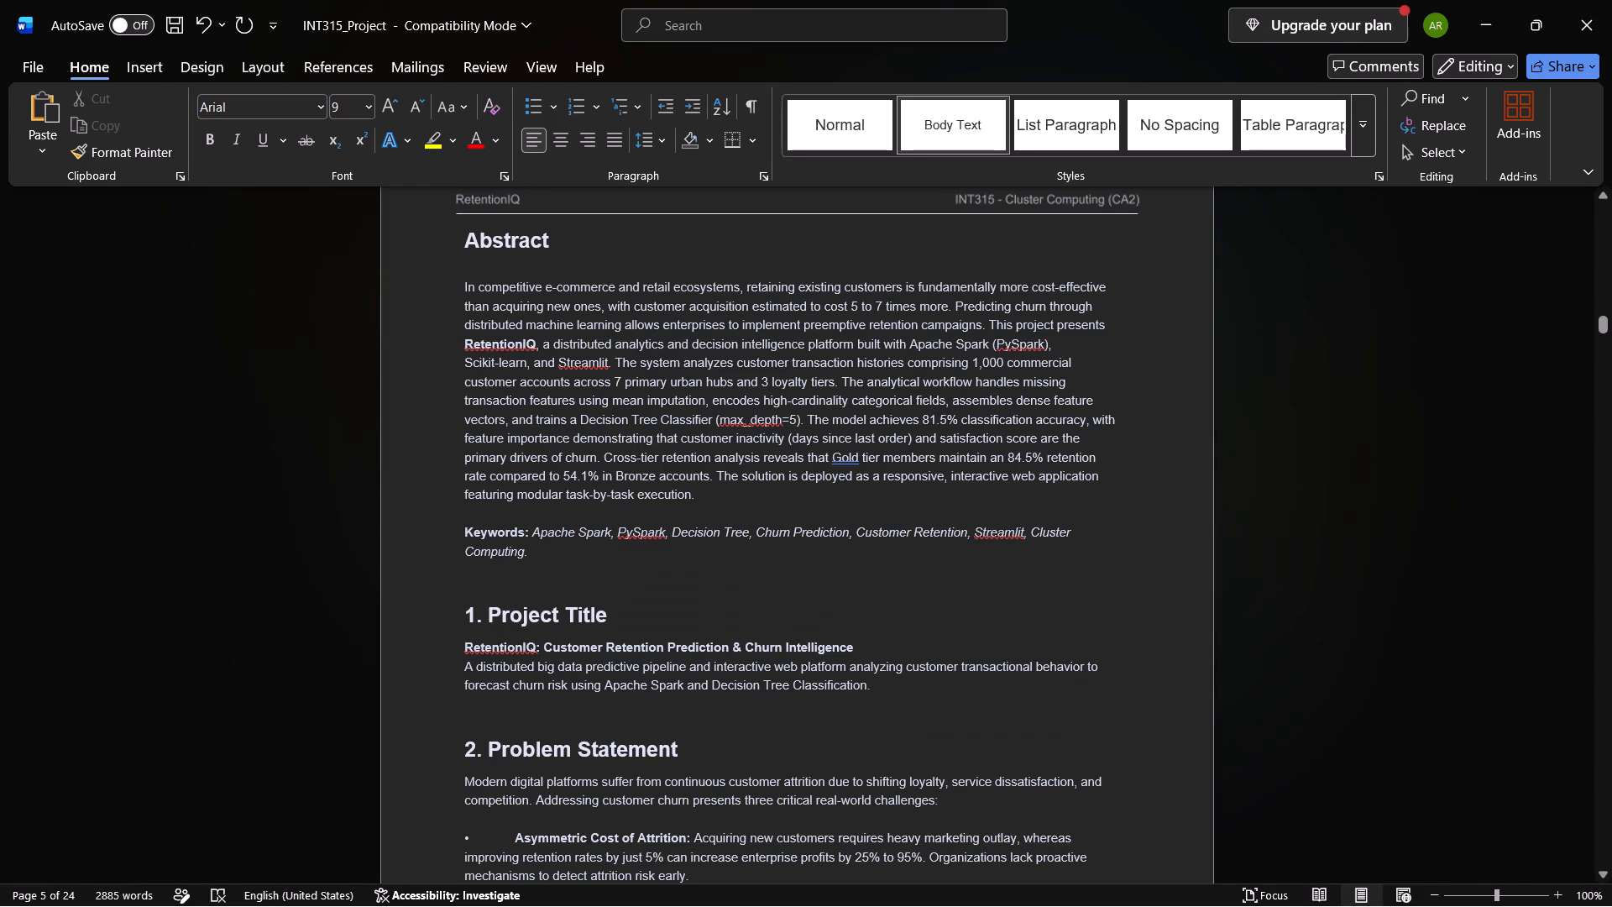
{"action": "left_click_drag", "start_coordinate": [694, 491], "coordinate": [484, 254]}
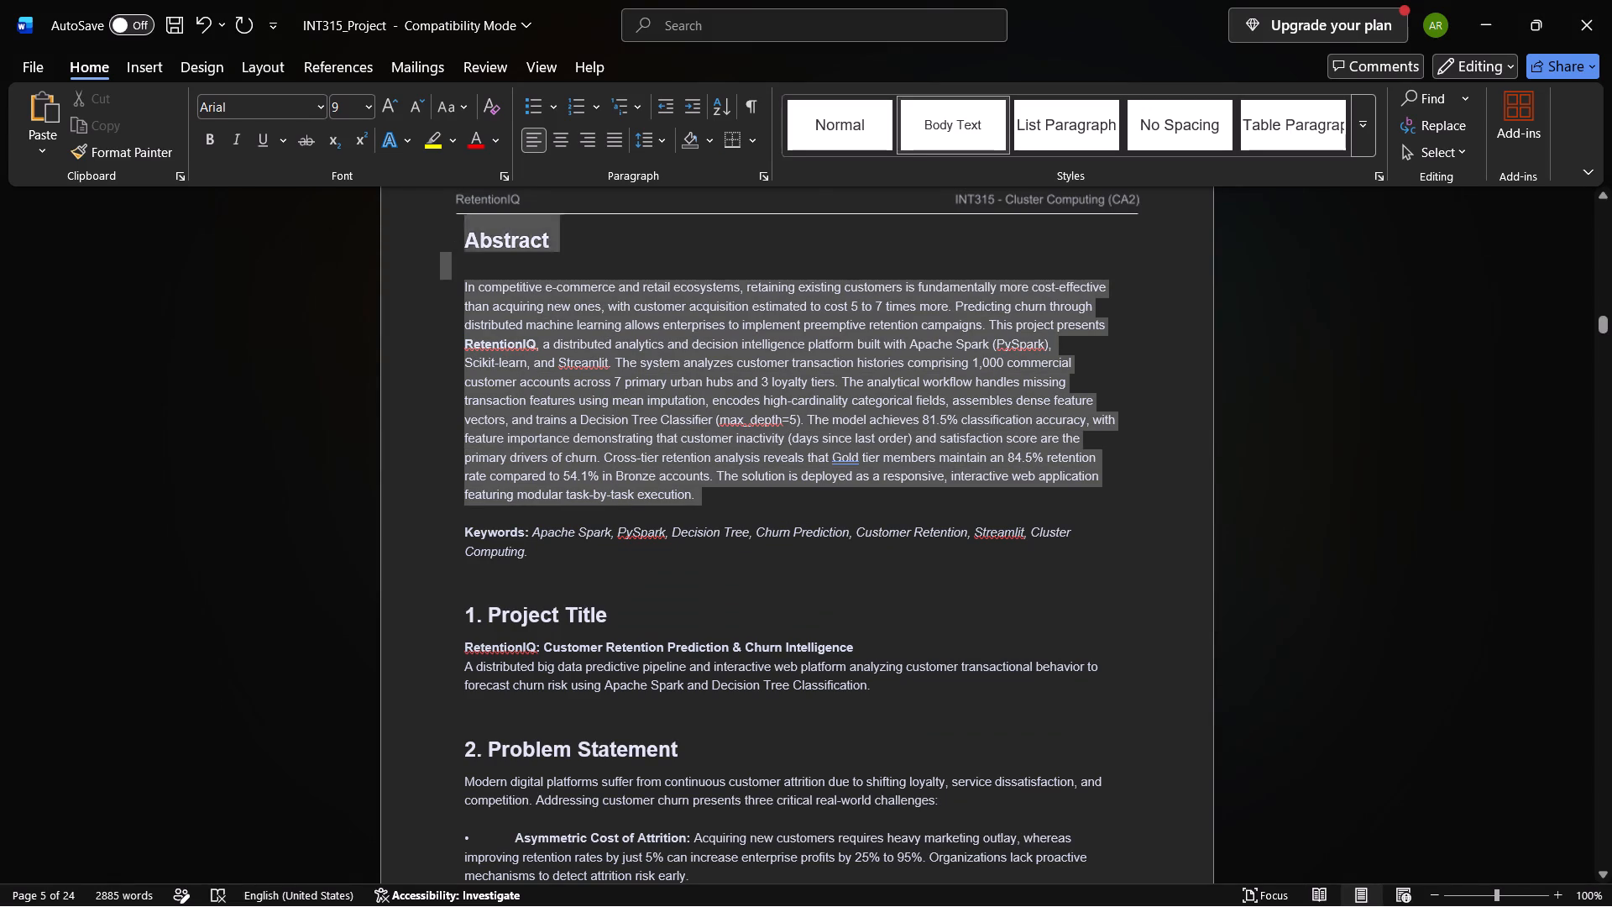
{"action": "left_click_drag", "start_coordinate": [484, 254], "coordinate": [470, 283]}
{"action": "key", "text": "ctrl+v"}
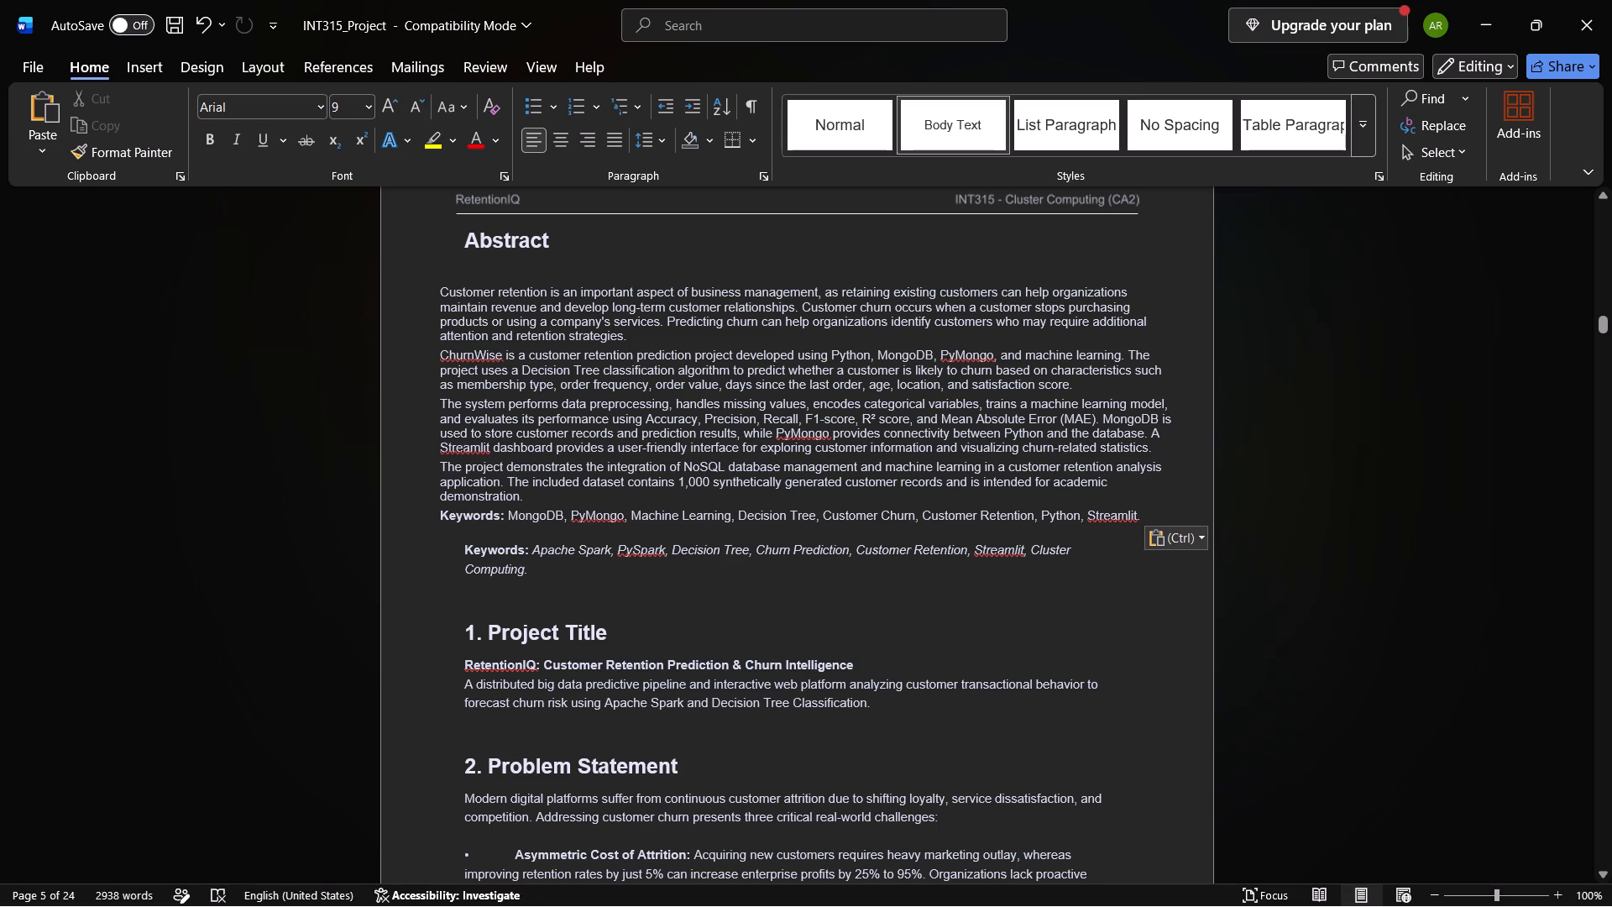
Delete the old Apache Spark Keywords line beneath the newly pasted abstract.
{"action": "left_click_drag", "start_coordinate": [440, 287], "coordinate": [990, 505]}
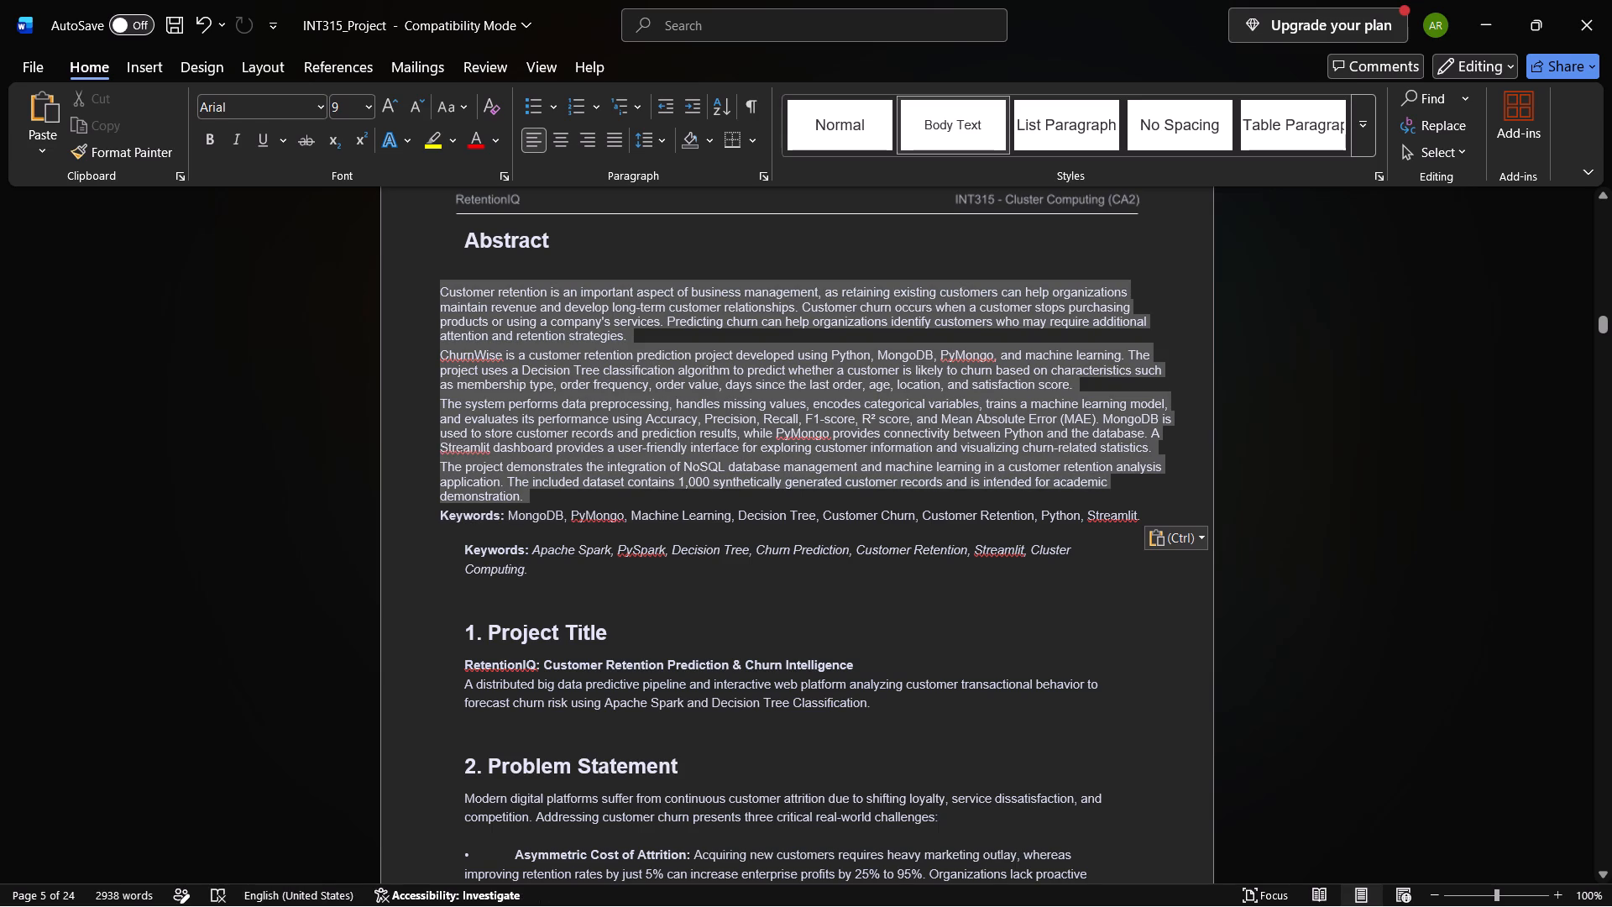
{"action": "left_click_drag", "start_coordinate": [990, 505], "coordinate": [940, 493]}
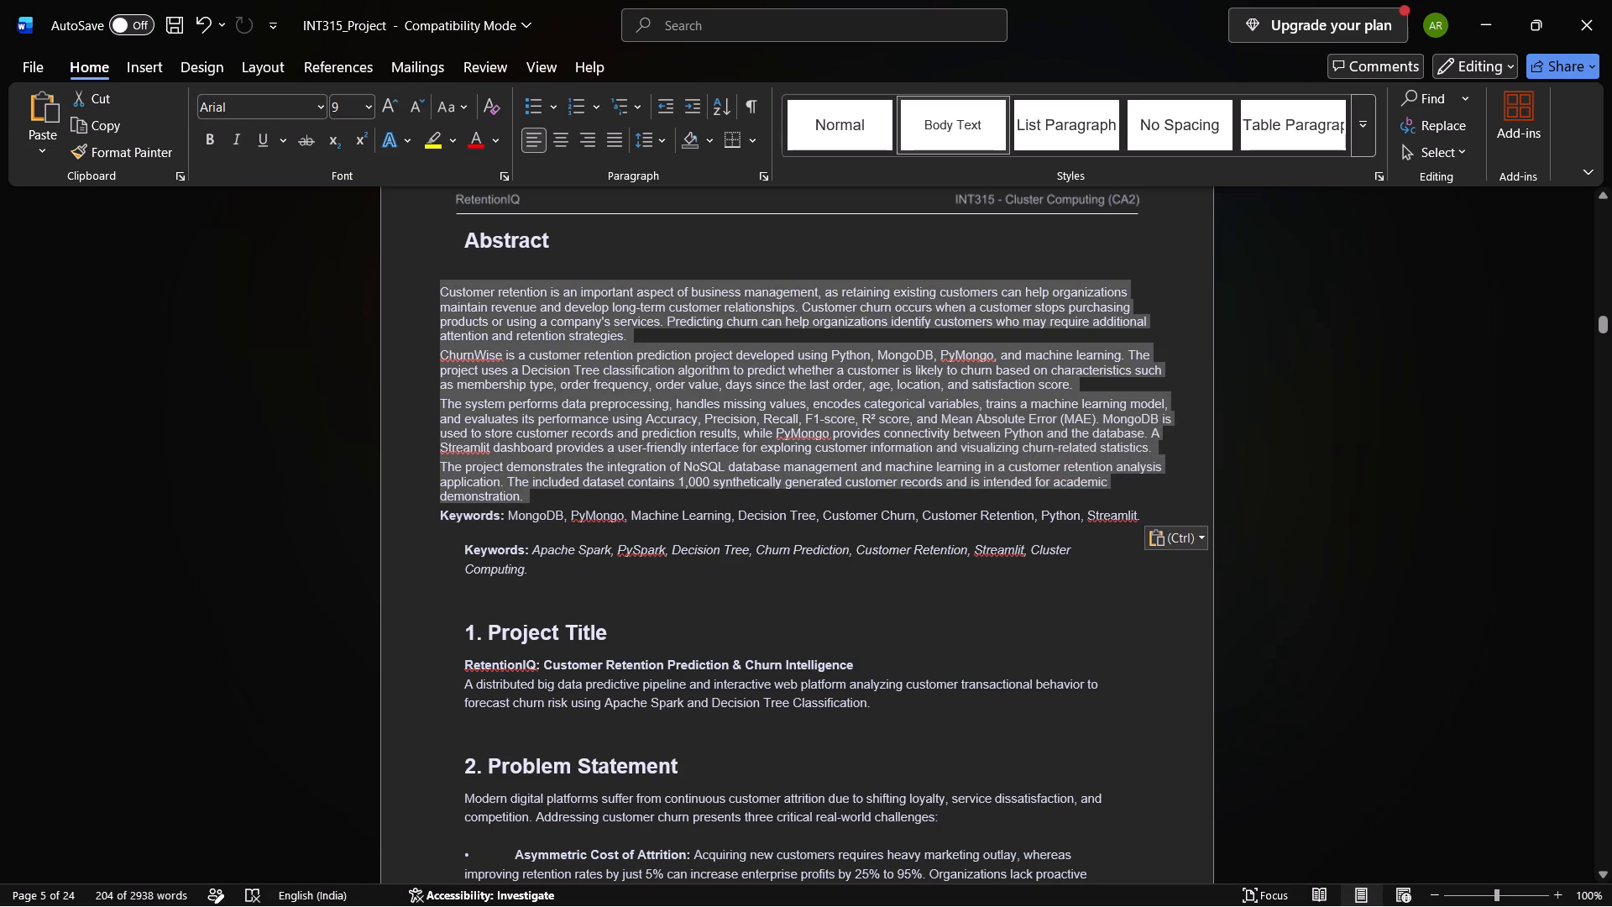
{"action": "left_click_drag", "start_coordinate": [535, 570], "coordinate": [478, 543]}
{"action": "key", "text": "BackSpace"}
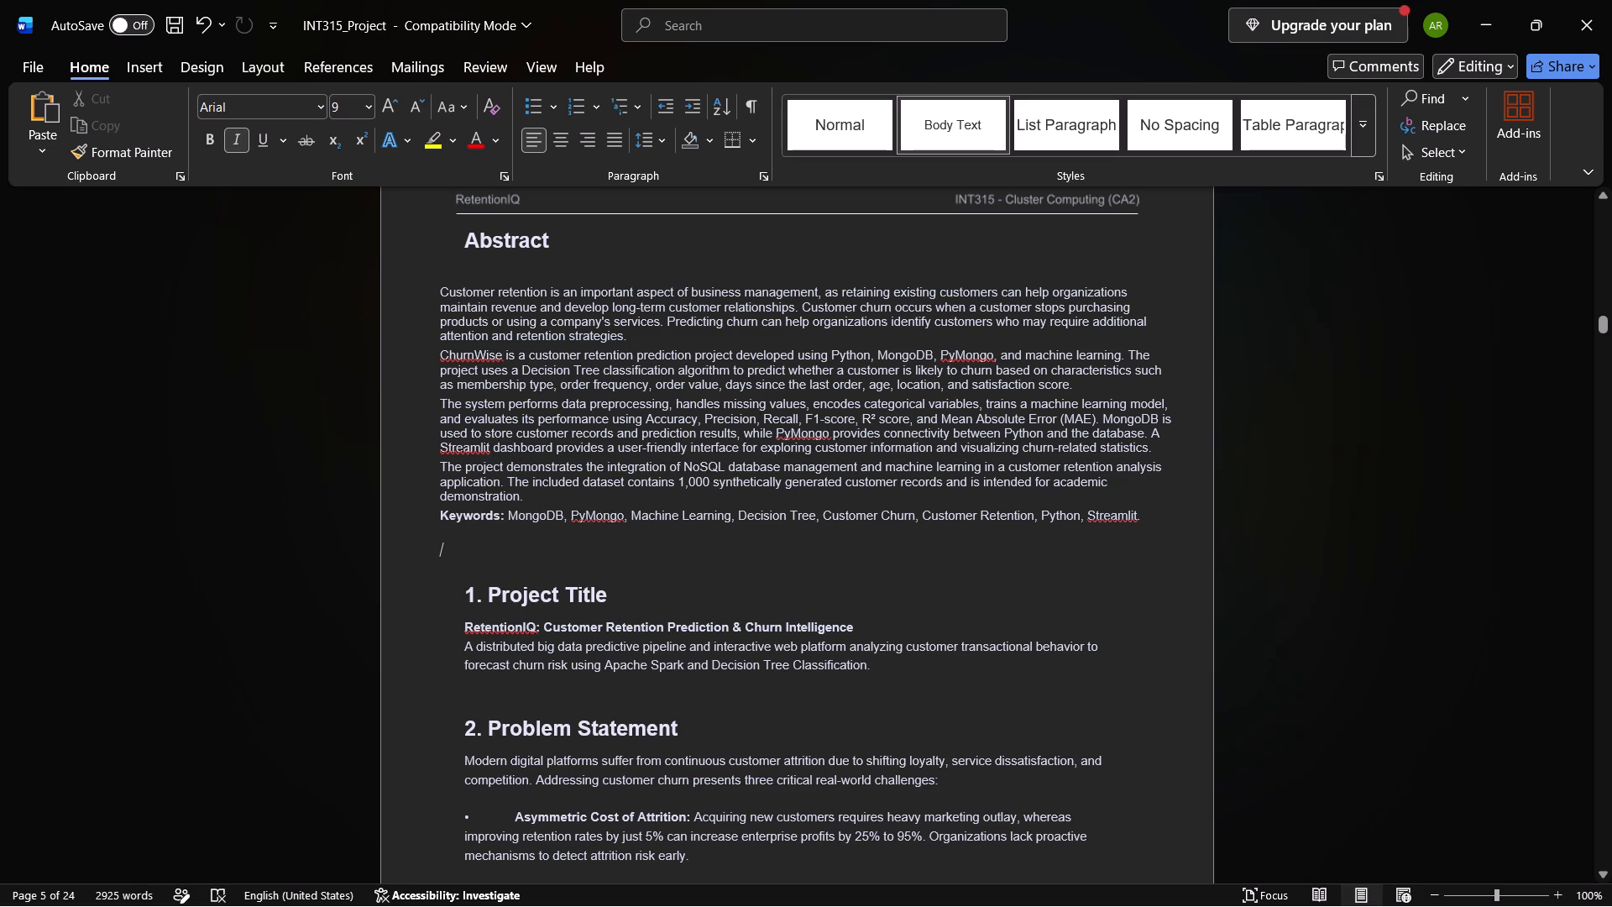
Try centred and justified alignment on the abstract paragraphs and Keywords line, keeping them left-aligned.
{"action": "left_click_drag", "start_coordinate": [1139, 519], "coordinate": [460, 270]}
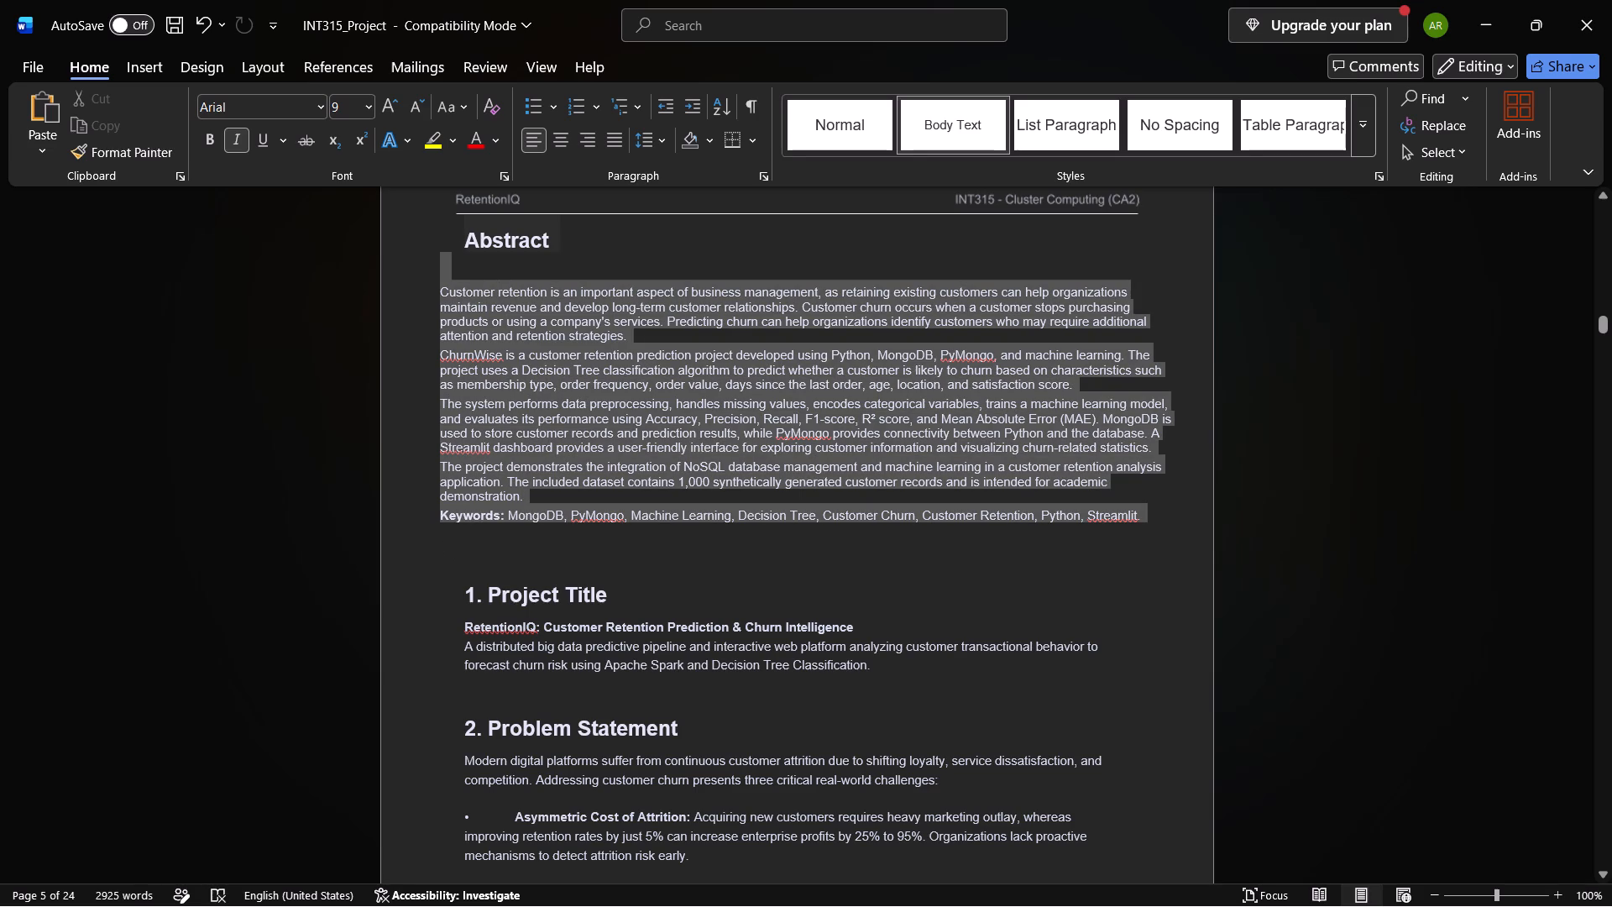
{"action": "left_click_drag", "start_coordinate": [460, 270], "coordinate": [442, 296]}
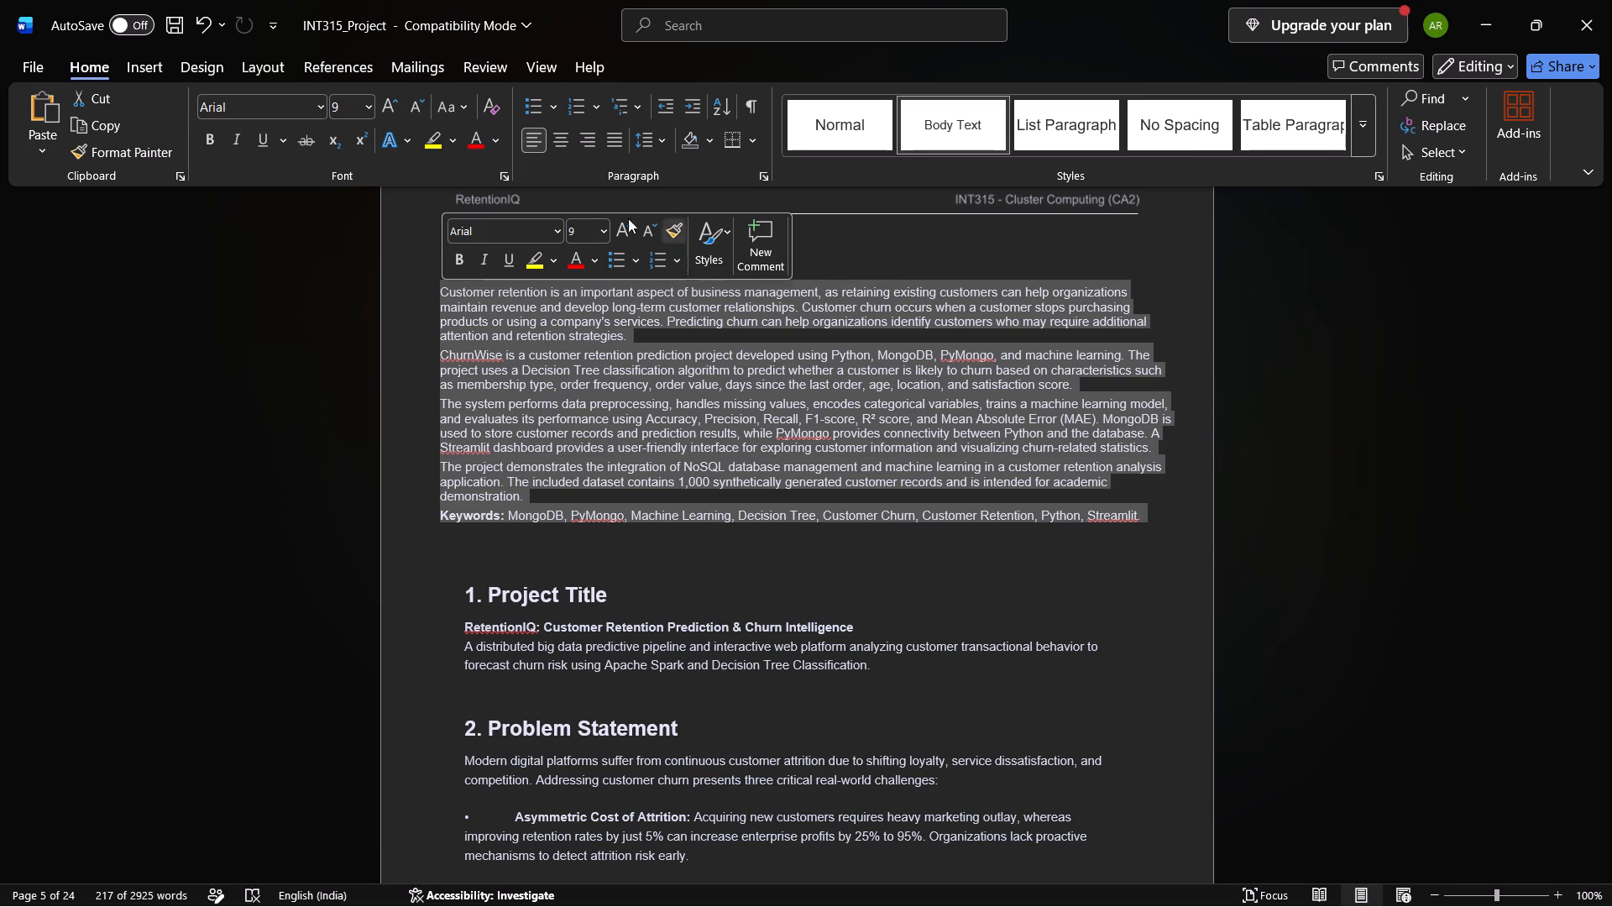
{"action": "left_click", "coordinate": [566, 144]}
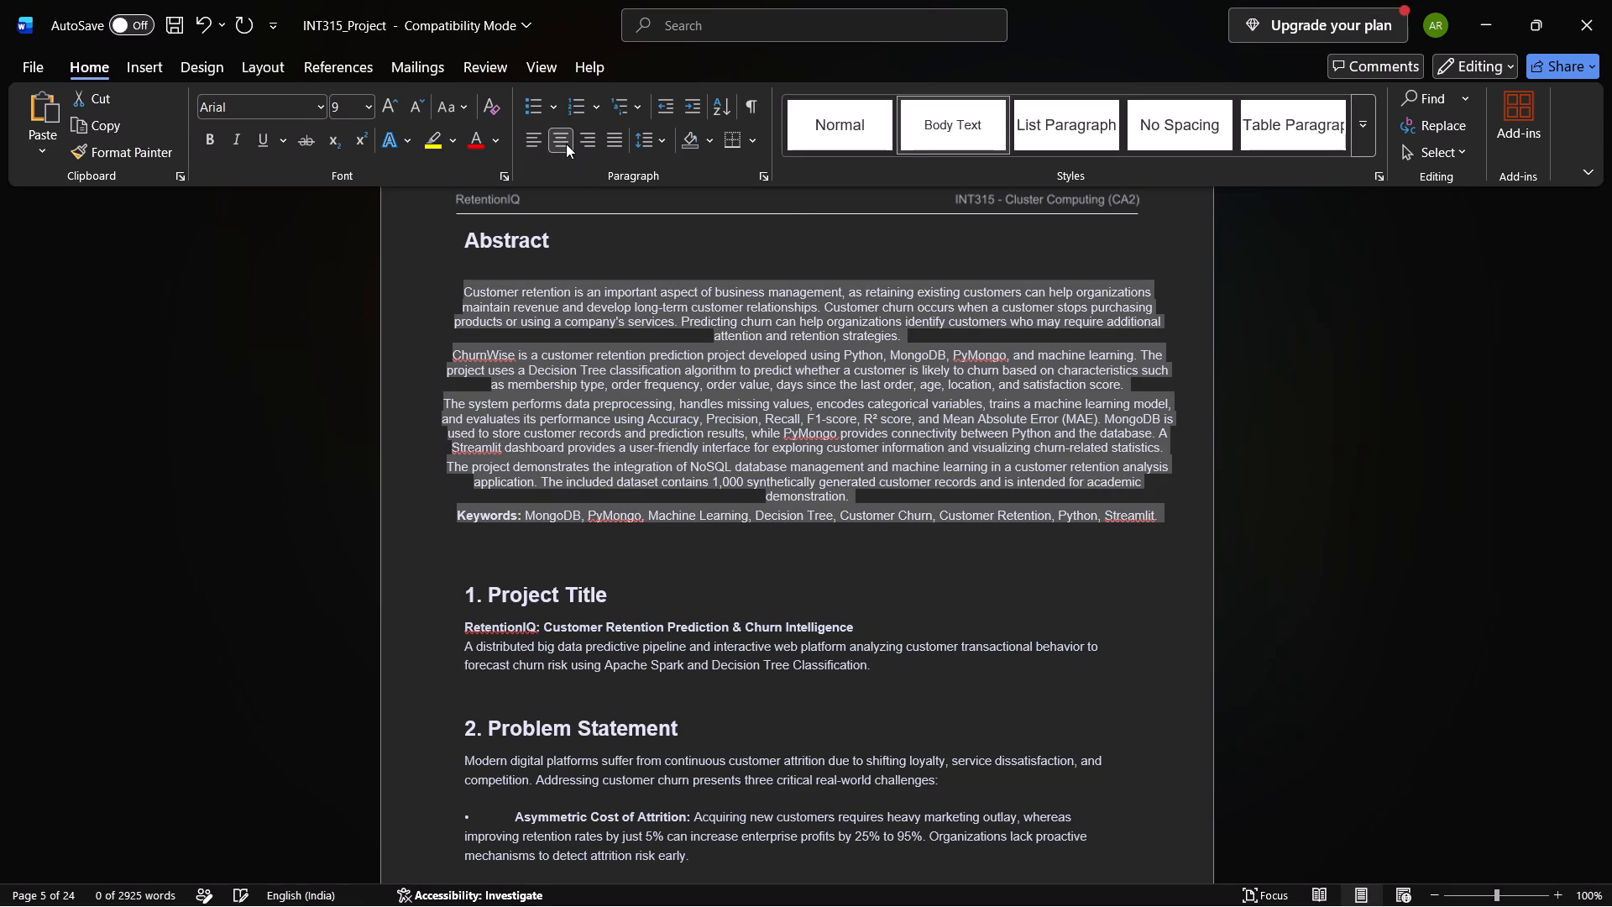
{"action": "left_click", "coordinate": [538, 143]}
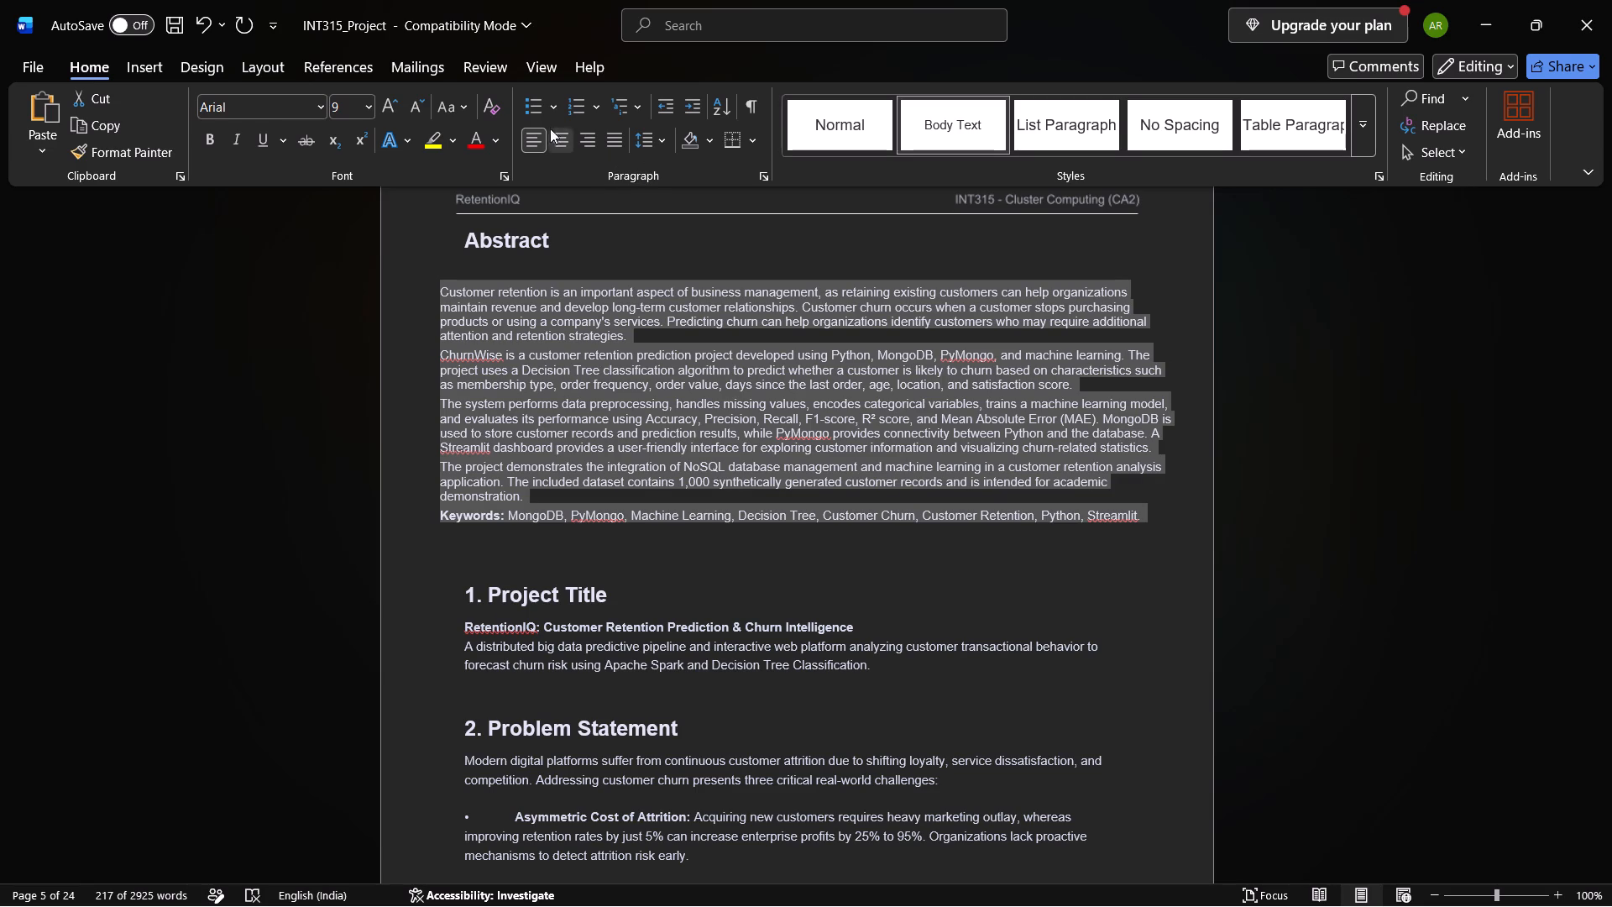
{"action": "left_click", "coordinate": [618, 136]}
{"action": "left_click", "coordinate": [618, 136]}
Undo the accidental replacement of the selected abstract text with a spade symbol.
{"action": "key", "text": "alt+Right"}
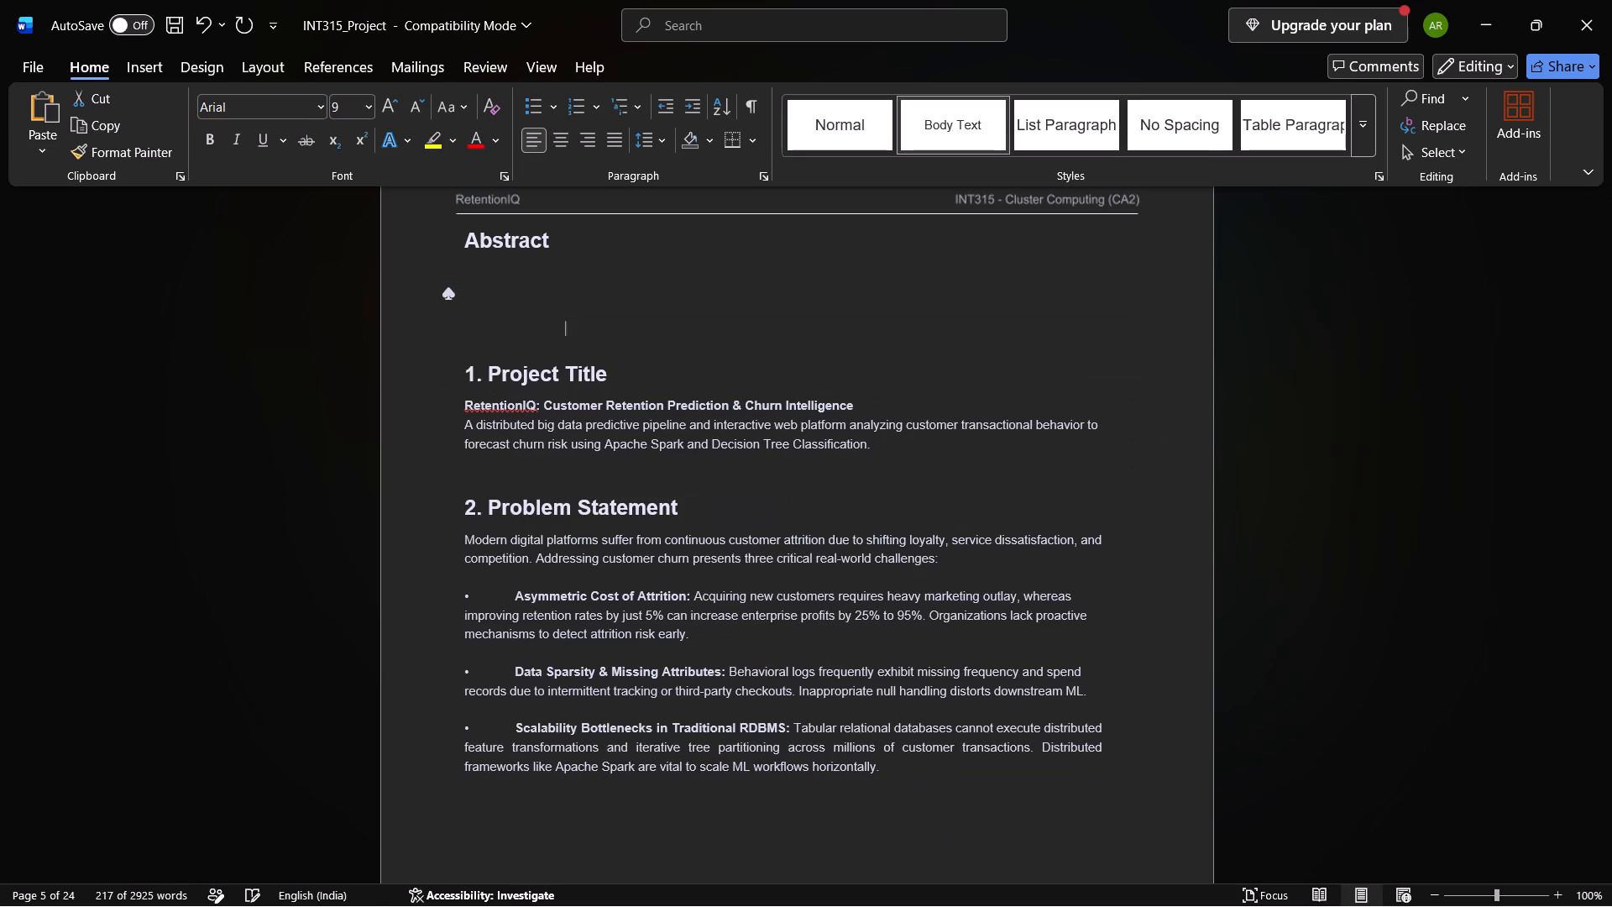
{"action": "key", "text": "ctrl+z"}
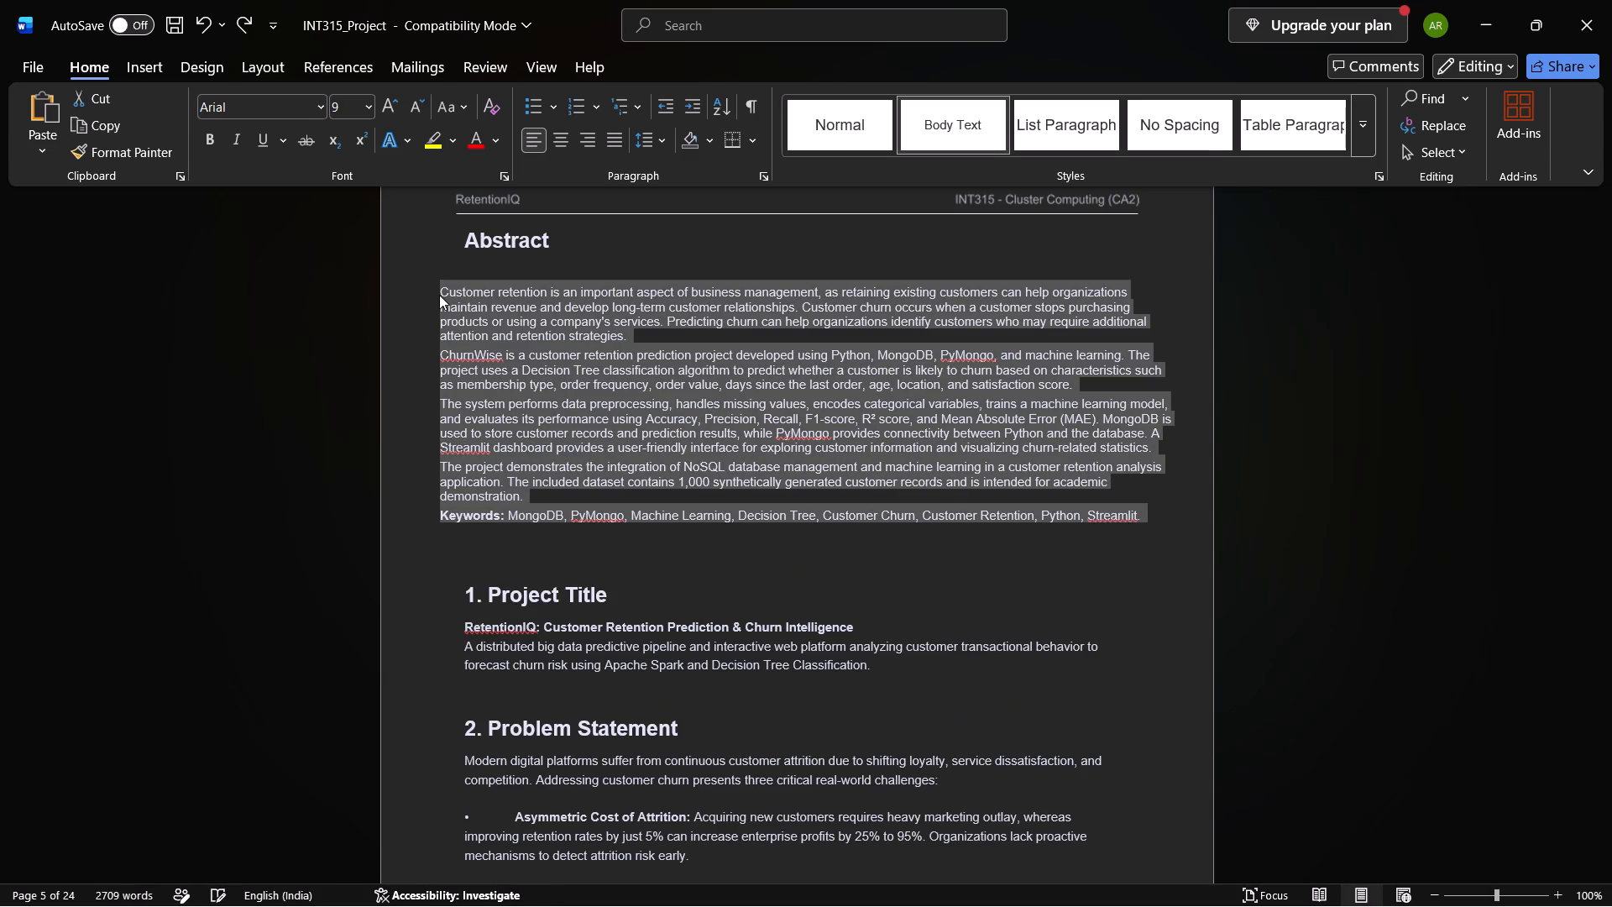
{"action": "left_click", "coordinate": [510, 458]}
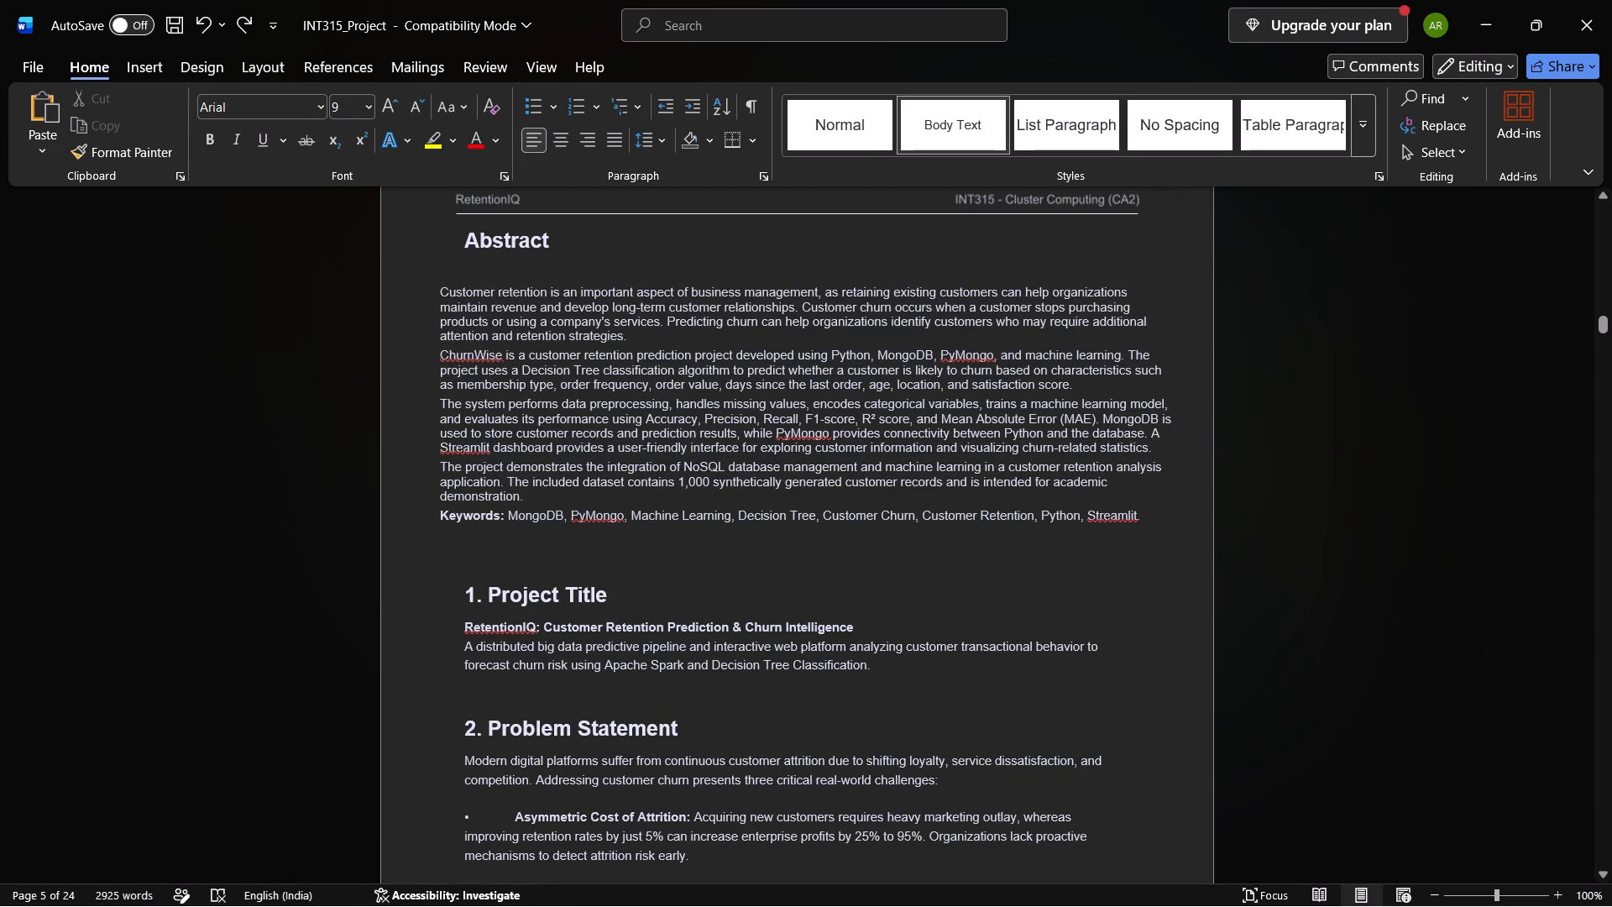
{"action": "scroll", "coordinate": [714, 527], "scroll_direction": "down", "scroll_amount": 1}
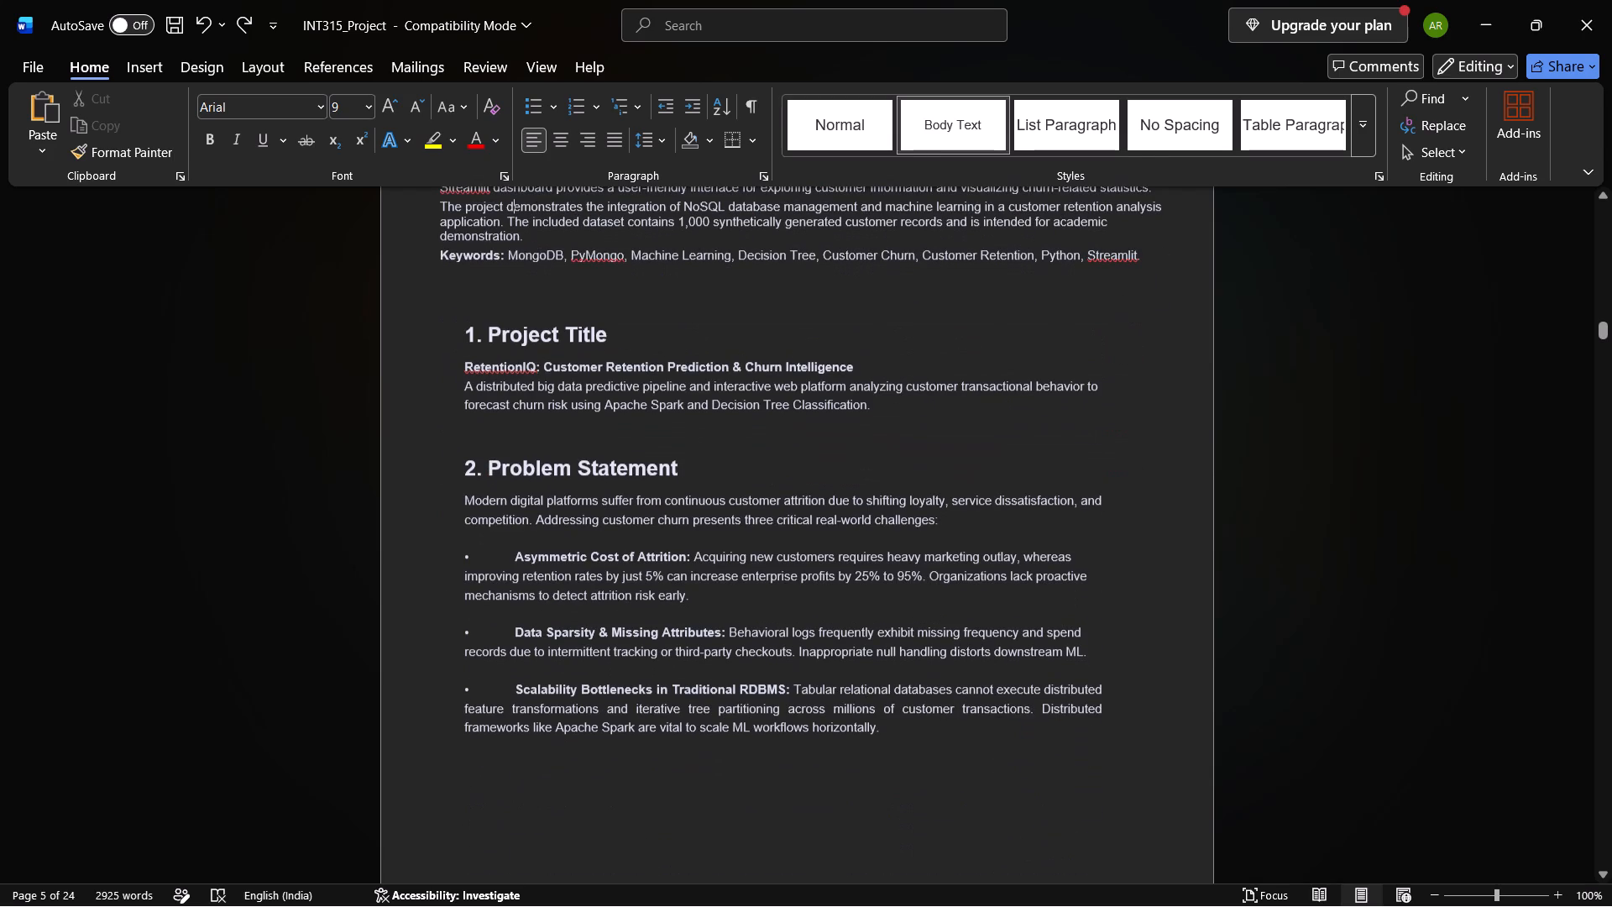
{"action": "scroll", "coordinate": [714, 527], "scroll_direction": "down", "scroll_amount": 6}
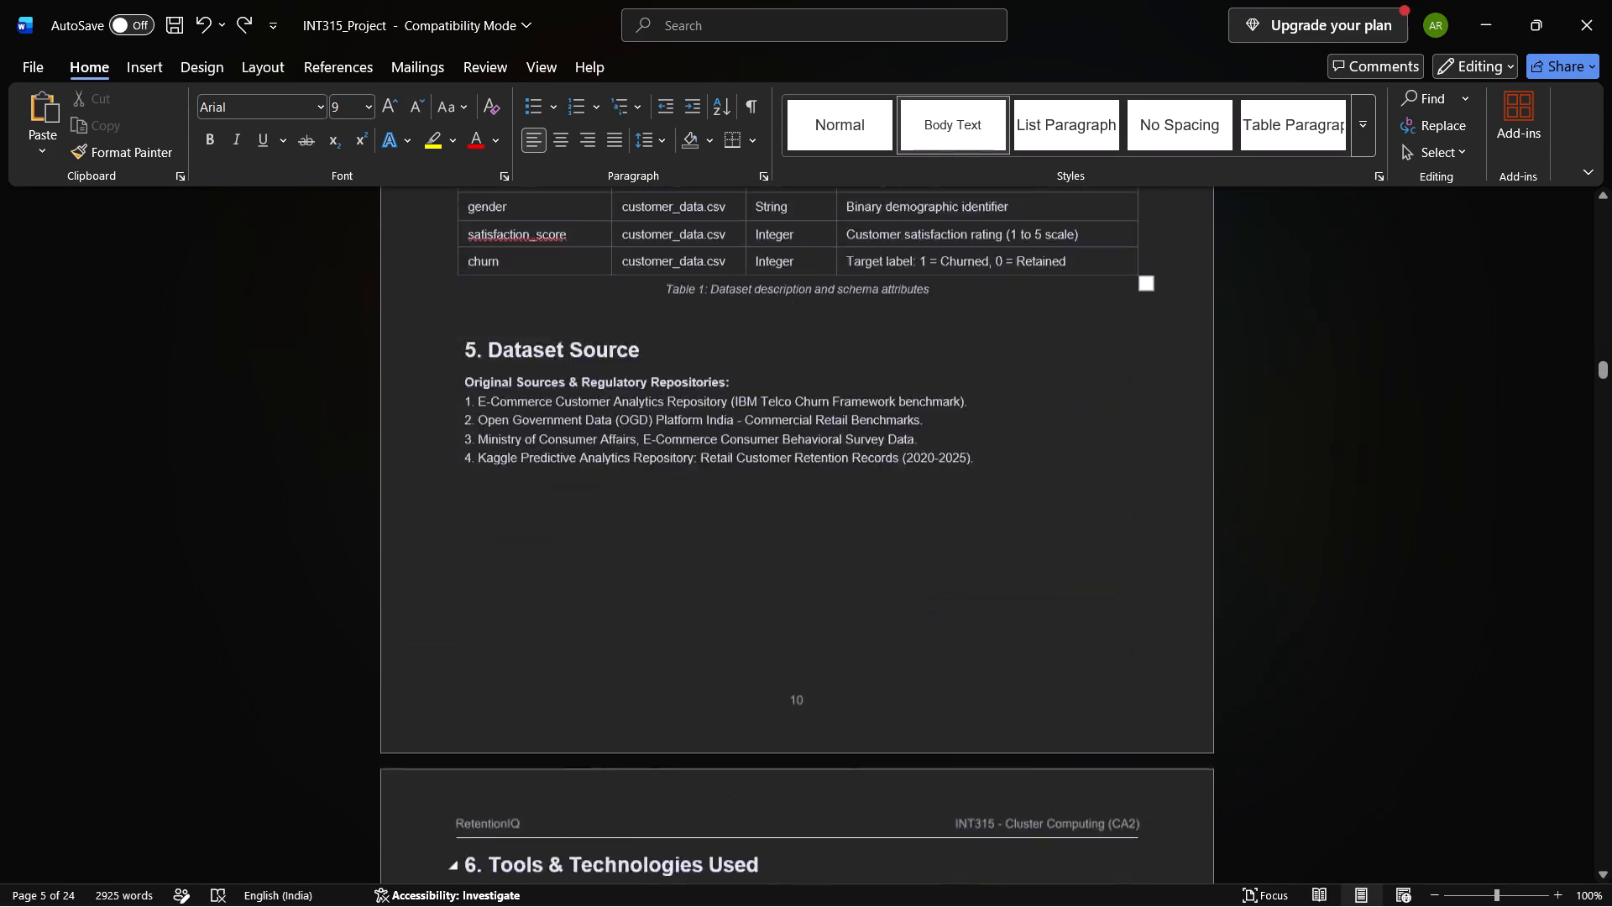
{"action": "scroll", "coordinate": [714, 527], "scroll_direction": "down", "scroll_amount": 7}
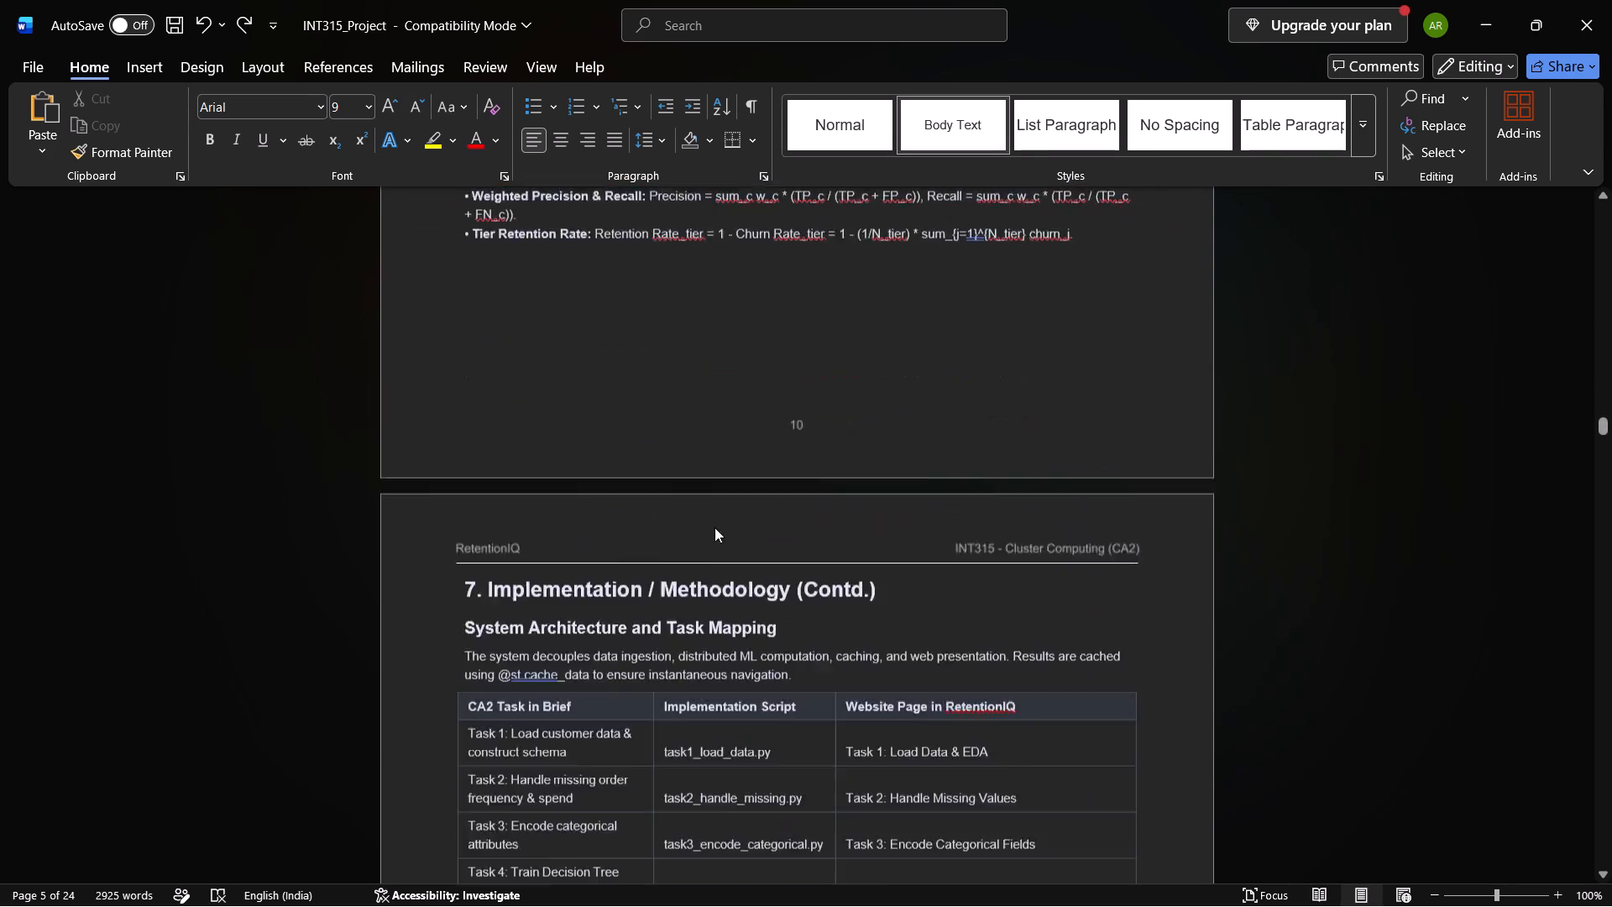
{"action": "scroll", "coordinate": [714, 527], "scroll_direction": "down", "scroll_amount": 4}
{"action": "scroll", "coordinate": [714, 527], "scroll_direction": "up", "scroll_amount": 4}
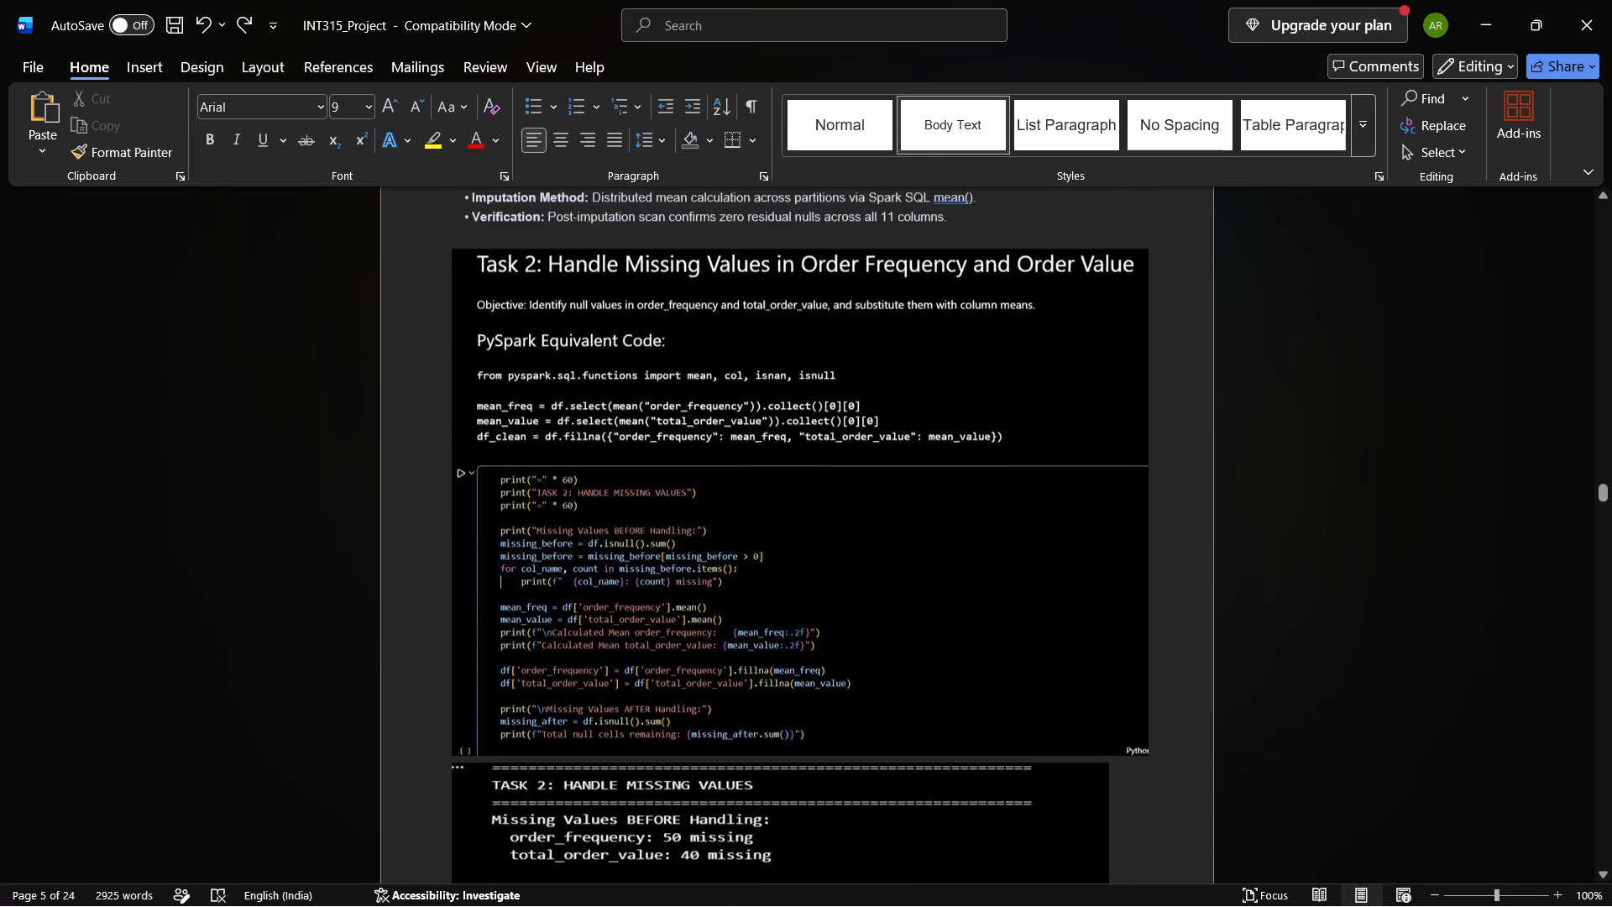
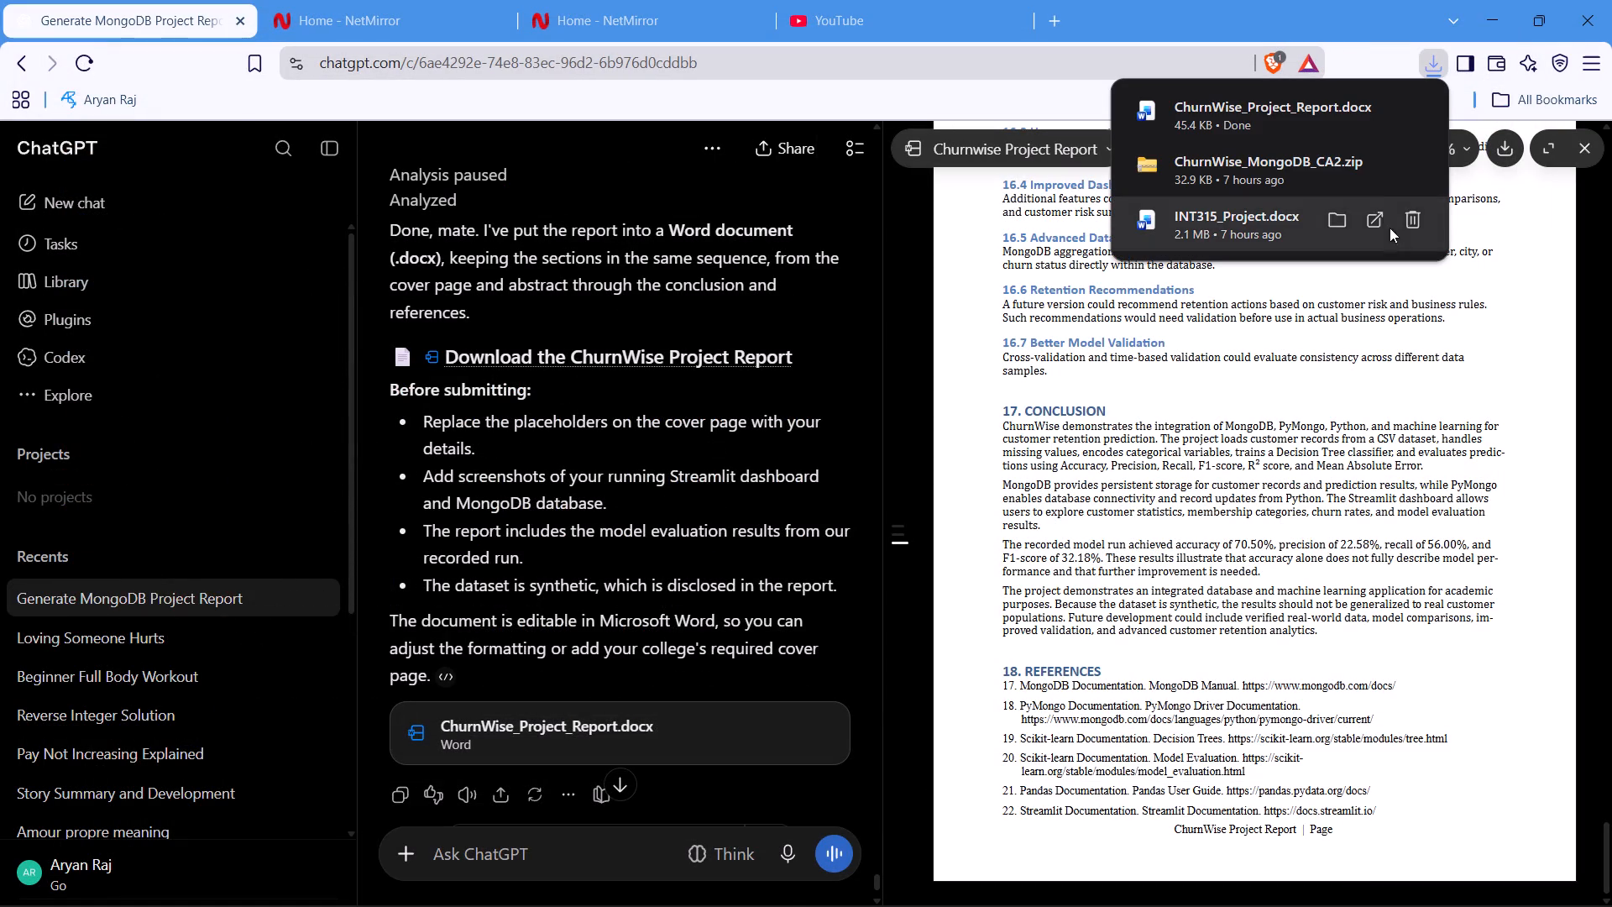
{"action": "left_click", "coordinate": [1211, 99]}
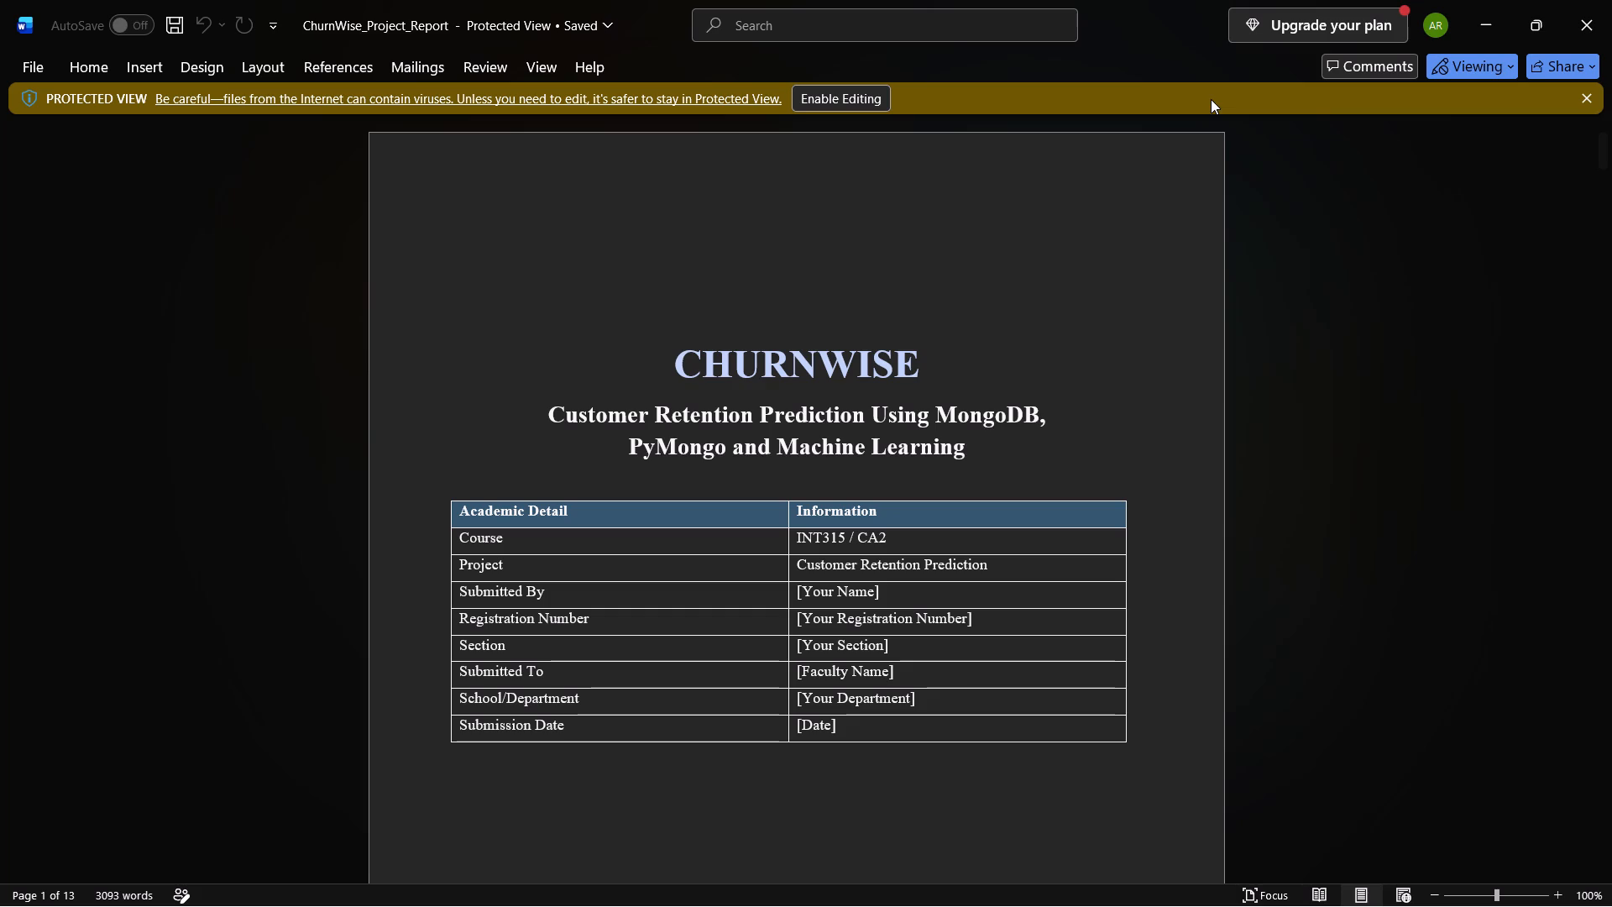
Review the downloaded ChurnWise_Project_Report from the cover page and abstract through the conclusion and references.
{"action": "scroll", "coordinate": [1115, 289], "scroll_direction": "down", "scroll_amount": 5}
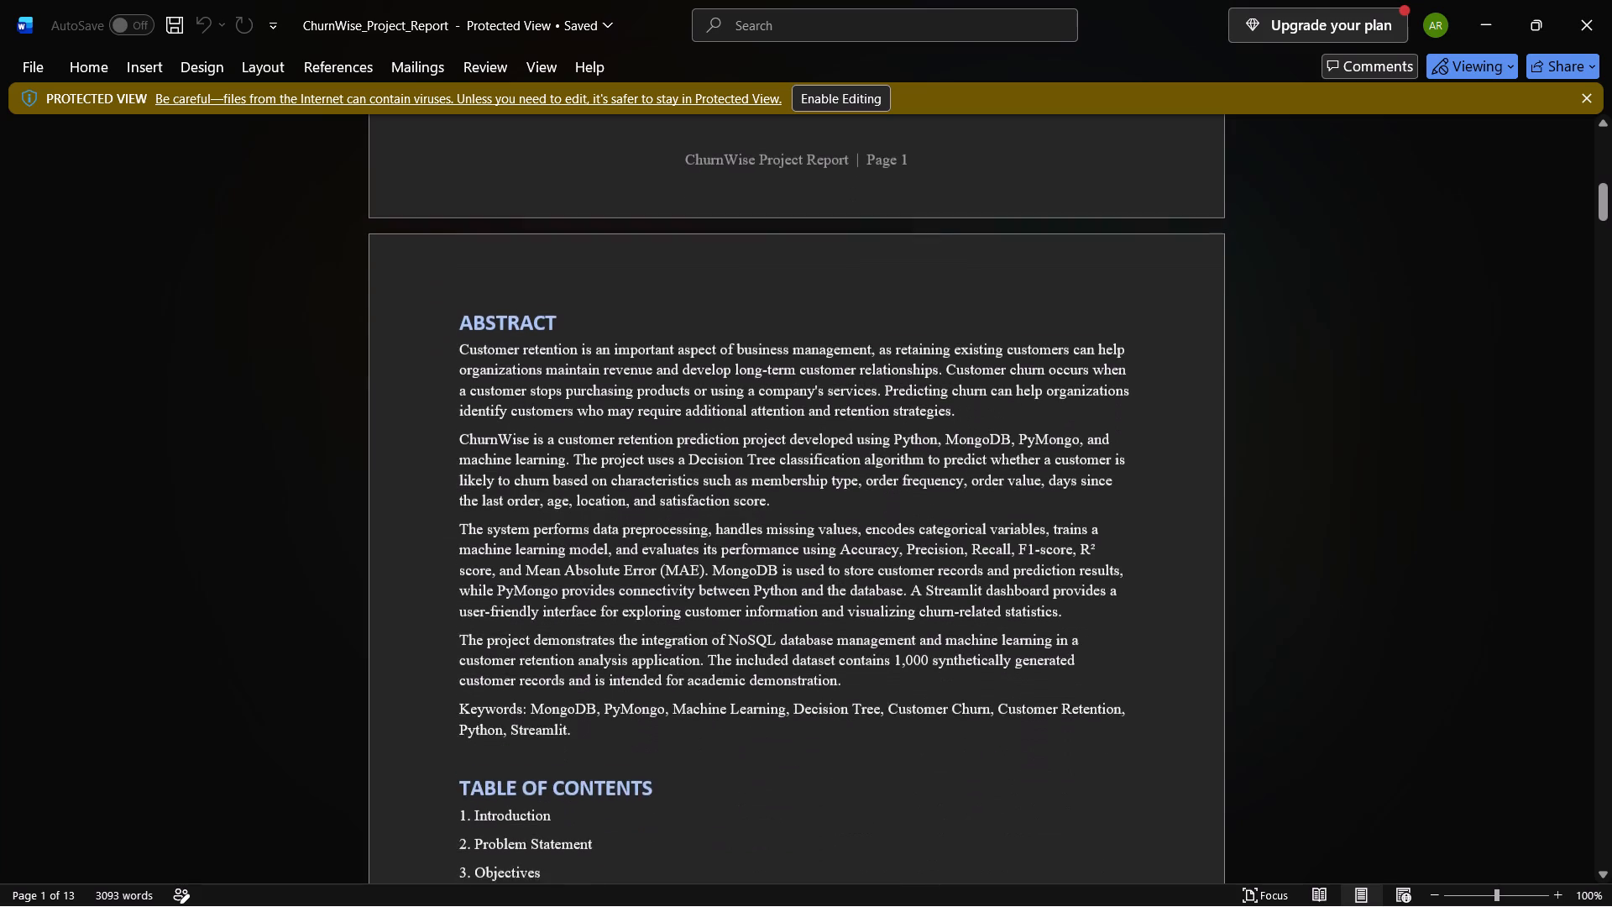
{"action": "scroll", "coordinate": [1115, 289], "scroll_direction": "down", "scroll_amount": 7}
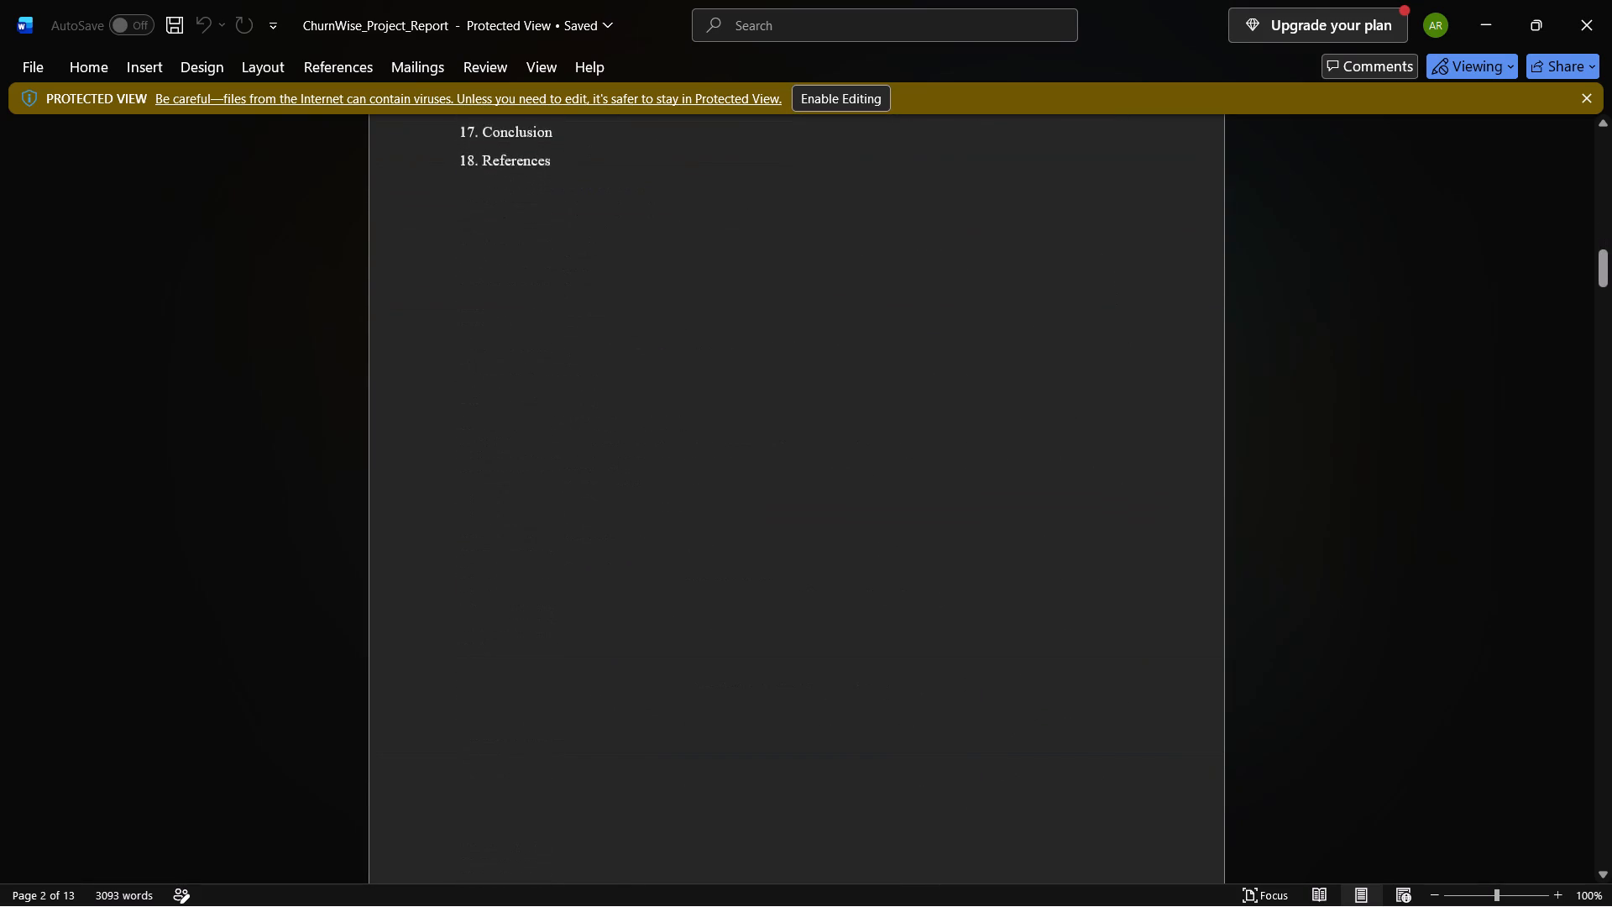
{"action": "scroll", "coordinate": [1115, 289], "scroll_direction": "down", "scroll_amount": 5}
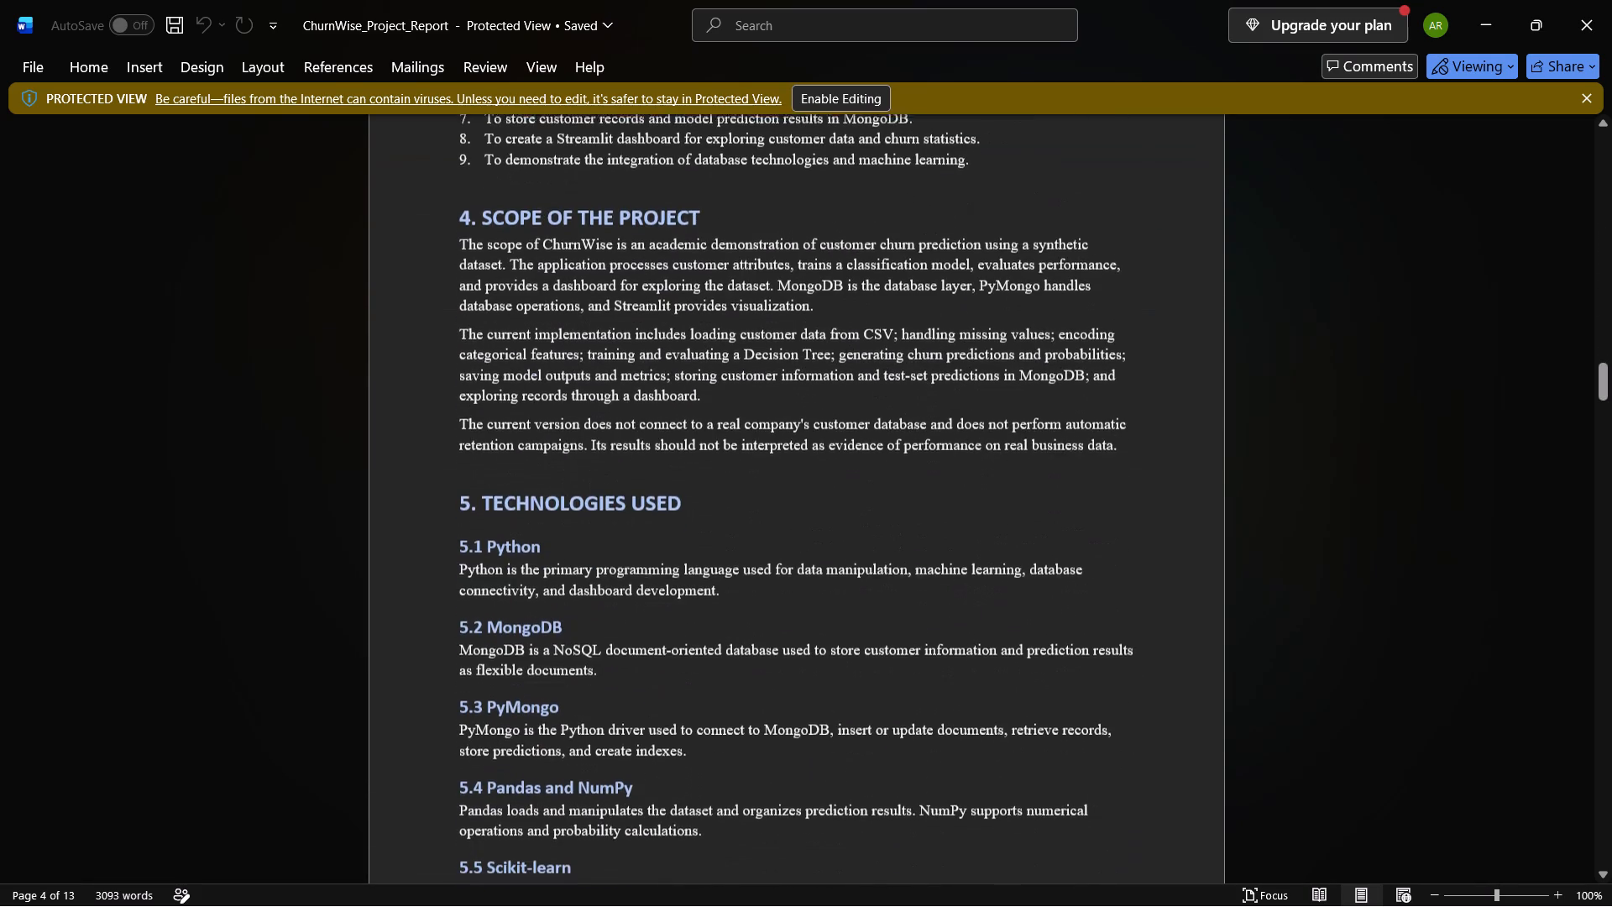
{"action": "scroll", "coordinate": [1115, 238], "scroll_direction": "down", "scroll_amount": 4}
{"action": "scroll", "coordinate": [1115, 238], "scroll_direction": "up", "scroll_amount": 1}
{"action": "scroll", "coordinate": [1115, 238], "scroll_direction": "down", "scroll_amount": 8}
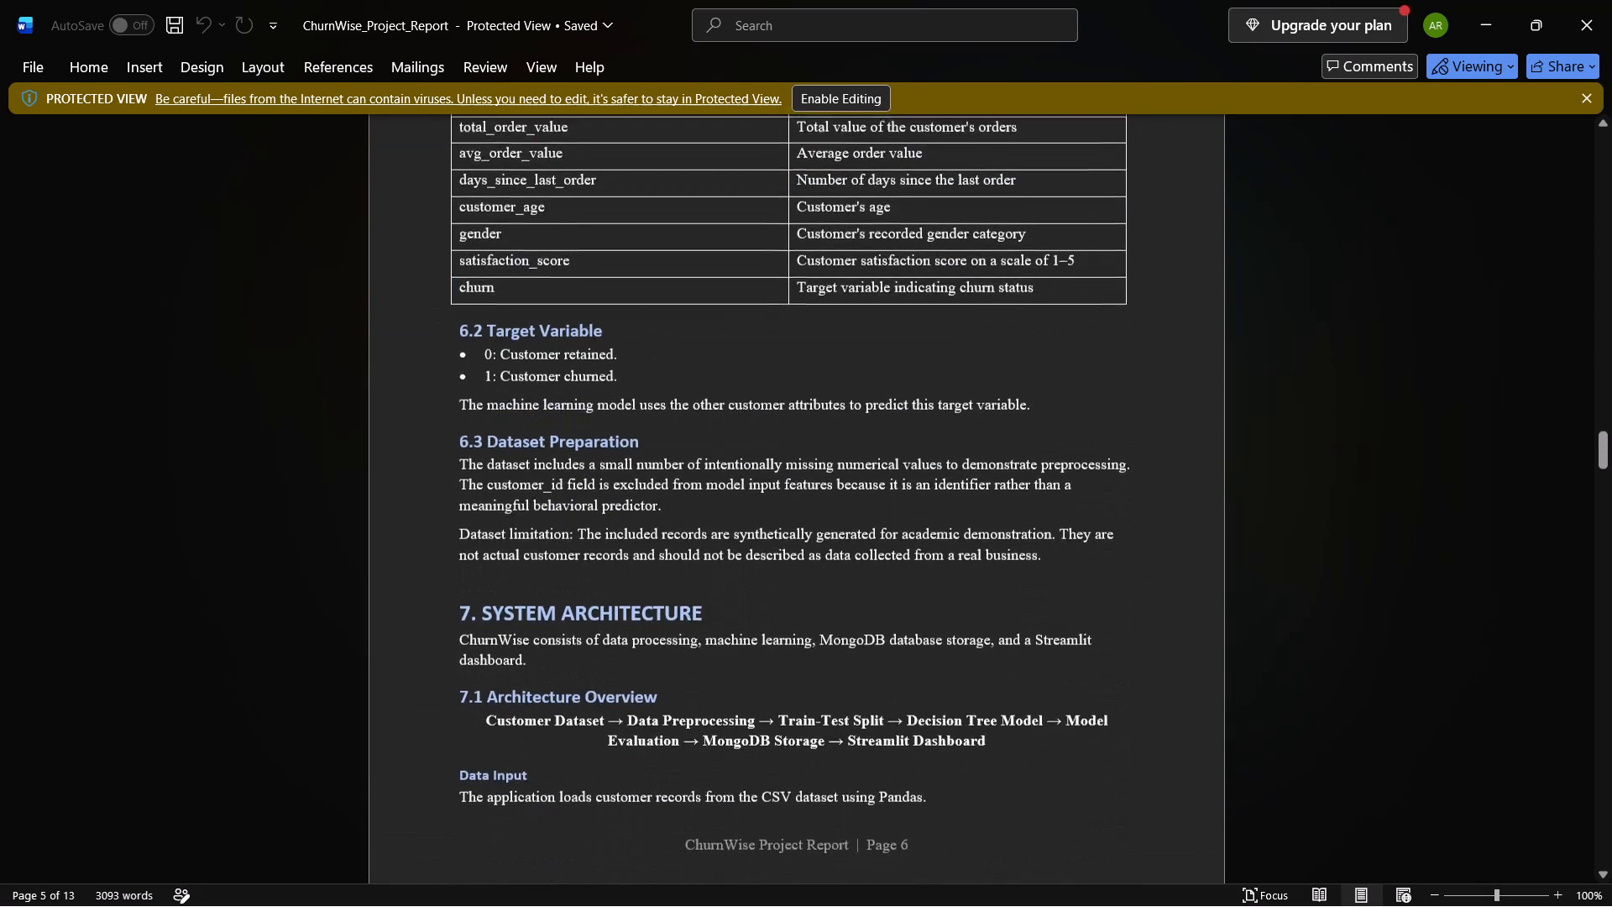
{"action": "scroll", "coordinate": [1115, 238], "scroll_direction": "down", "scroll_amount": 4}
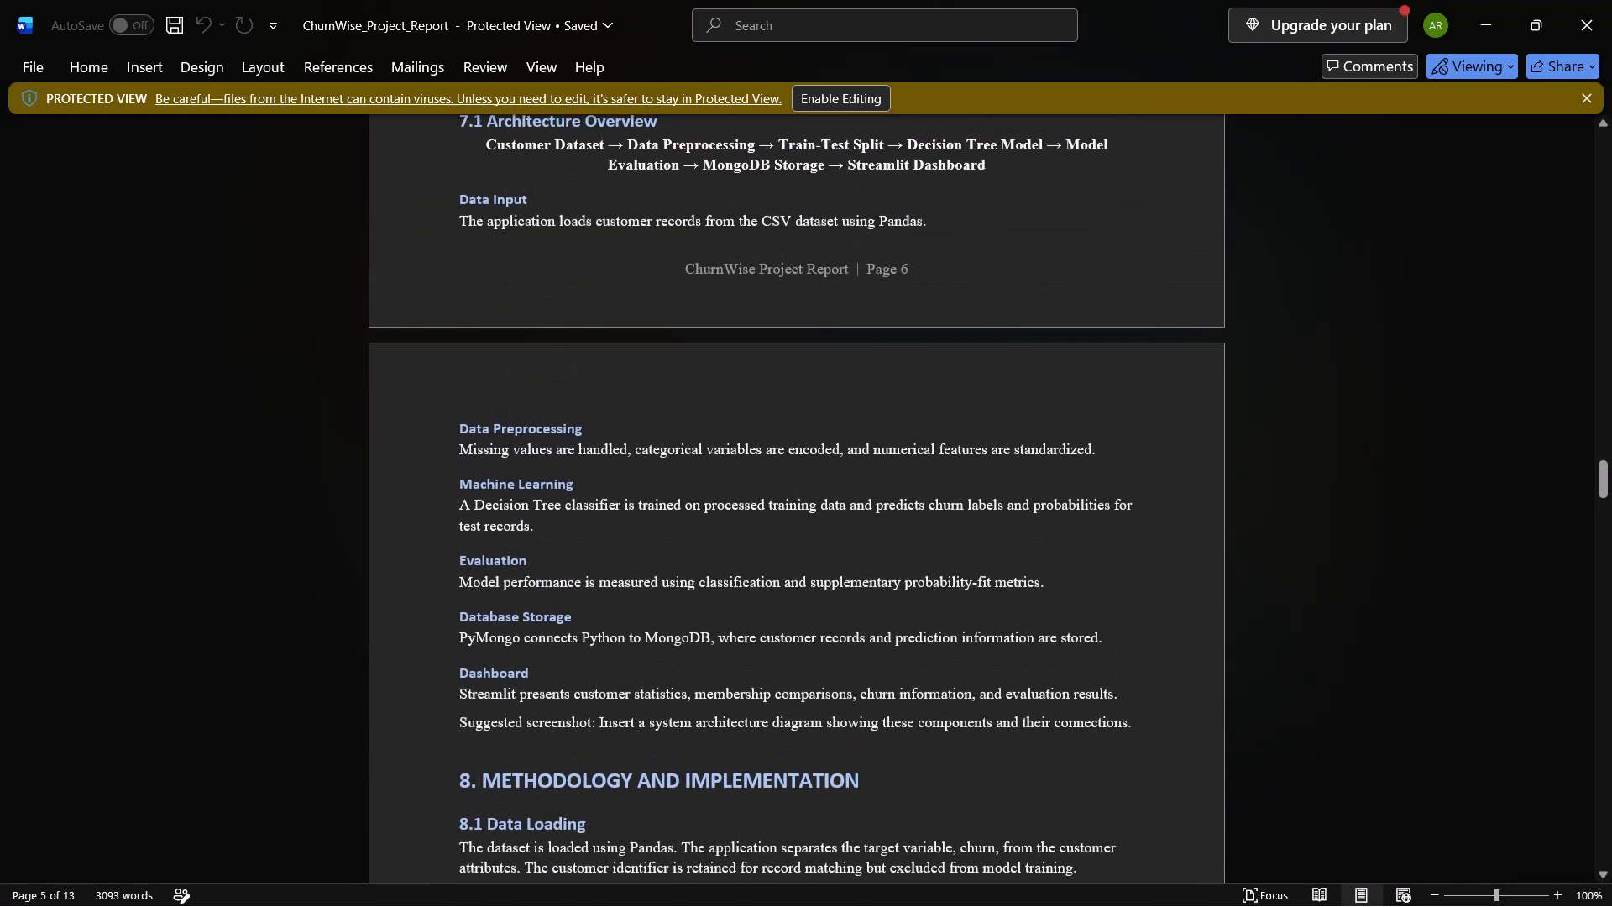
{"action": "scroll", "coordinate": [1115, 238], "scroll_direction": "down", "scroll_amount": 1}
{"action": "scroll", "coordinate": [1108, 153], "scroll_direction": "down", "scroll_amount": 18}
{"action": "scroll", "coordinate": [1108, 153], "scroll_direction": "up", "scroll_amount": 1}
{"action": "scroll", "coordinate": [1108, 153], "scroll_direction": "down", "scroll_amount": 19}
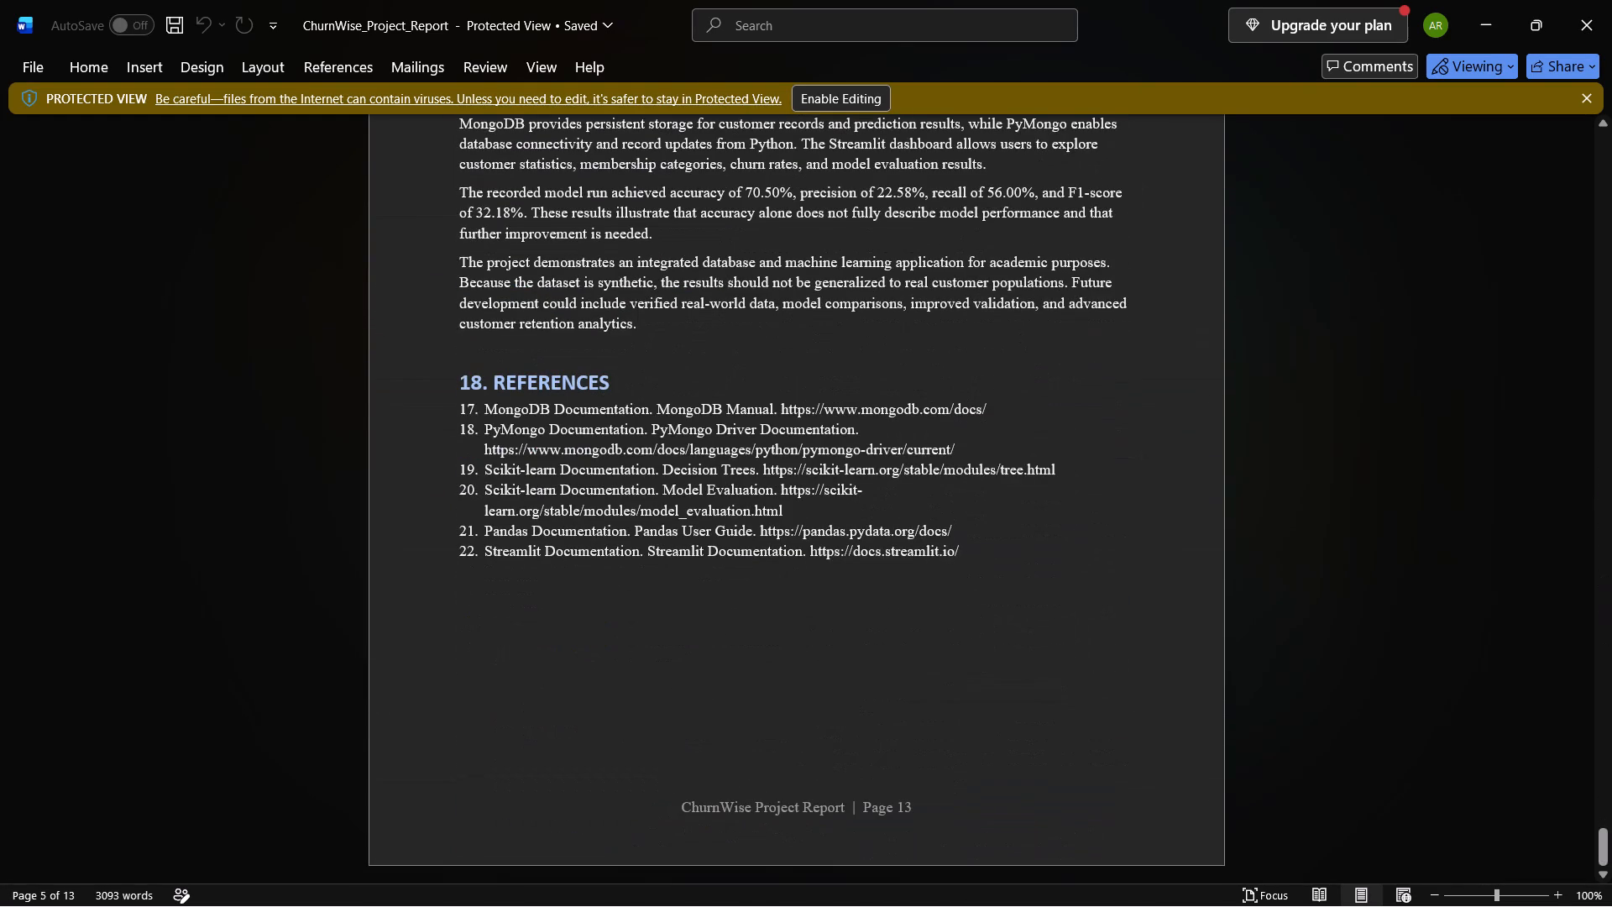
Switch to the INT315_Project document and examine its output screenshots, result analysis, conclusion and references.
{"action": "scroll", "coordinate": [1080, 390], "scroll_direction": "up", "scroll_amount": 3}
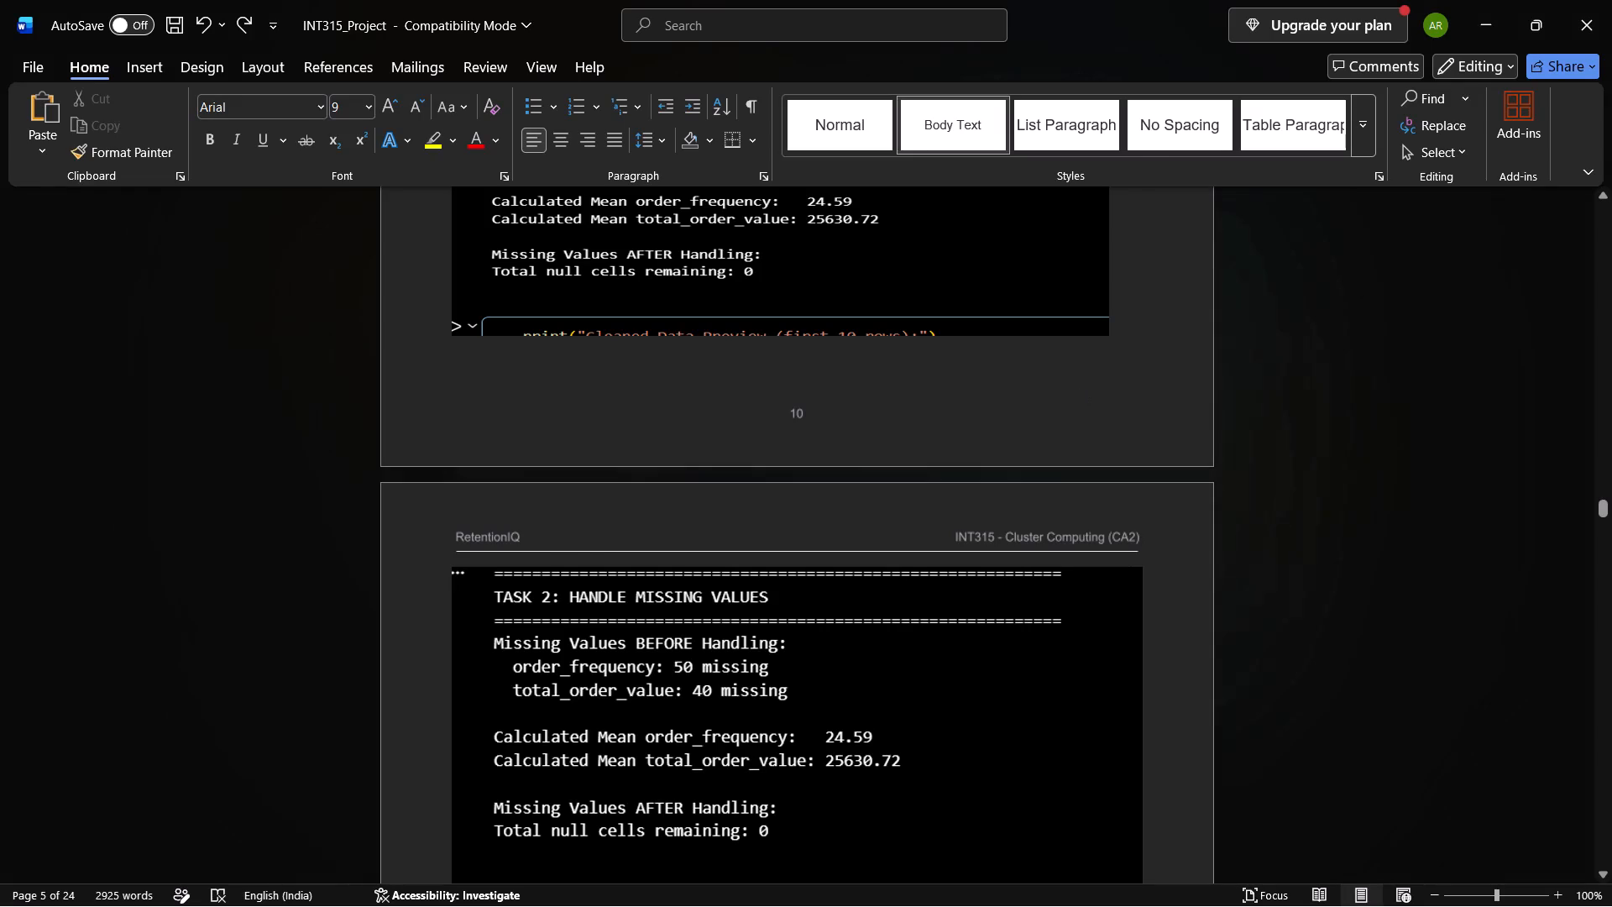
{"action": "scroll", "coordinate": [1080, 390], "scroll_direction": "down", "scroll_amount": 20}
{"action": "scroll", "coordinate": [1080, 390], "scroll_direction": "down", "scroll_amount": 20}
{"action": "scroll", "coordinate": [1080, 390], "scroll_direction": "down", "scroll_amount": 7}
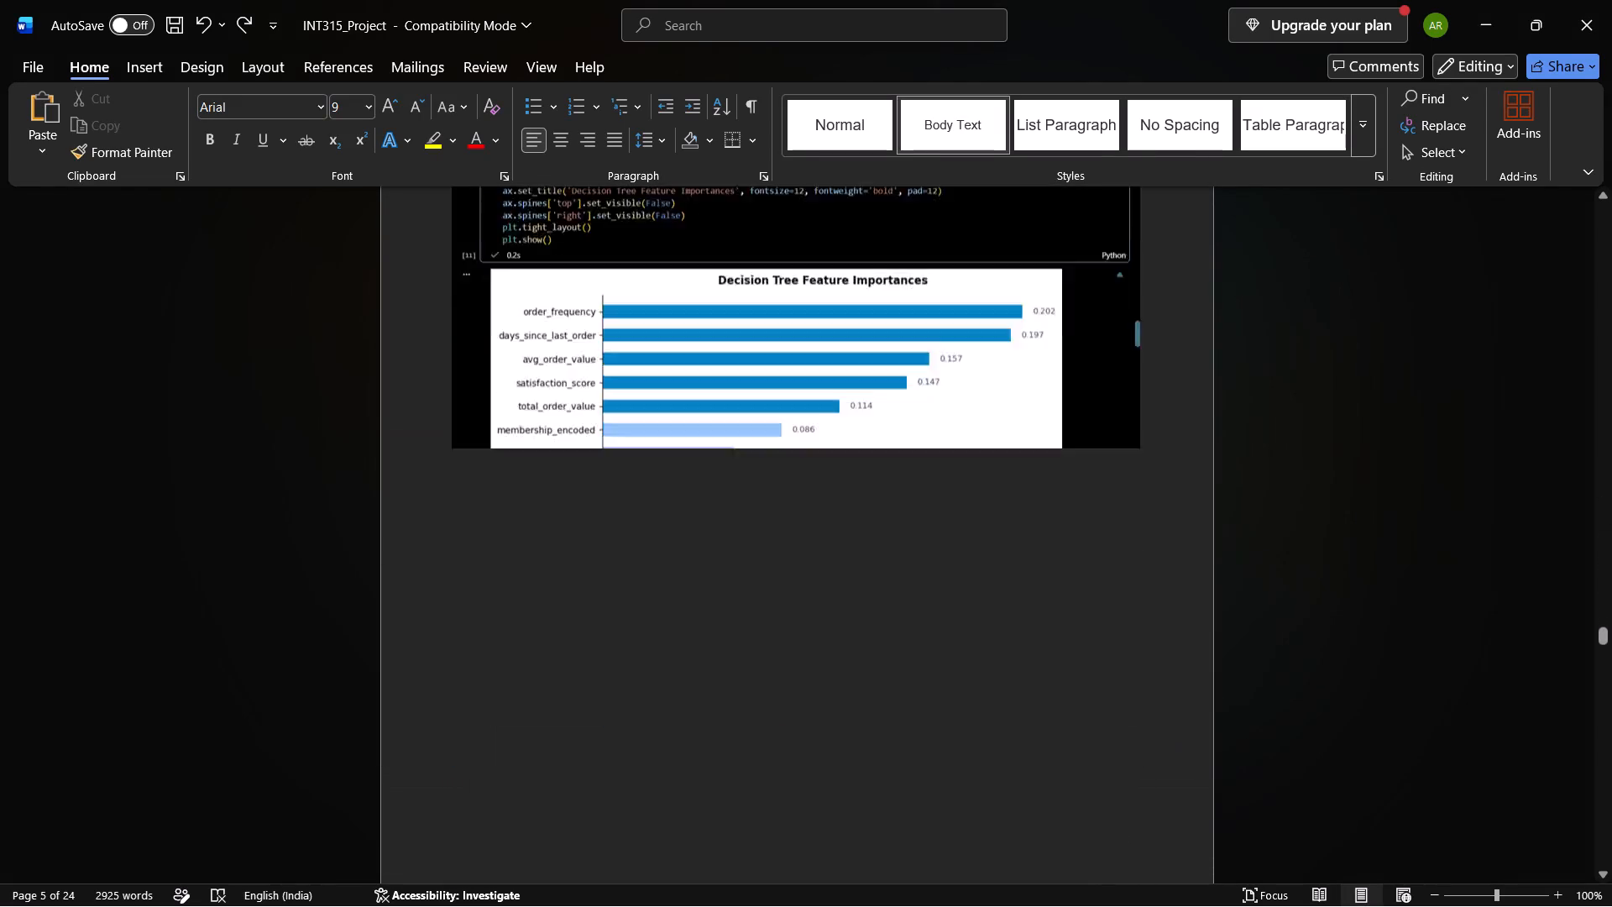
{"action": "scroll", "coordinate": [1080, 390], "scroll_direction": "down", "scroll_amount": 6}
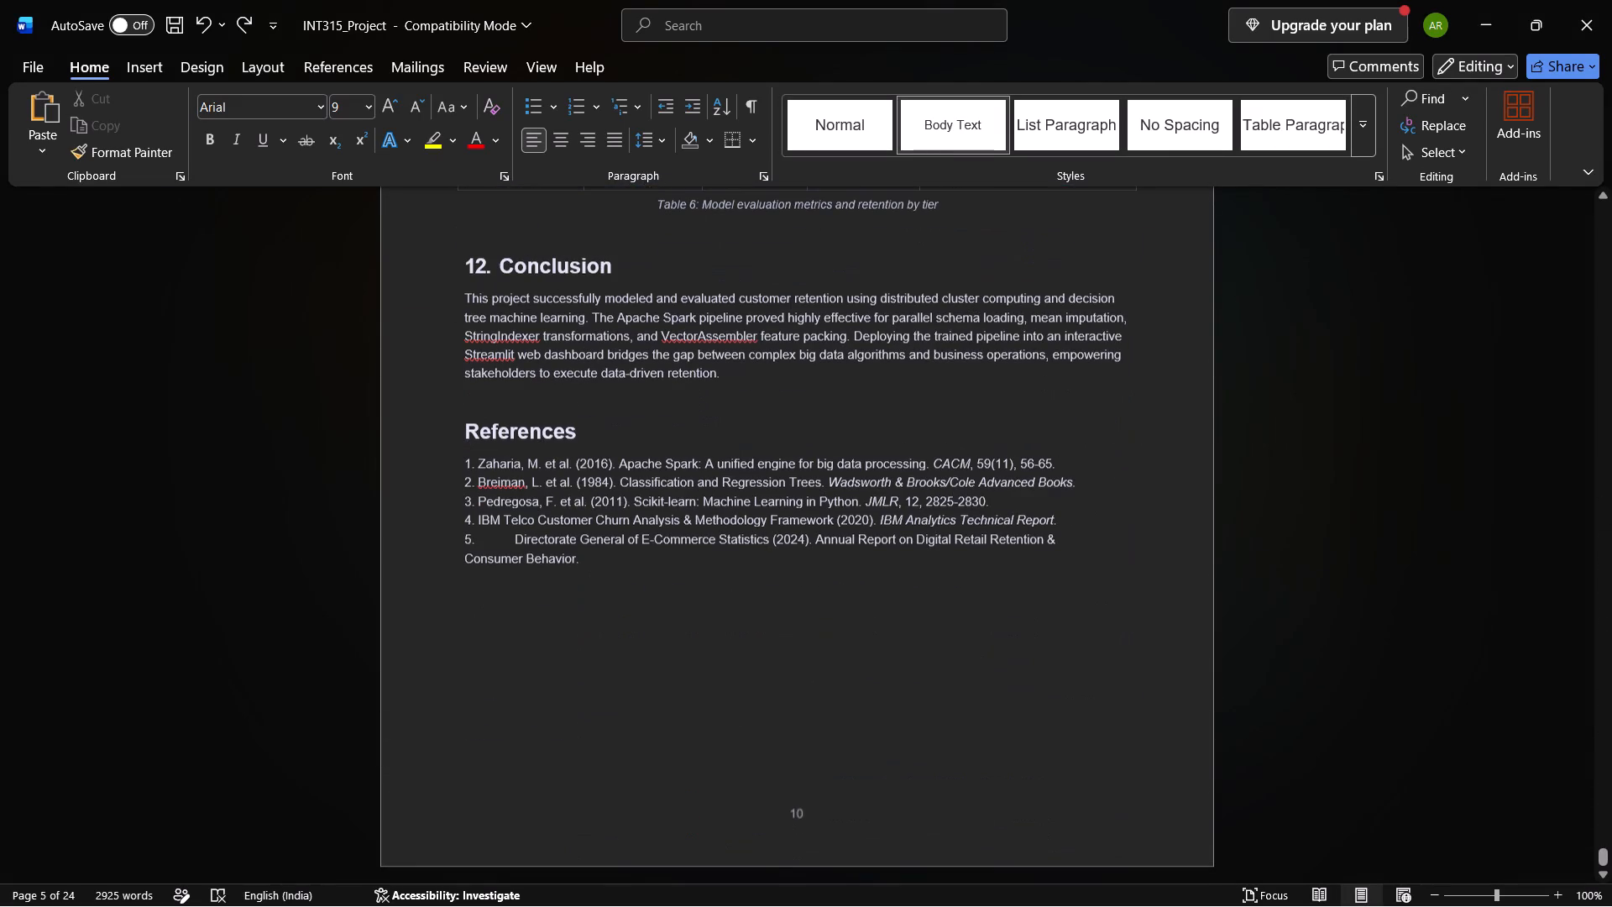
{"action": "scroll", "coordinate": [1080, 390], "scroll_direction": "up", "scroll_amount": 2}
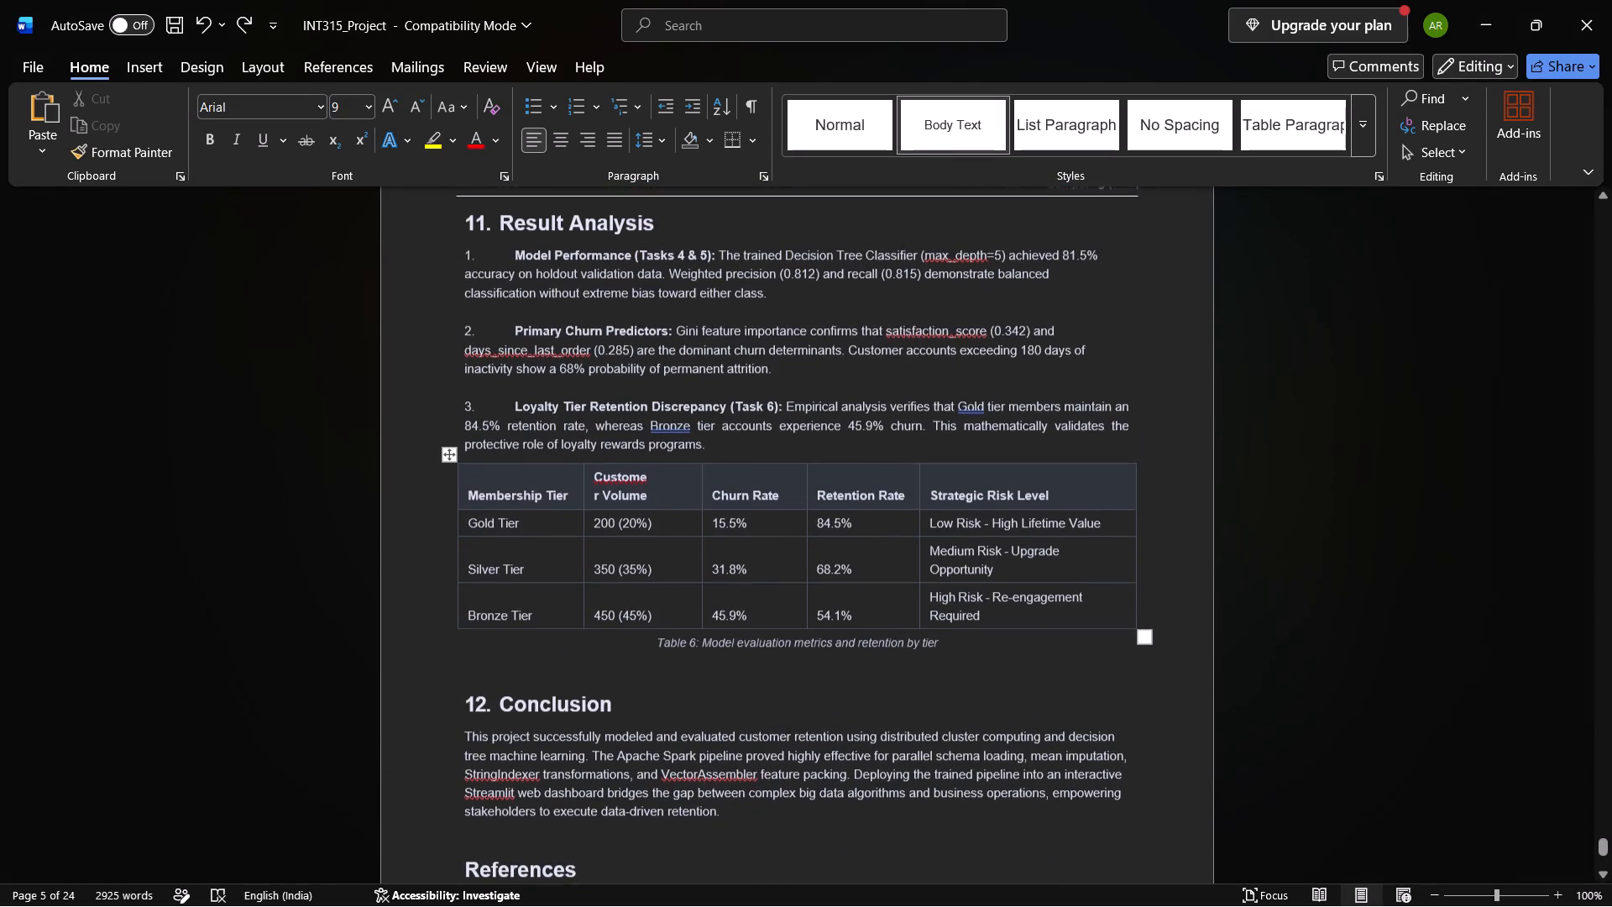
Compare the closing sections of ChurnWise_Project_Report with the conclusion and references of INT315_Project.
{"action": "scroll", "coordinate": [1080, 390], "scroll_direction": "down", "scroll_amount": 2}
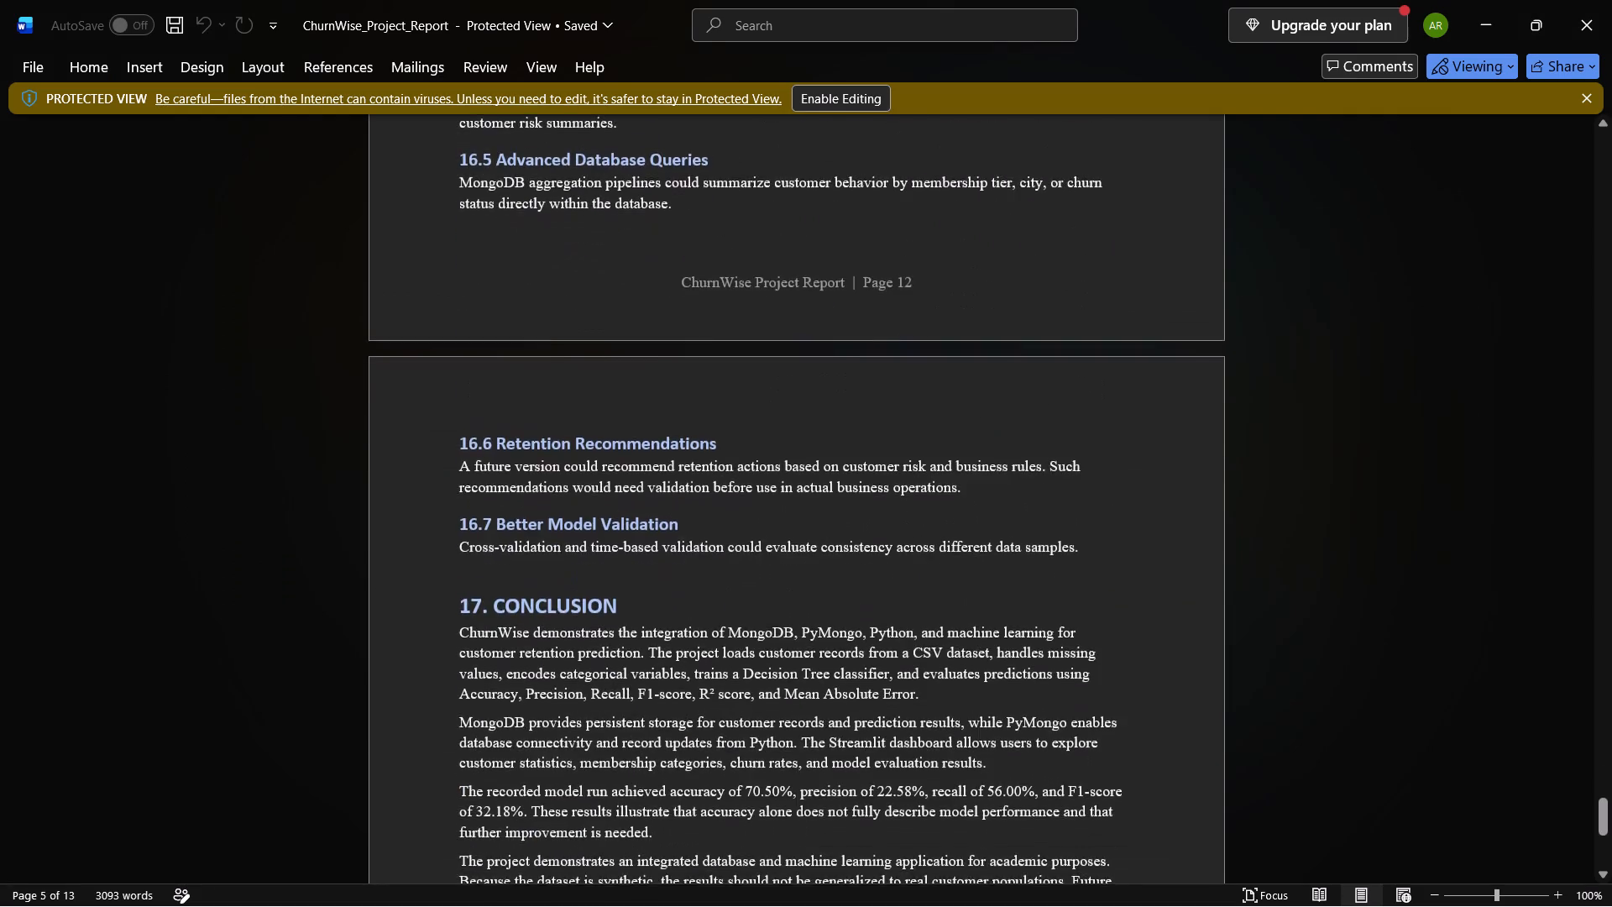
{"action": "scroll", "coordinate": [1080, 390], "scroll_direction": "down", "scroll_amount": 4}
{"action": "scroll", "coordinate": [1080, 390], "scroll_direction": "up", "scroll_amount": 9}
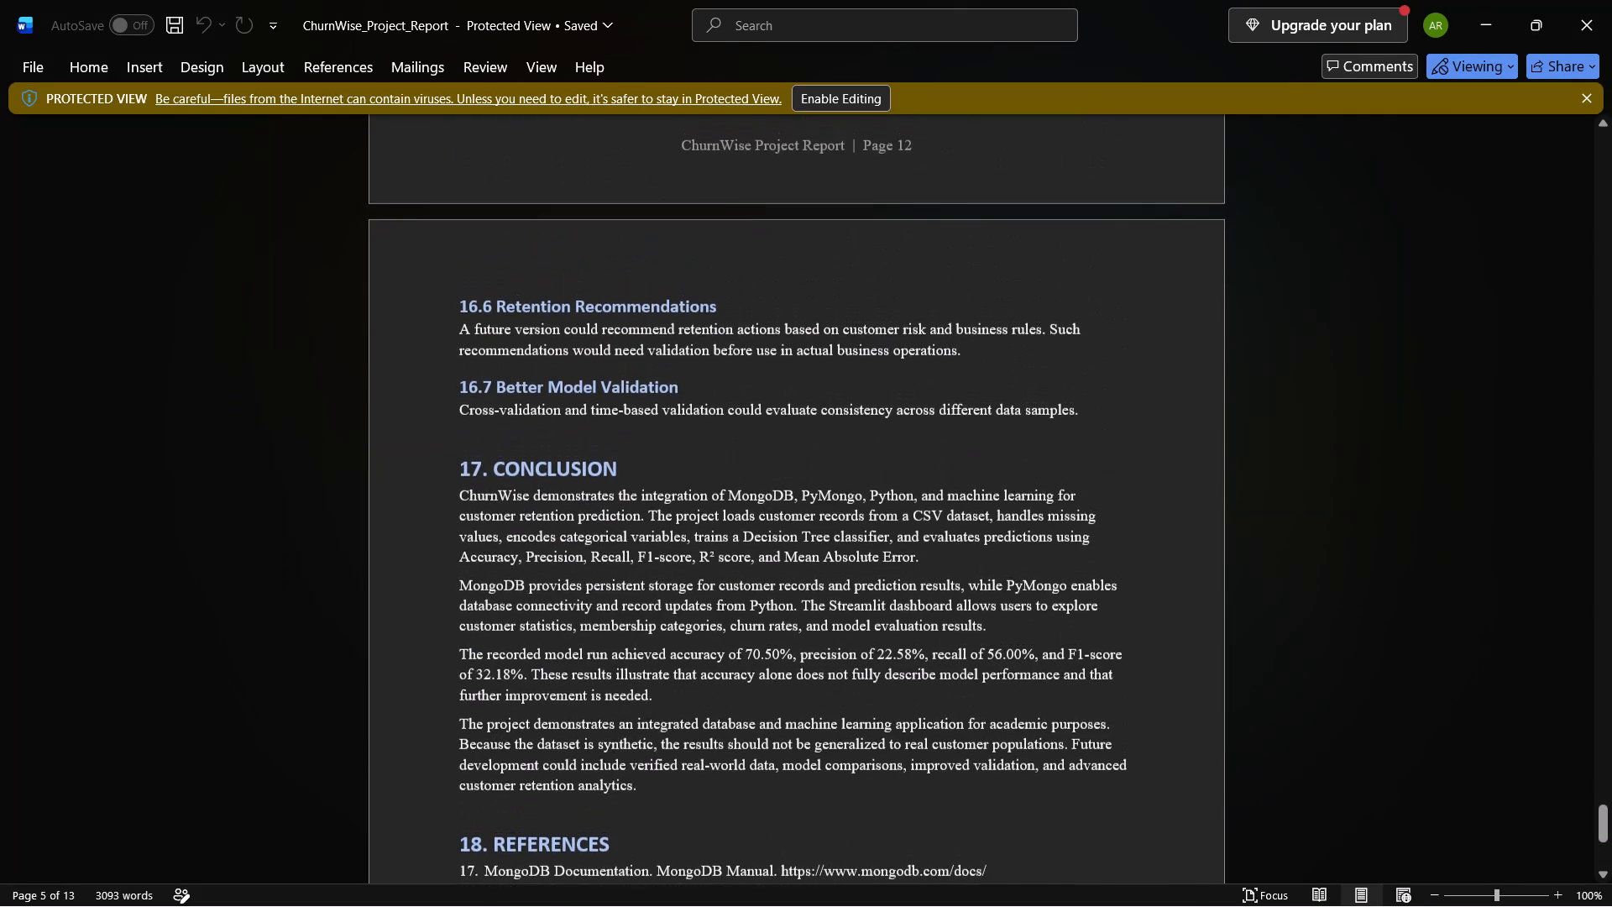
{"action": "scroll", "coordinate": [1080, 390], "scroll_direction": "down", "scroll_amount": 2}
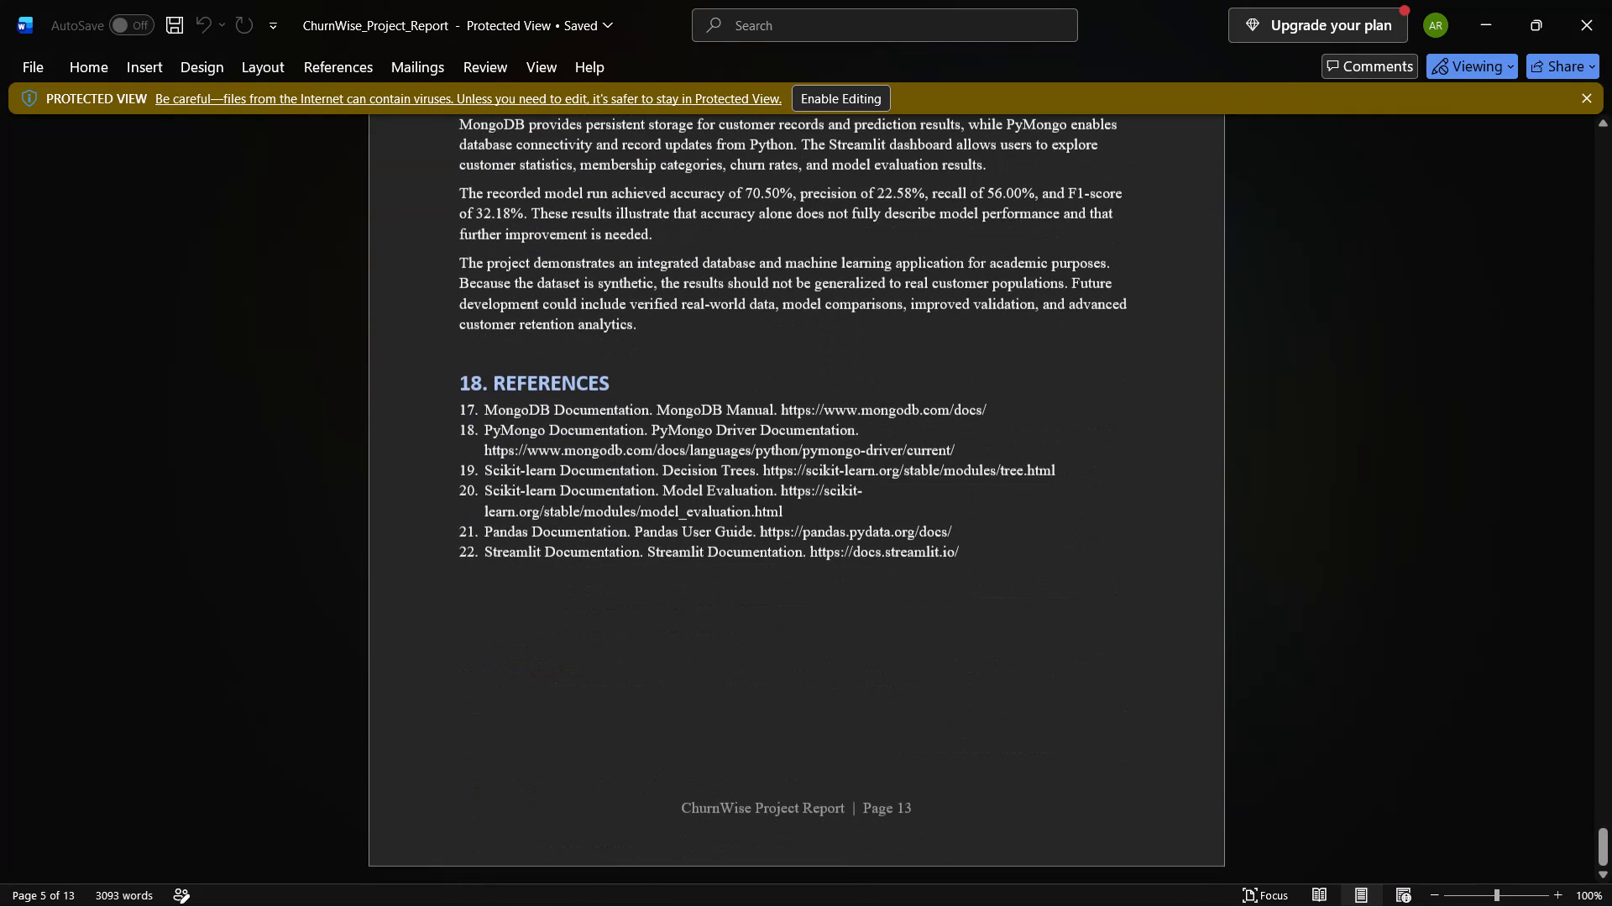
{"action": "scroll", "coordinate": [1080, 390], "scroll_direction": "up", "scroll_amount": 4}
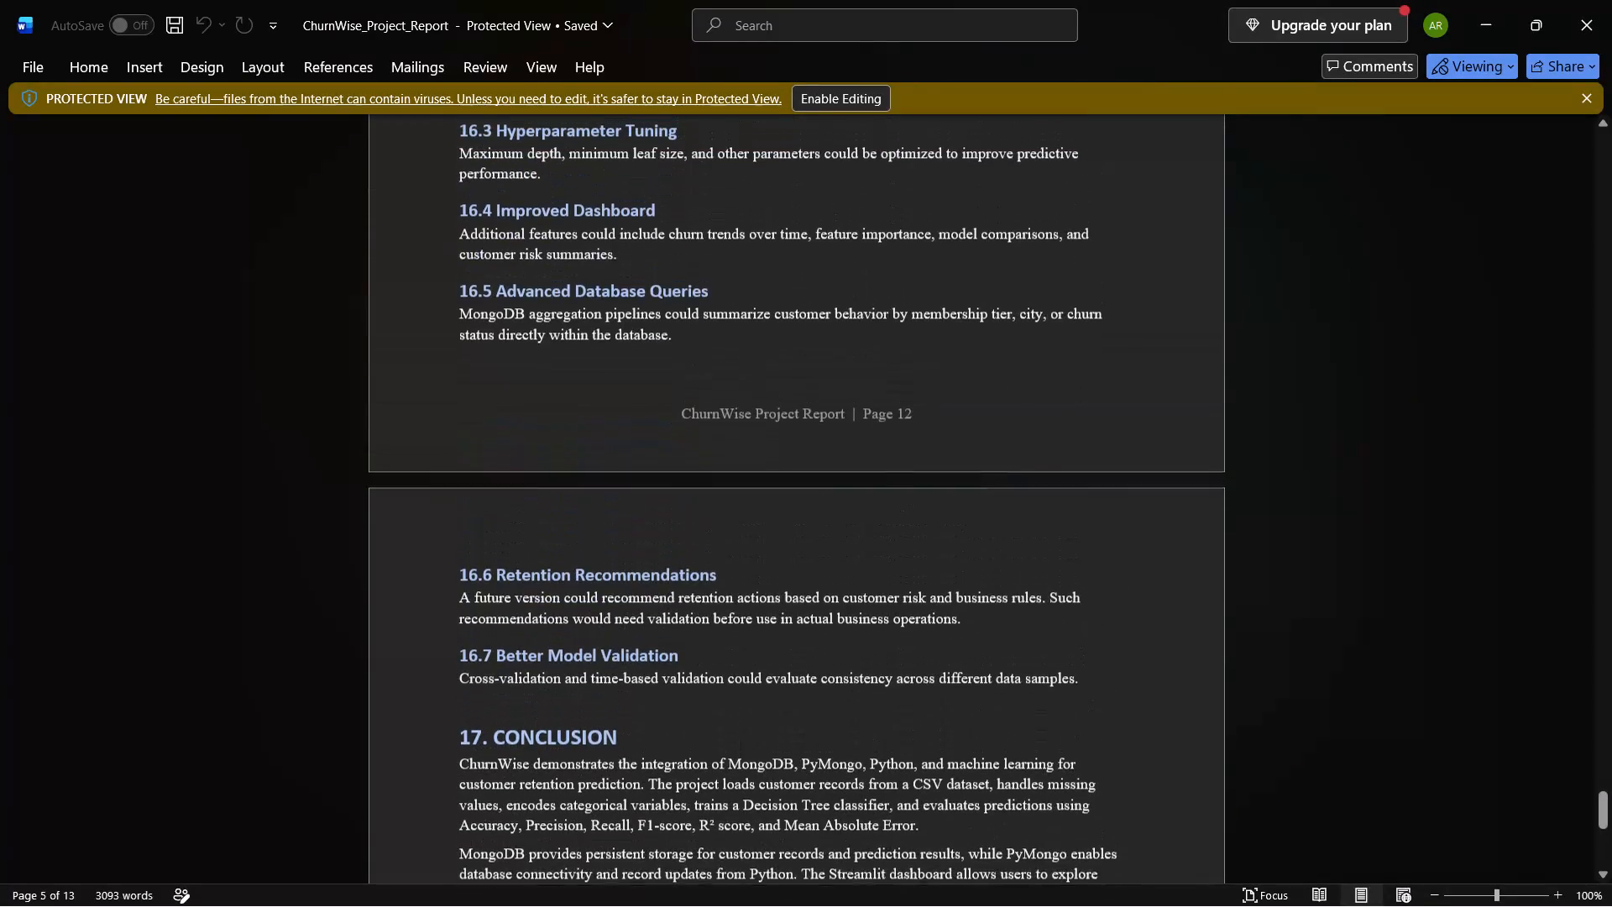
{"action": "scroll", "coordinate": [1080, 390], "scroll_direction": "down", "scroll_amount": 18}
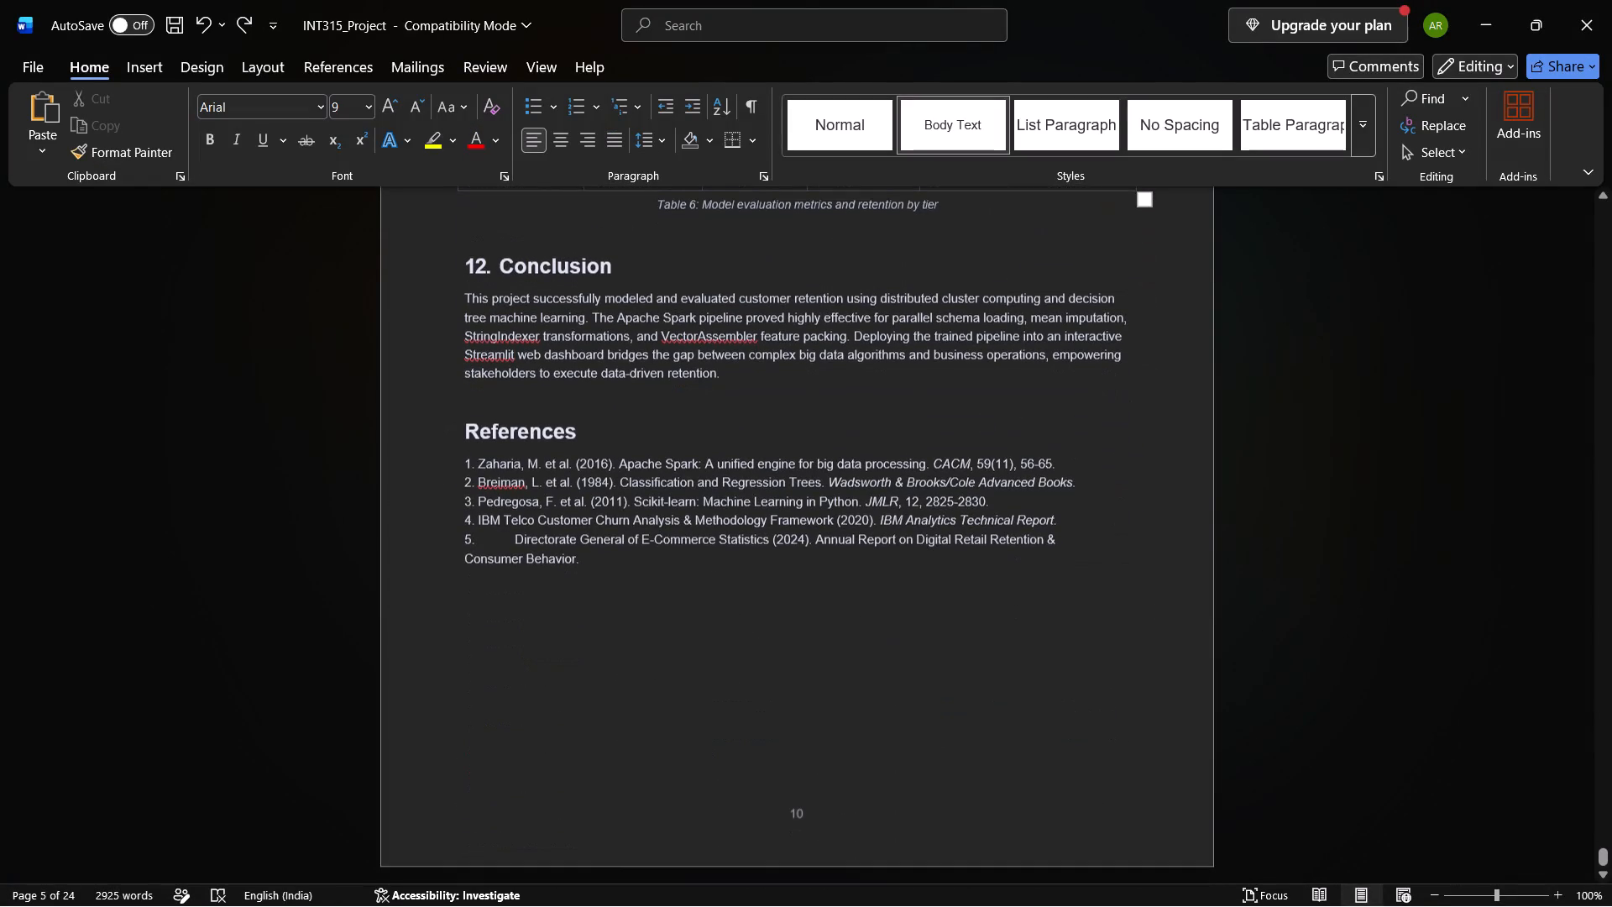
{"action": "scroll", "coordinate": [1080, 390], "scroll_direction": "up", "scroll_amount": 5}
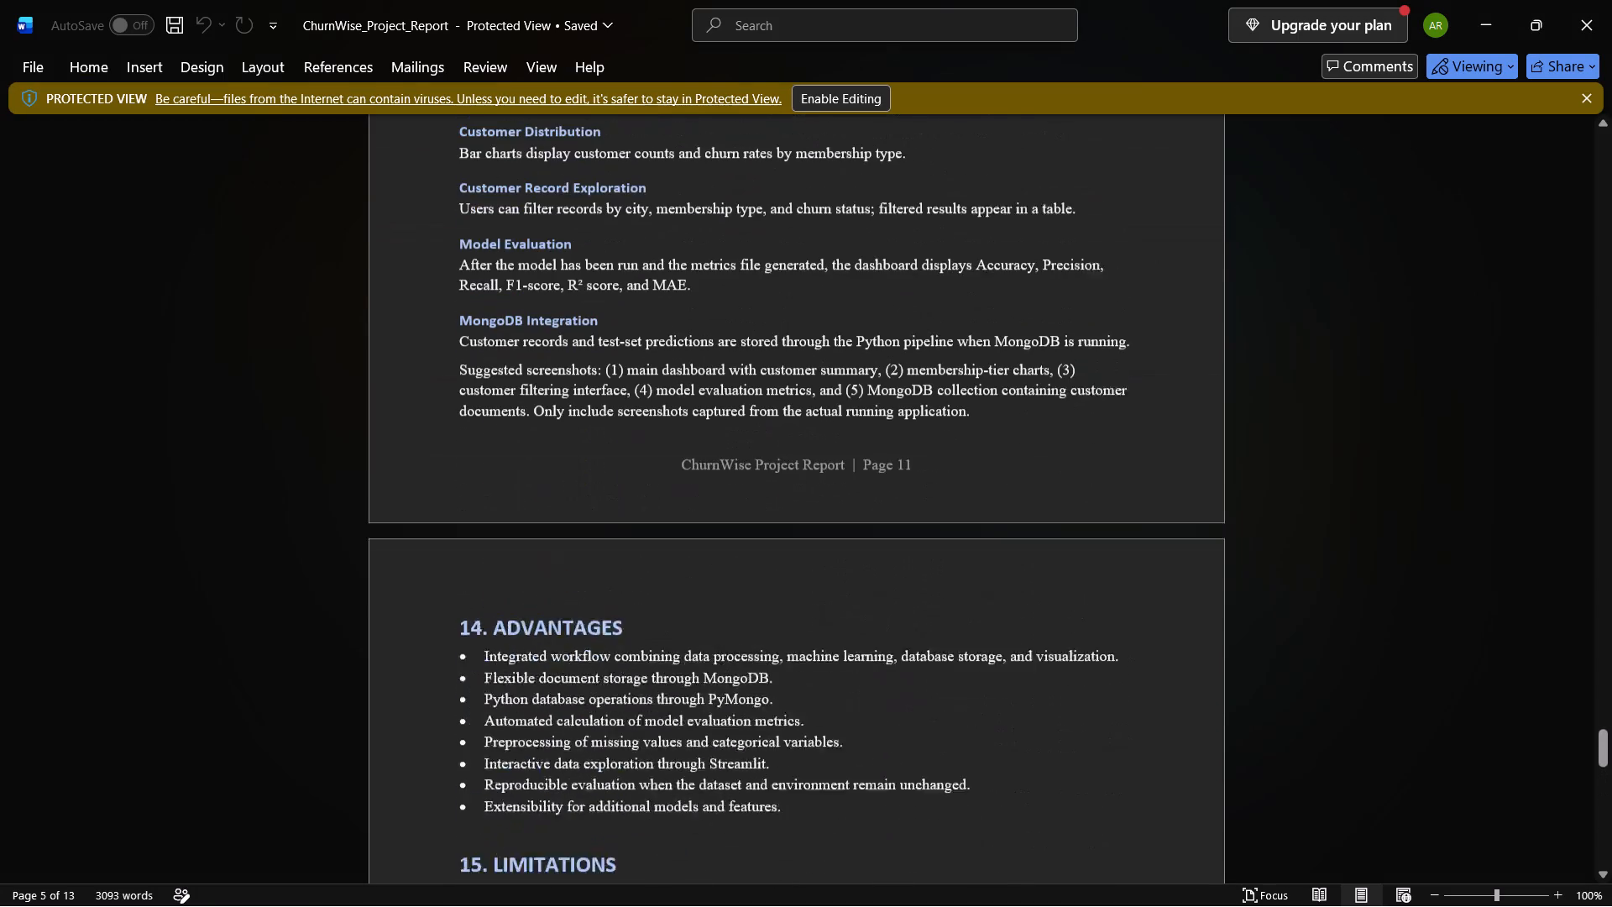
{"action": "scroll", "coordinate": [1080, 390], "scroll_direction": "up", "scroll_amount": 1}
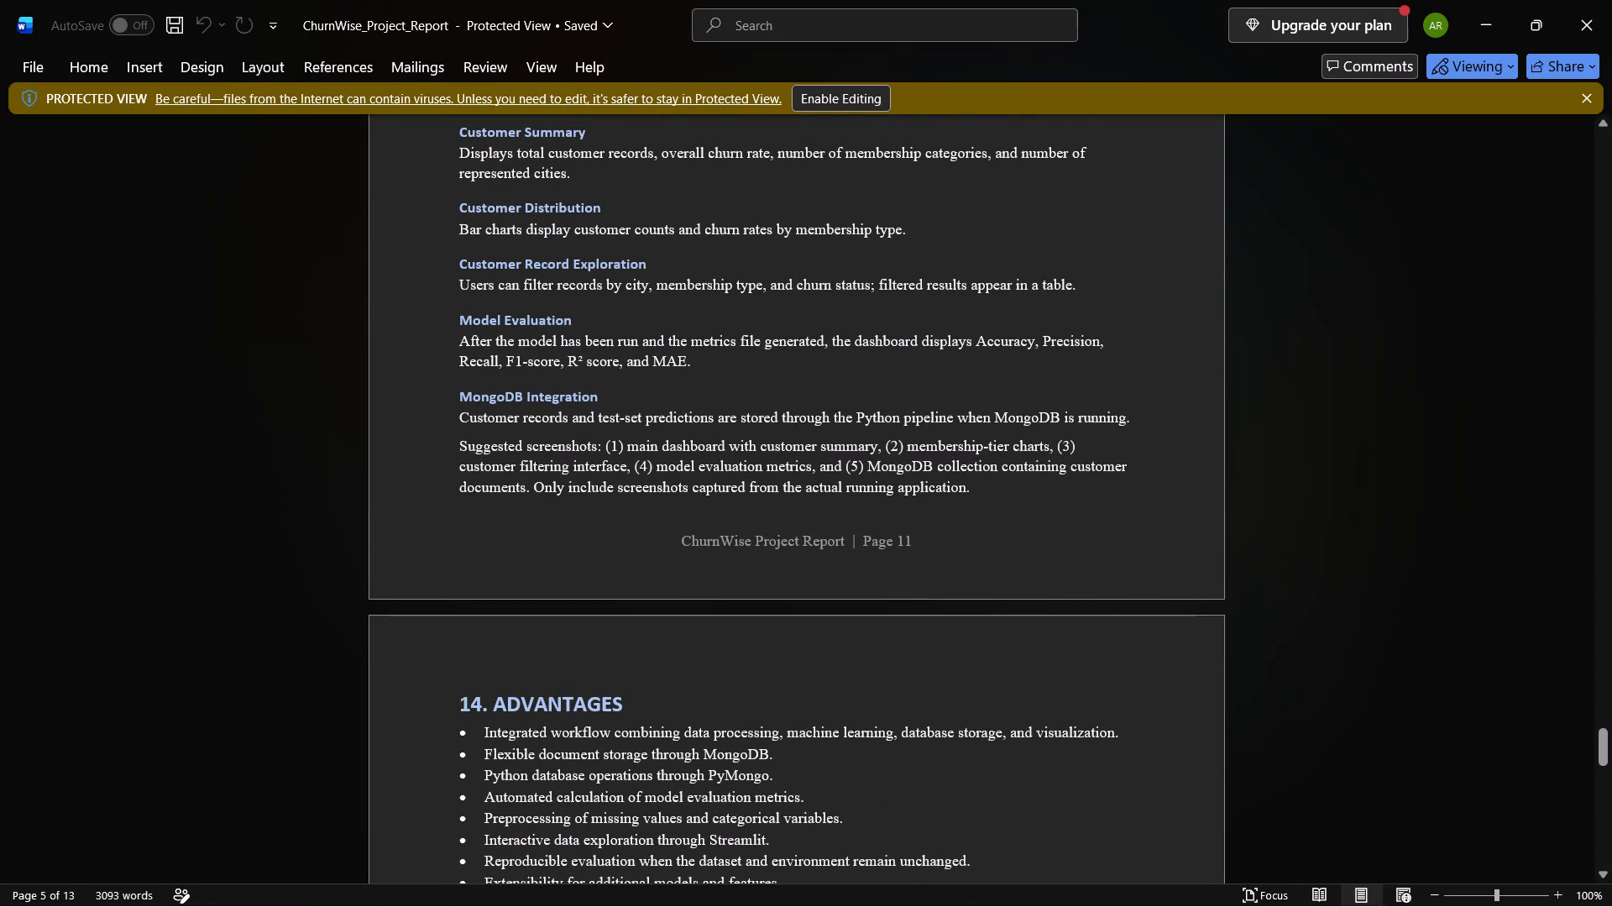
Enable editing for ChurnWise_Project_Report so the document leaves Protected View.
{"action": "left_click", "coordinate": [846, 85]}
{"action": "scroll", "coordinate": [899, 312], "scroll_direction": "up", "scroll_amount": 14}
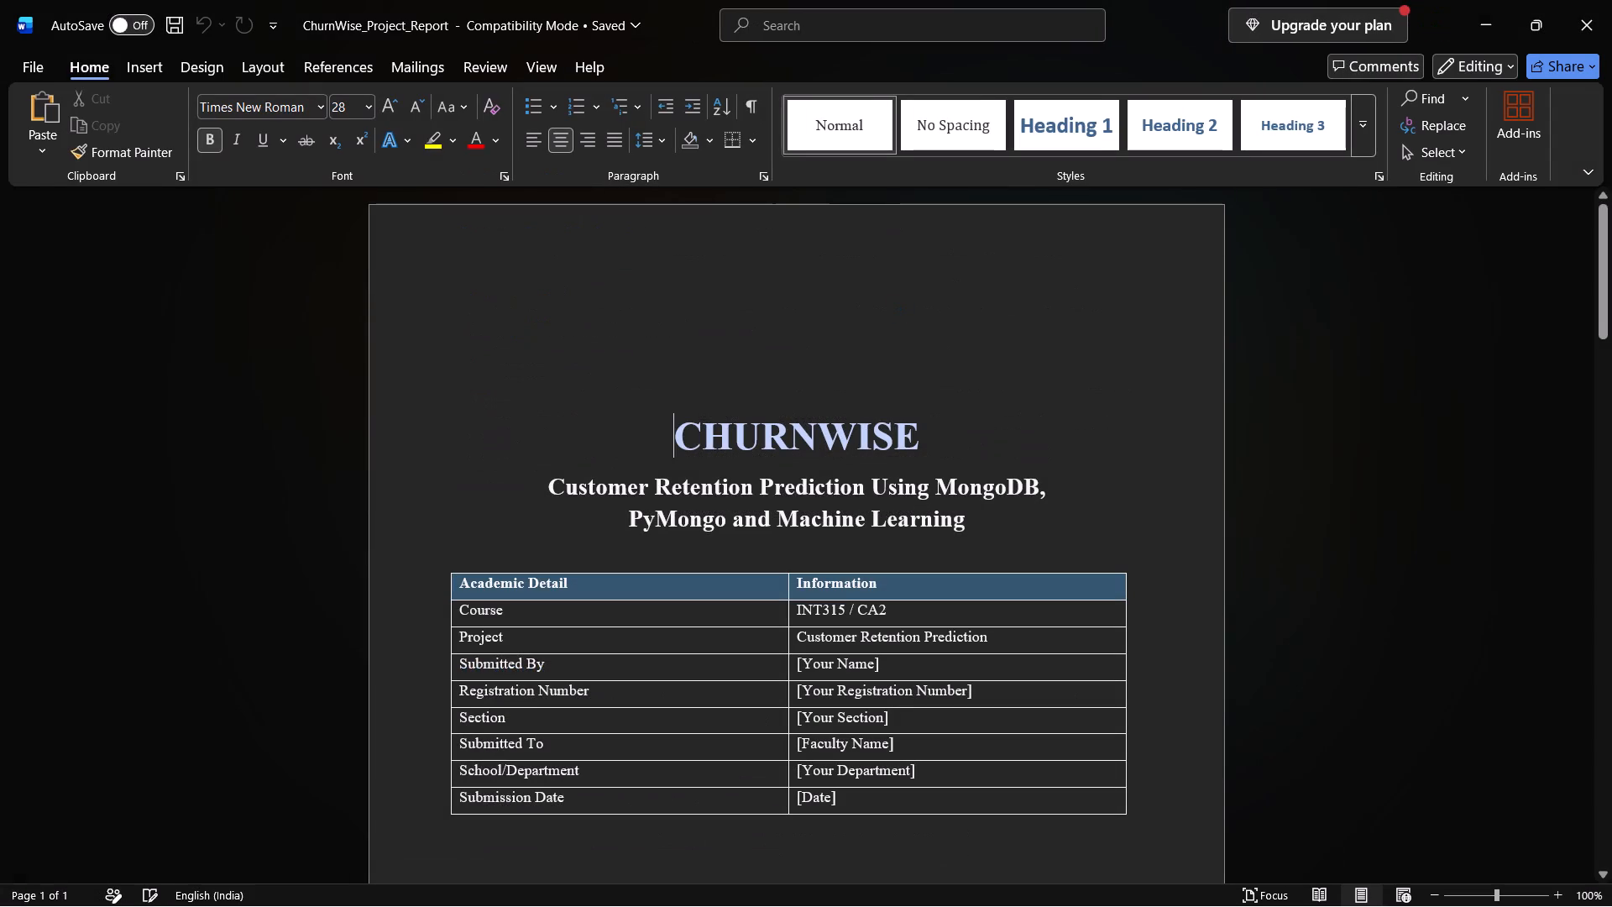
Compare the cover page, acknowledgement and table of contents of INT315_Project with the front of ChurnWise_Project_Report.
{"action": "scroll", "coordinate": [899, 312], "scroll_direction": "up", "scroll_amount": 20}
{"action": "scroll", "coordinate": [899, 312], "scroll_direction": "up", "scroll_amount": 8}
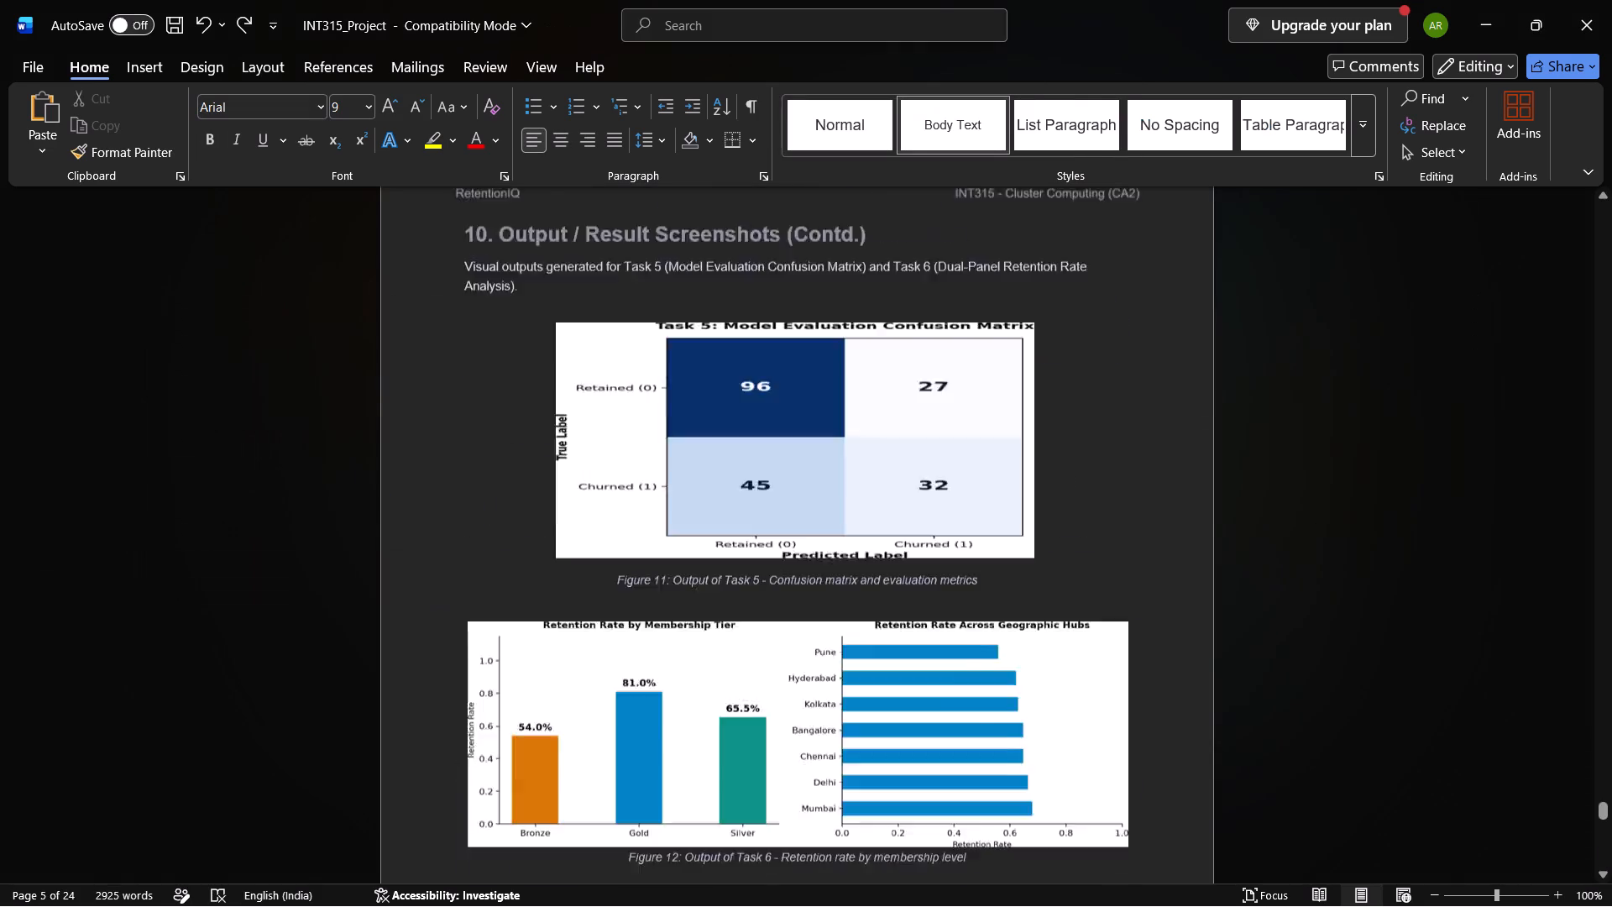
{"action": "scroll", "coordinate": [899, 312], "scroll_direction": "up", "scroll_amount": 18}
{"action": "scroll", "coordinate": [899, 312], "scroll_direction": "up", "scroll_amount": 16}
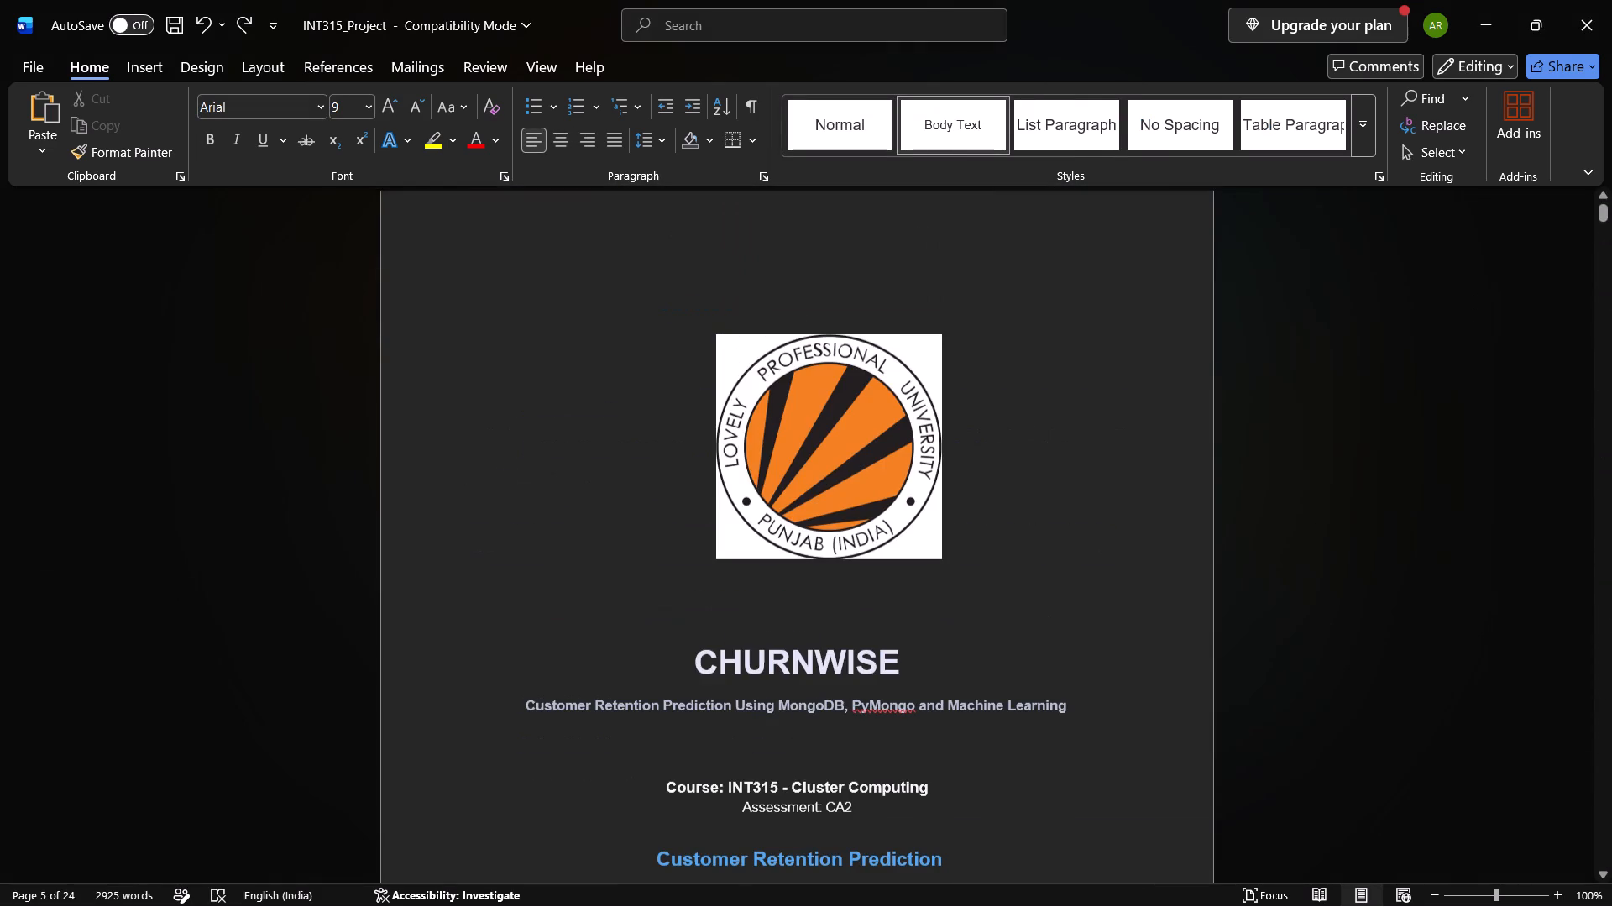
{"action": "scroll", "coordinate": [899, 312], "scroll_direction": "down", "scroll_amount": 1}
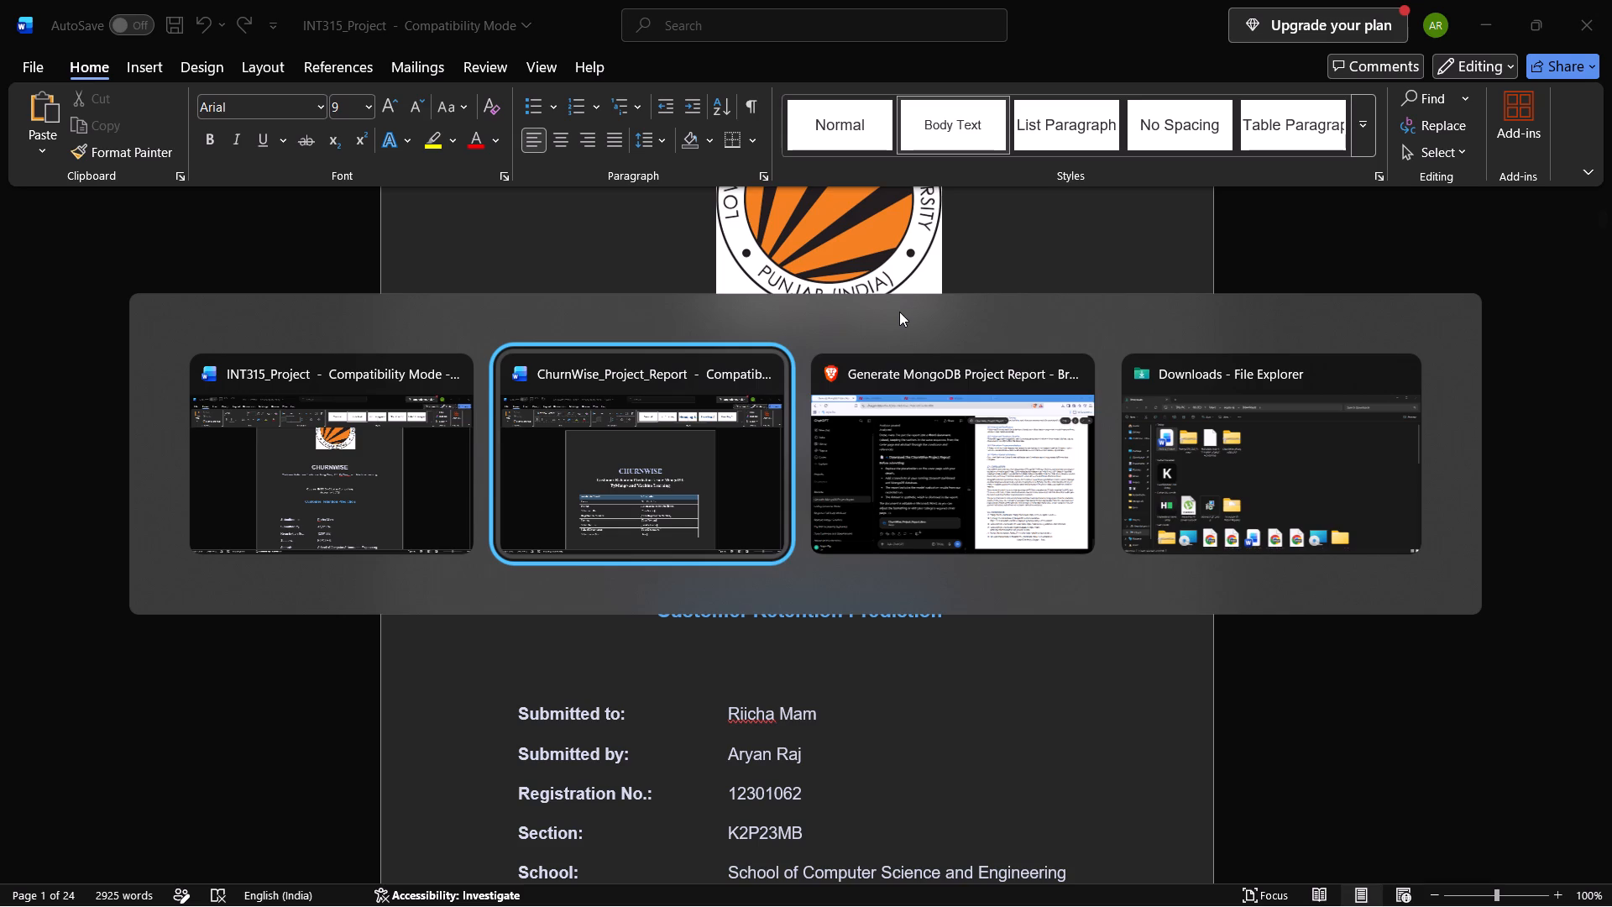
{"action": "scroll", "coordinate": [899, 312], "scroll_direction": "down", "scroll_amount": 3}
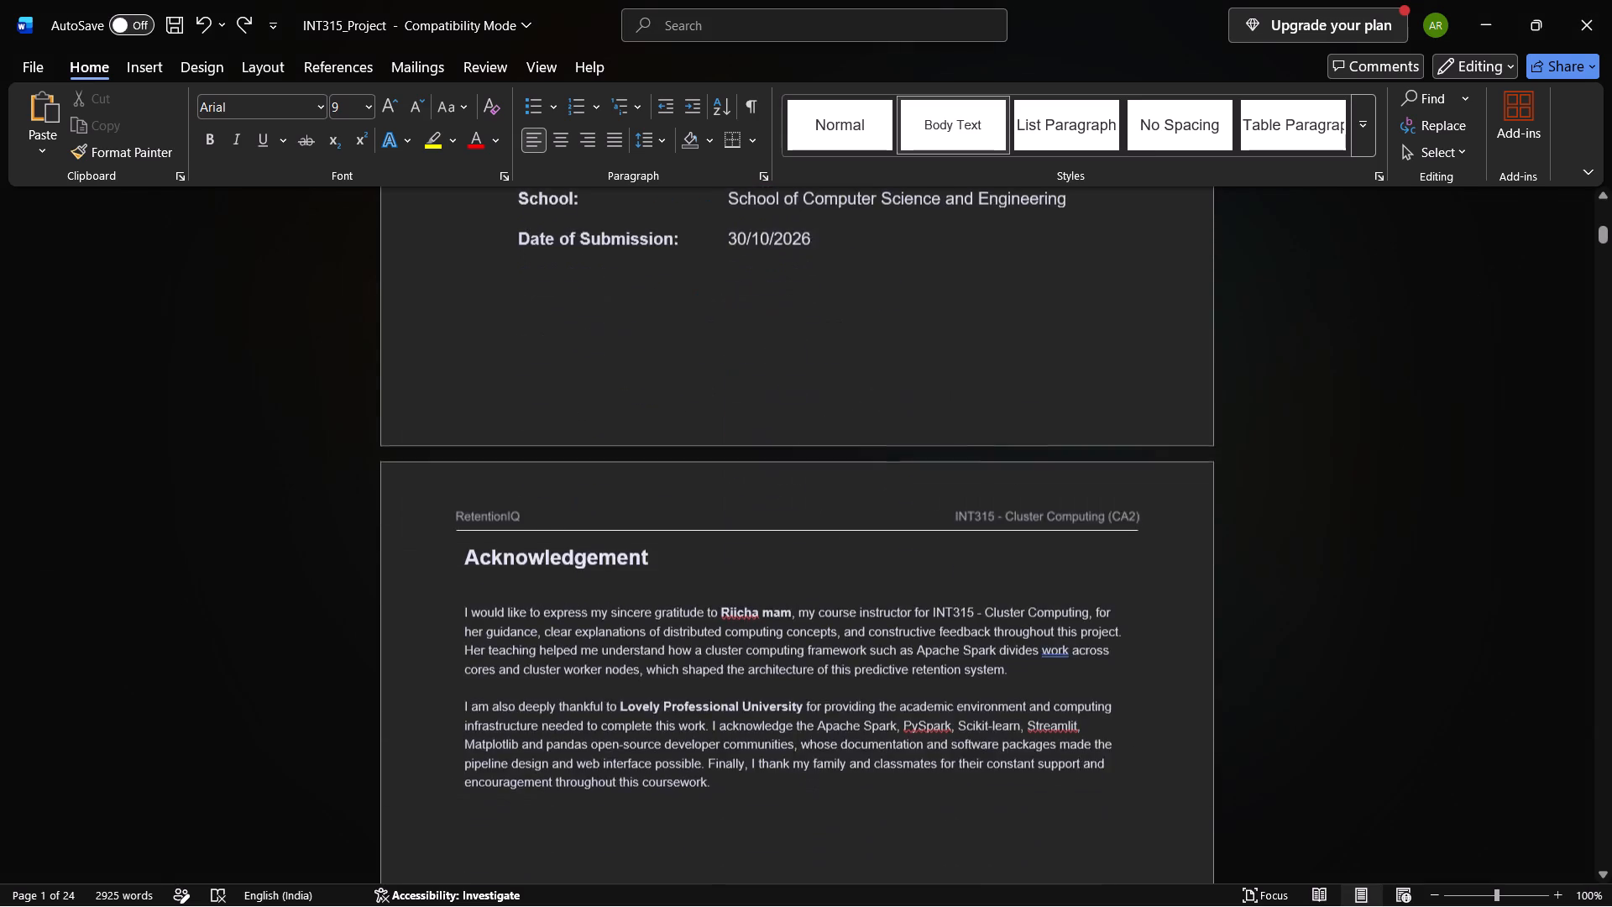
{"action": "scroll", "coordinate": [899, 312], "scroll_direction": "down", "scroll_amount": 7}
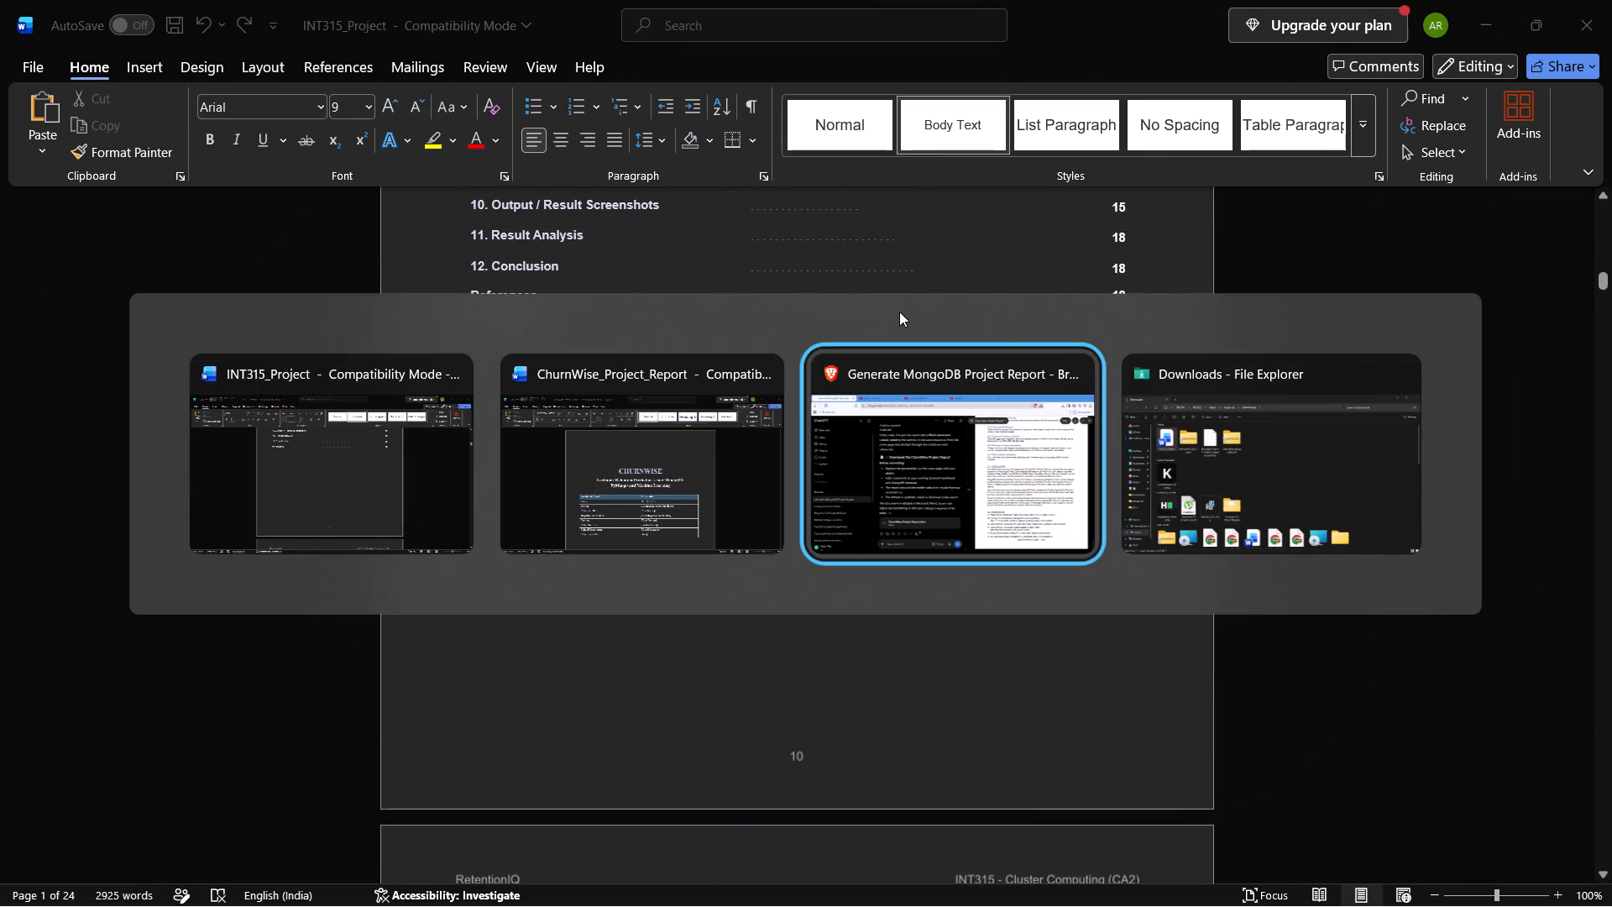
{"action": "scroll", "coordinate": [899, 312], "scroll_direction": "down", "scroll_amount": 1}
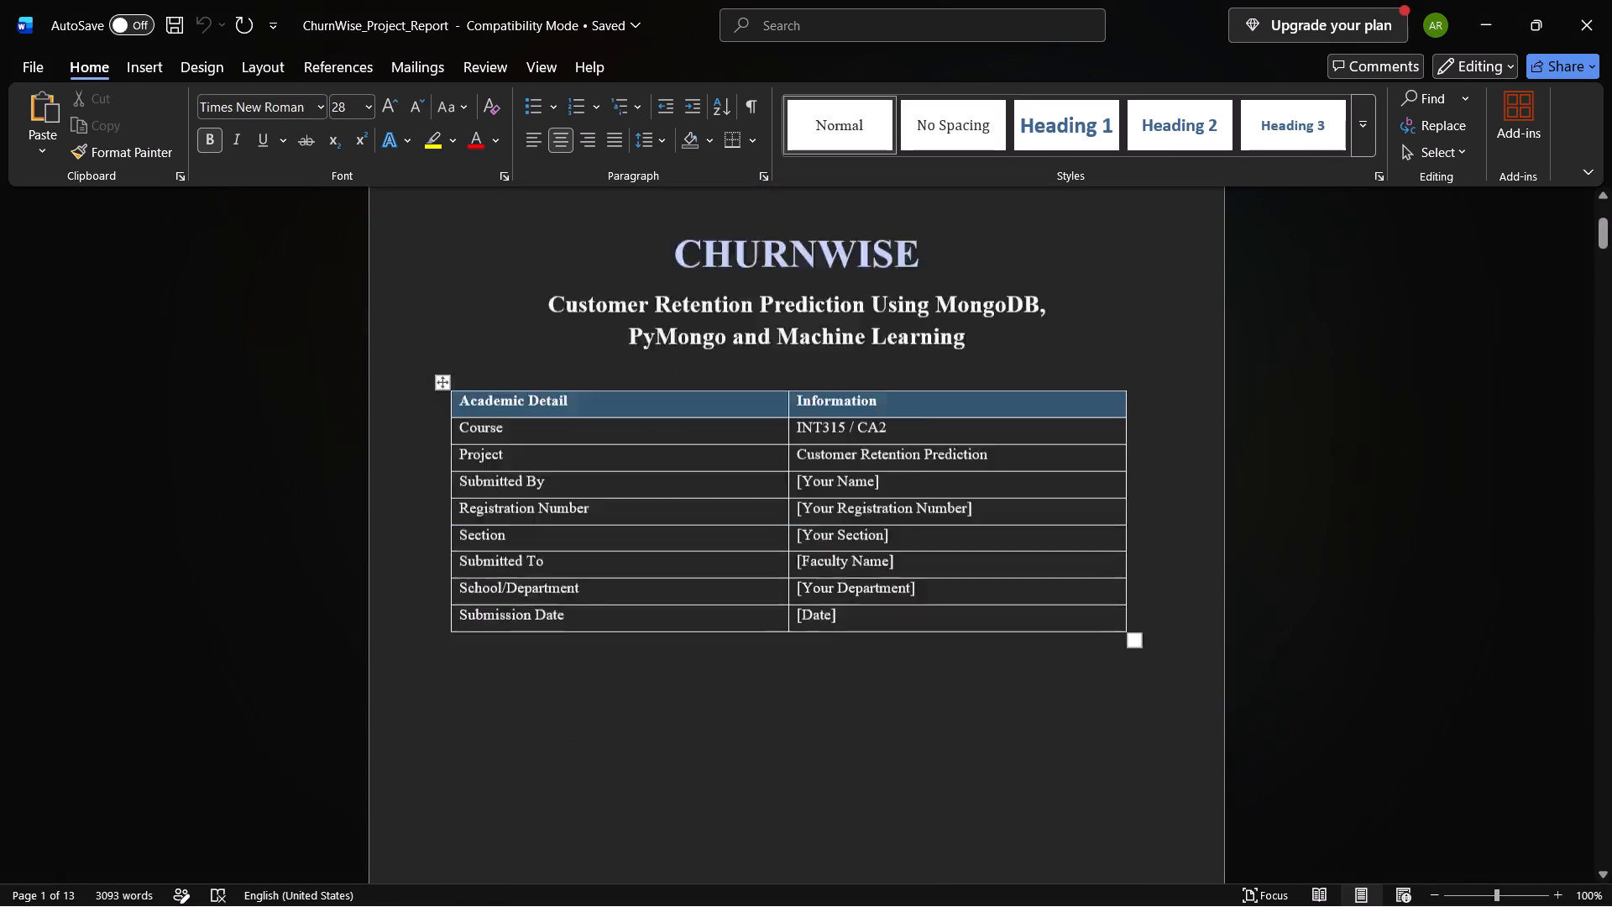
Compare the front matter and table of contents of ChurnWise_Project_Report with the cover page and contents of INT315_Project.
{"action": "scroll", "coordinate": [899, 312], "scroll_direction": "down", "scroll_amount": 6}
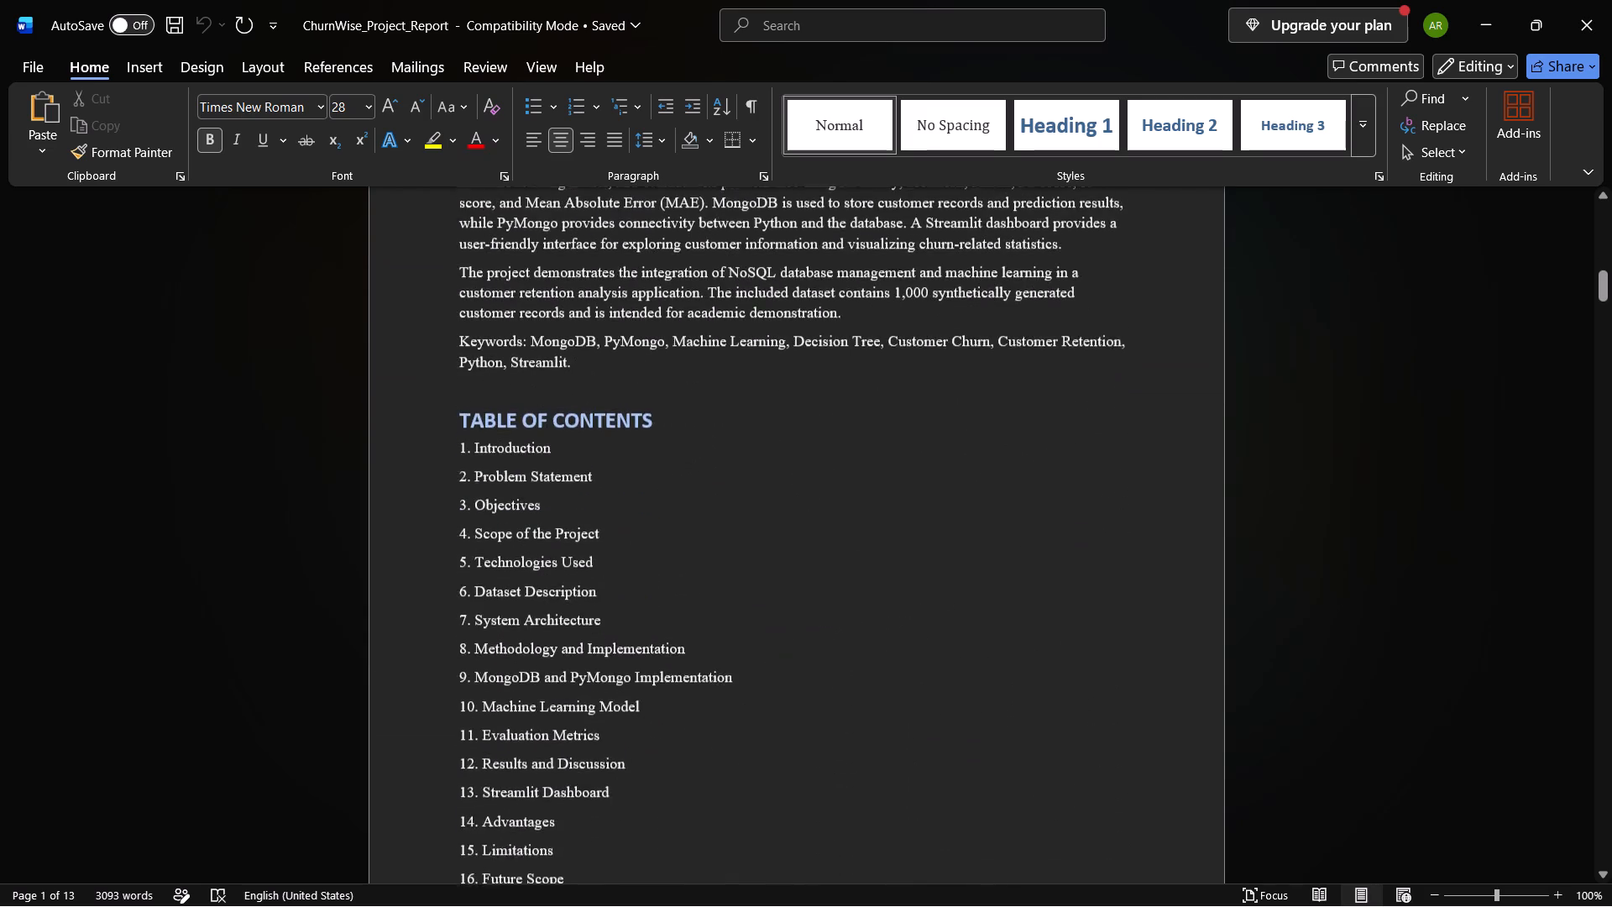
{"action": "scroll", "coordinate": [899, 312], "scroll_direction": "up", "scroll_amount": 5}
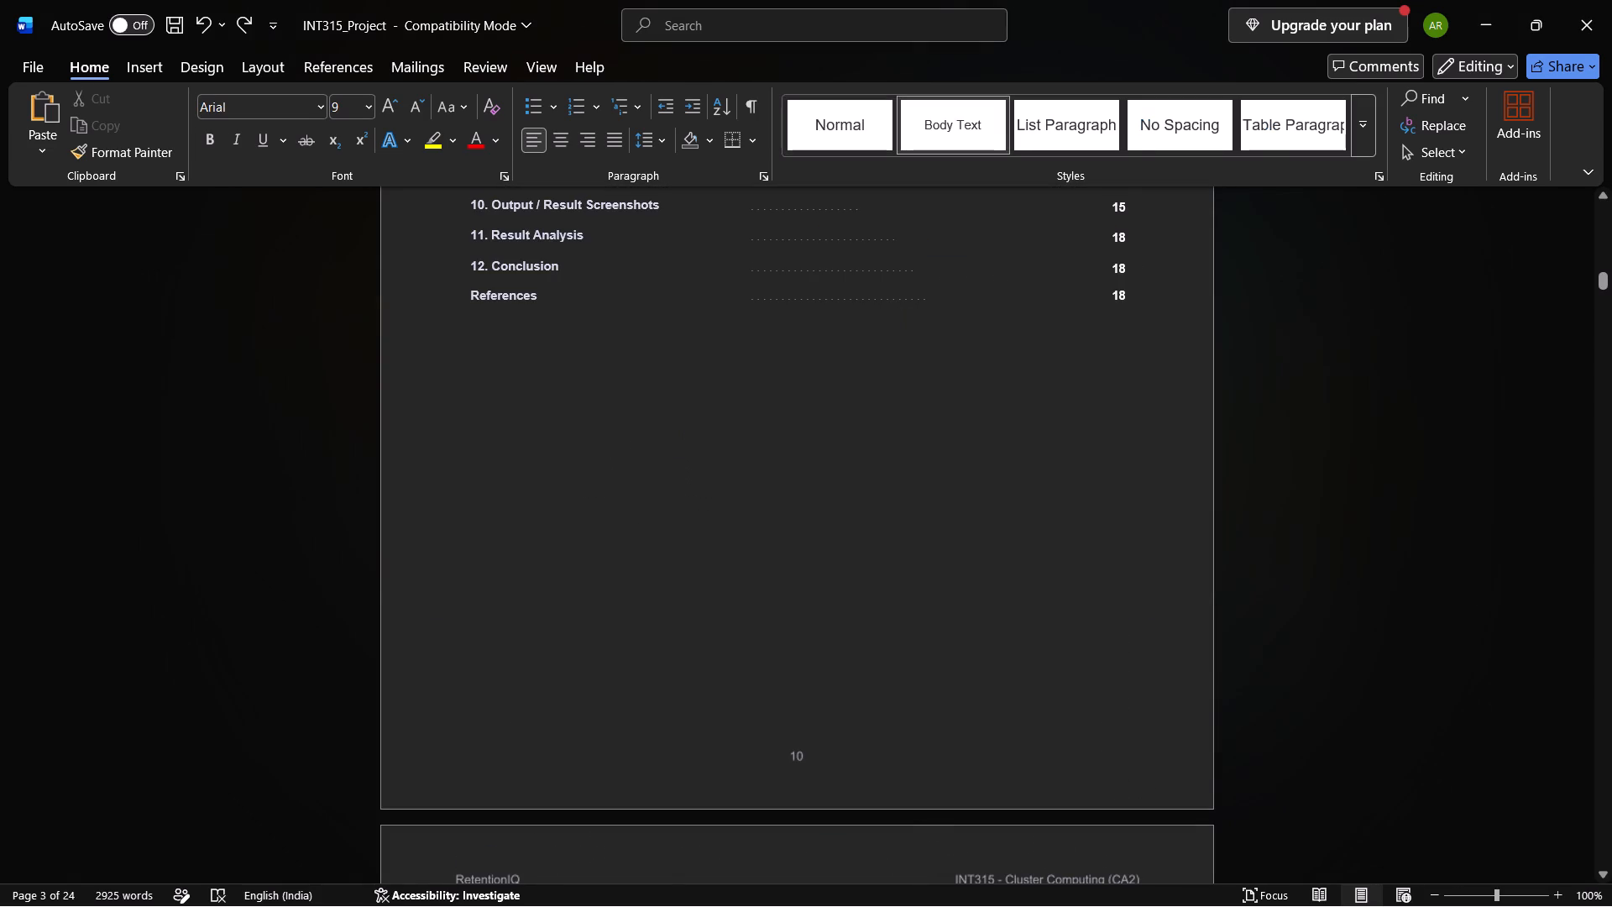
{"action": "scroll", "coordinate": [893, 370], "scroll_direction": "up", "scroll_amount": 9}
{"action": "right_click", "coordinate": [1136, 412]}
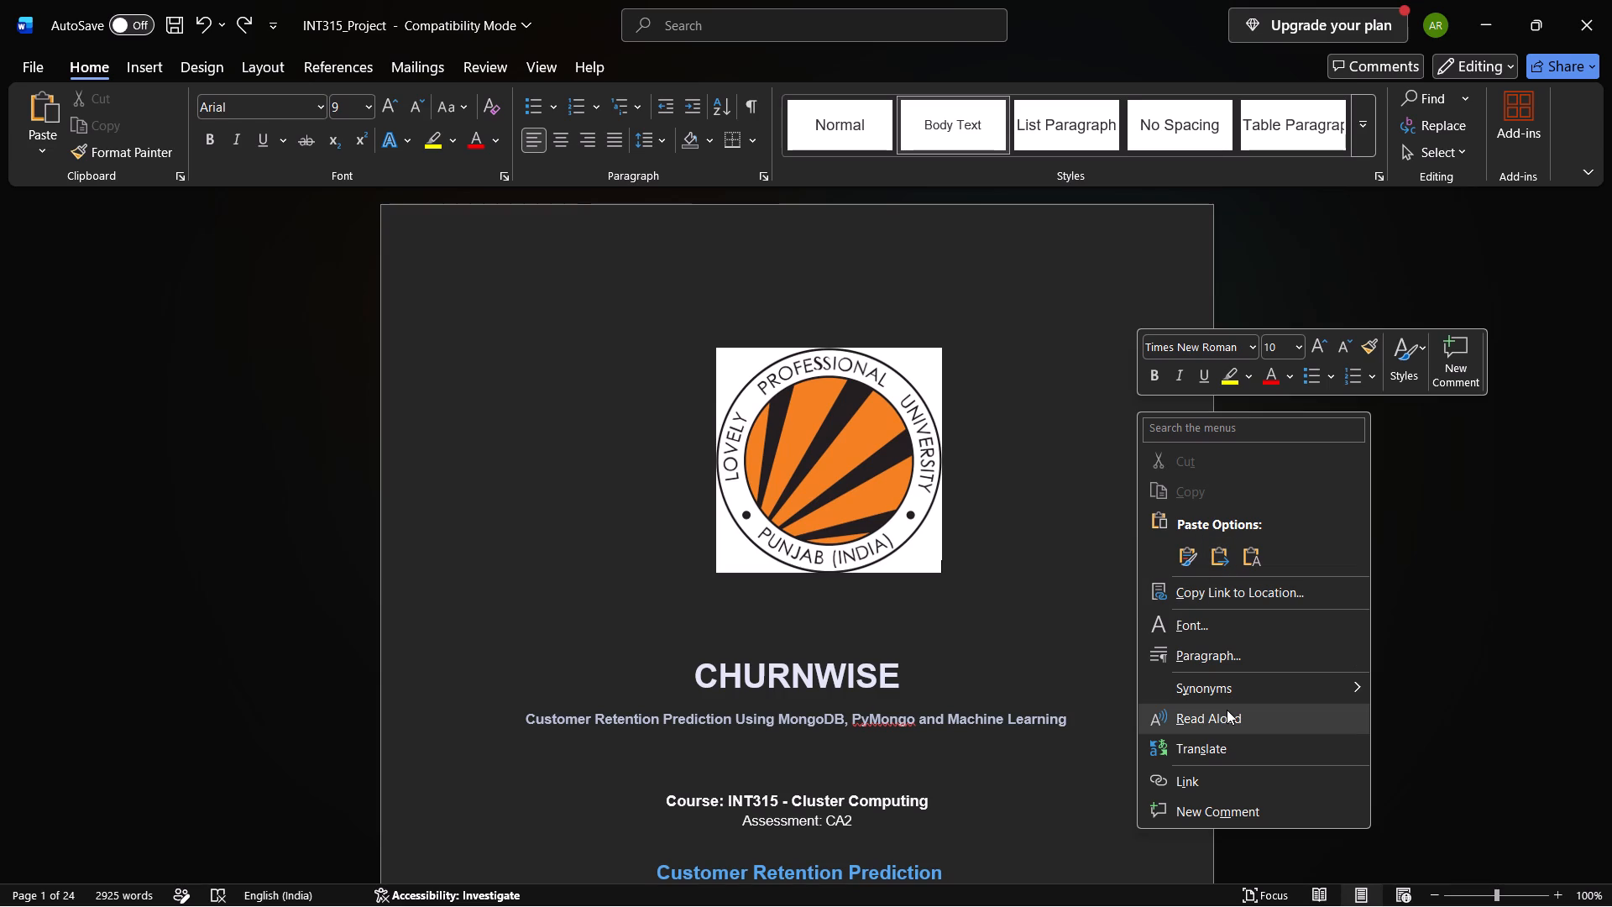
{"action": "left_click", "coordinate": [1452, 545]}
{"action": "scroll", "coordinate": [1234, 591], "scroll_direction": "down", "scroll_amount": 3}
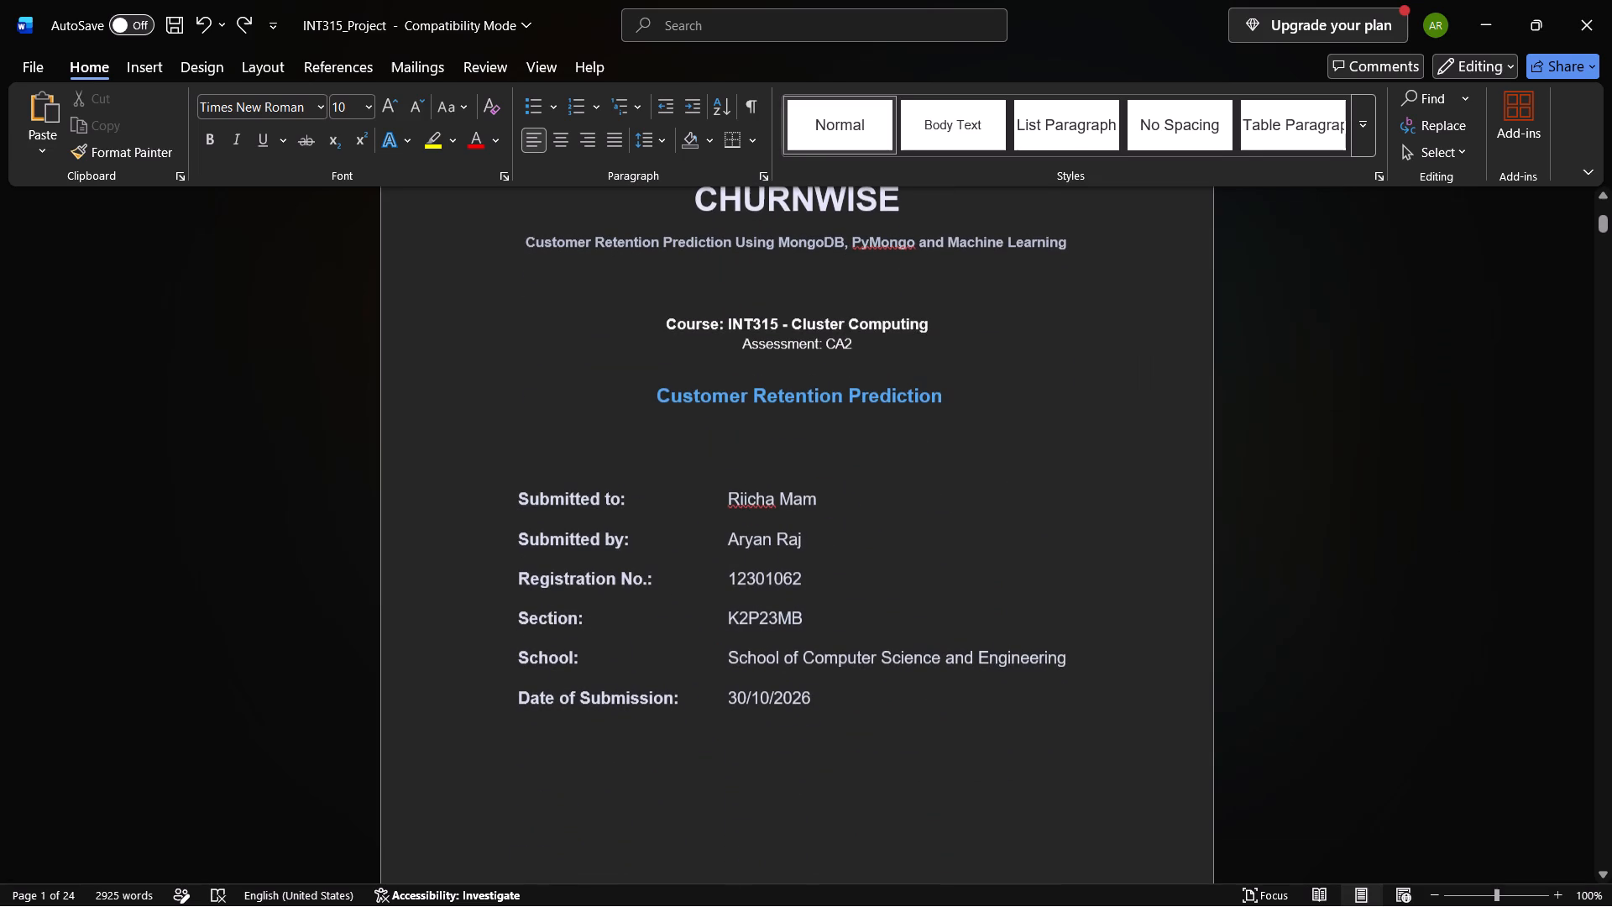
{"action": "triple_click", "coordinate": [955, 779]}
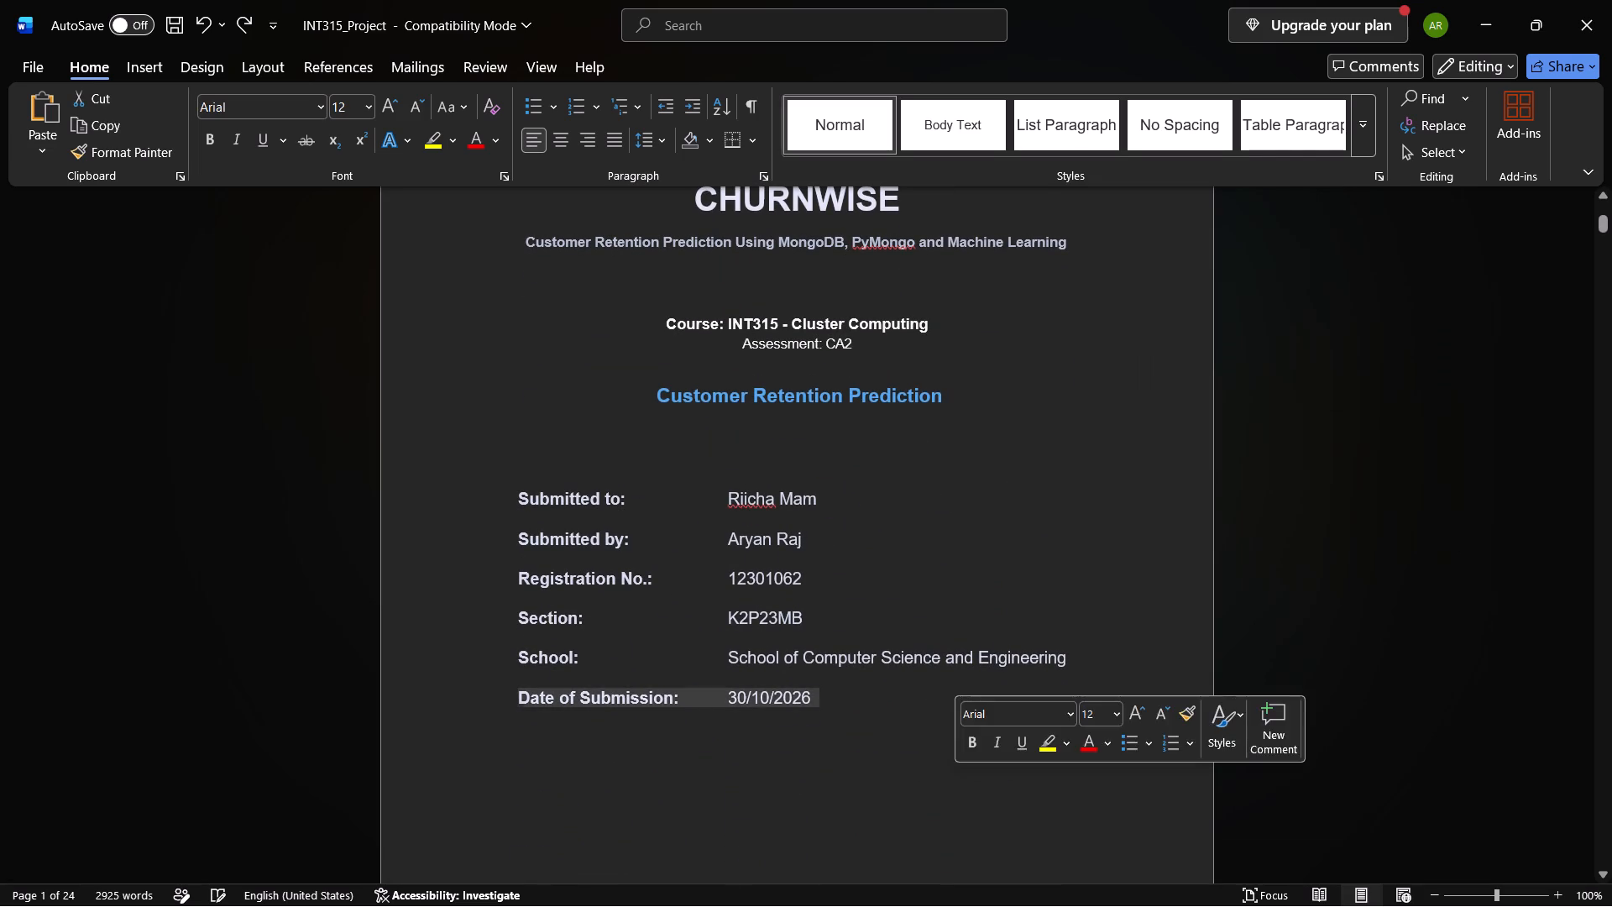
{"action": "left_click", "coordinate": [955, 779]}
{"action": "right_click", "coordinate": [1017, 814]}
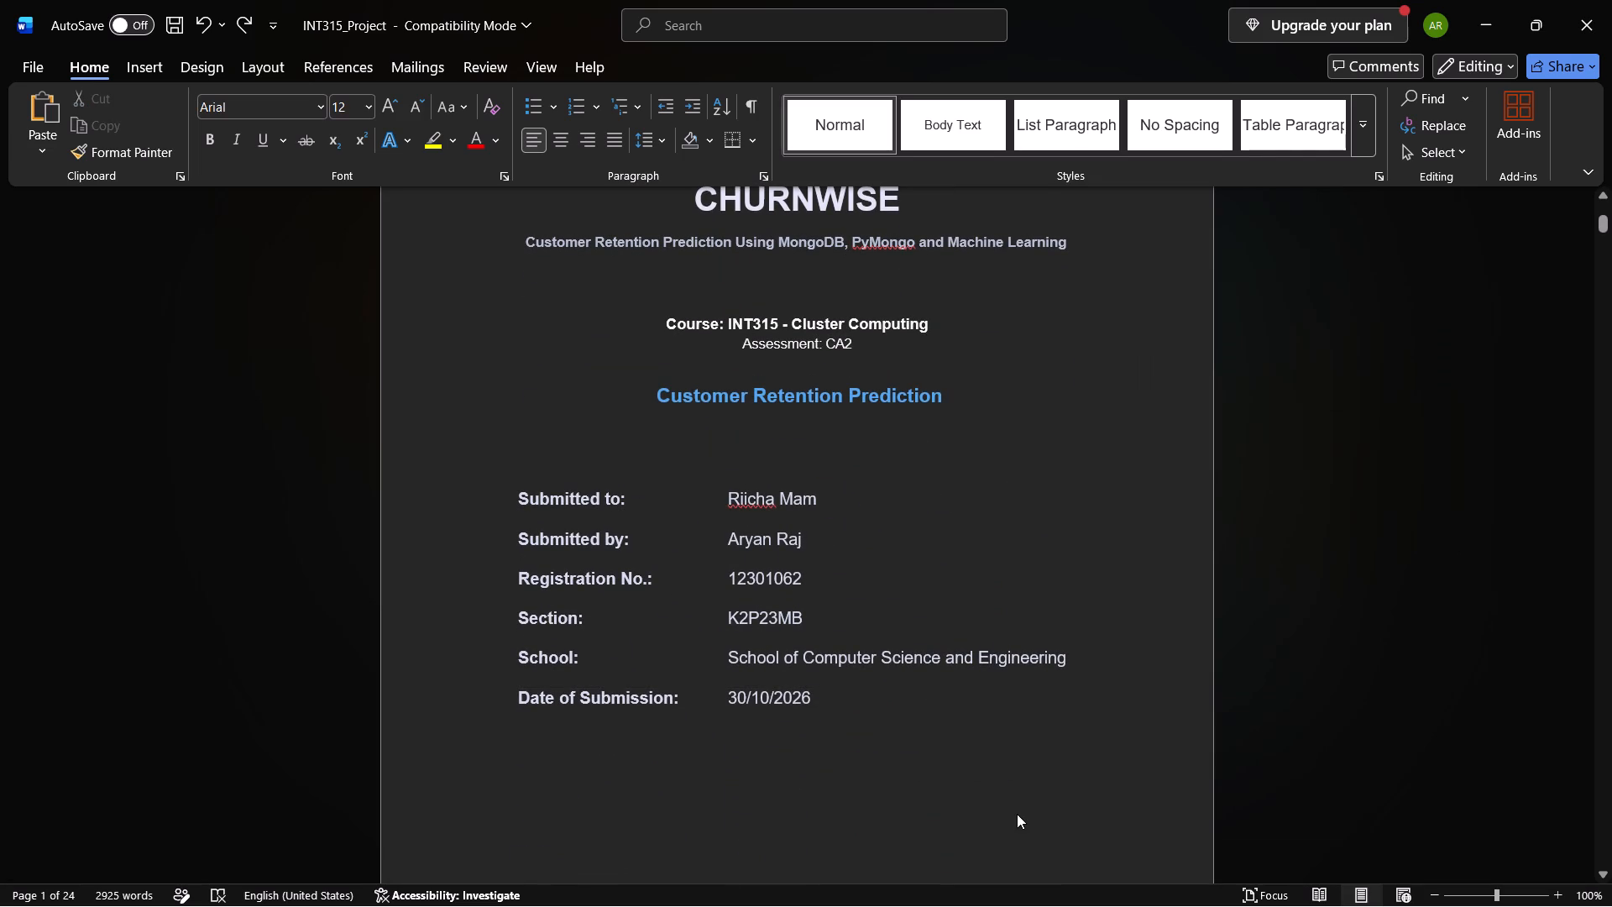
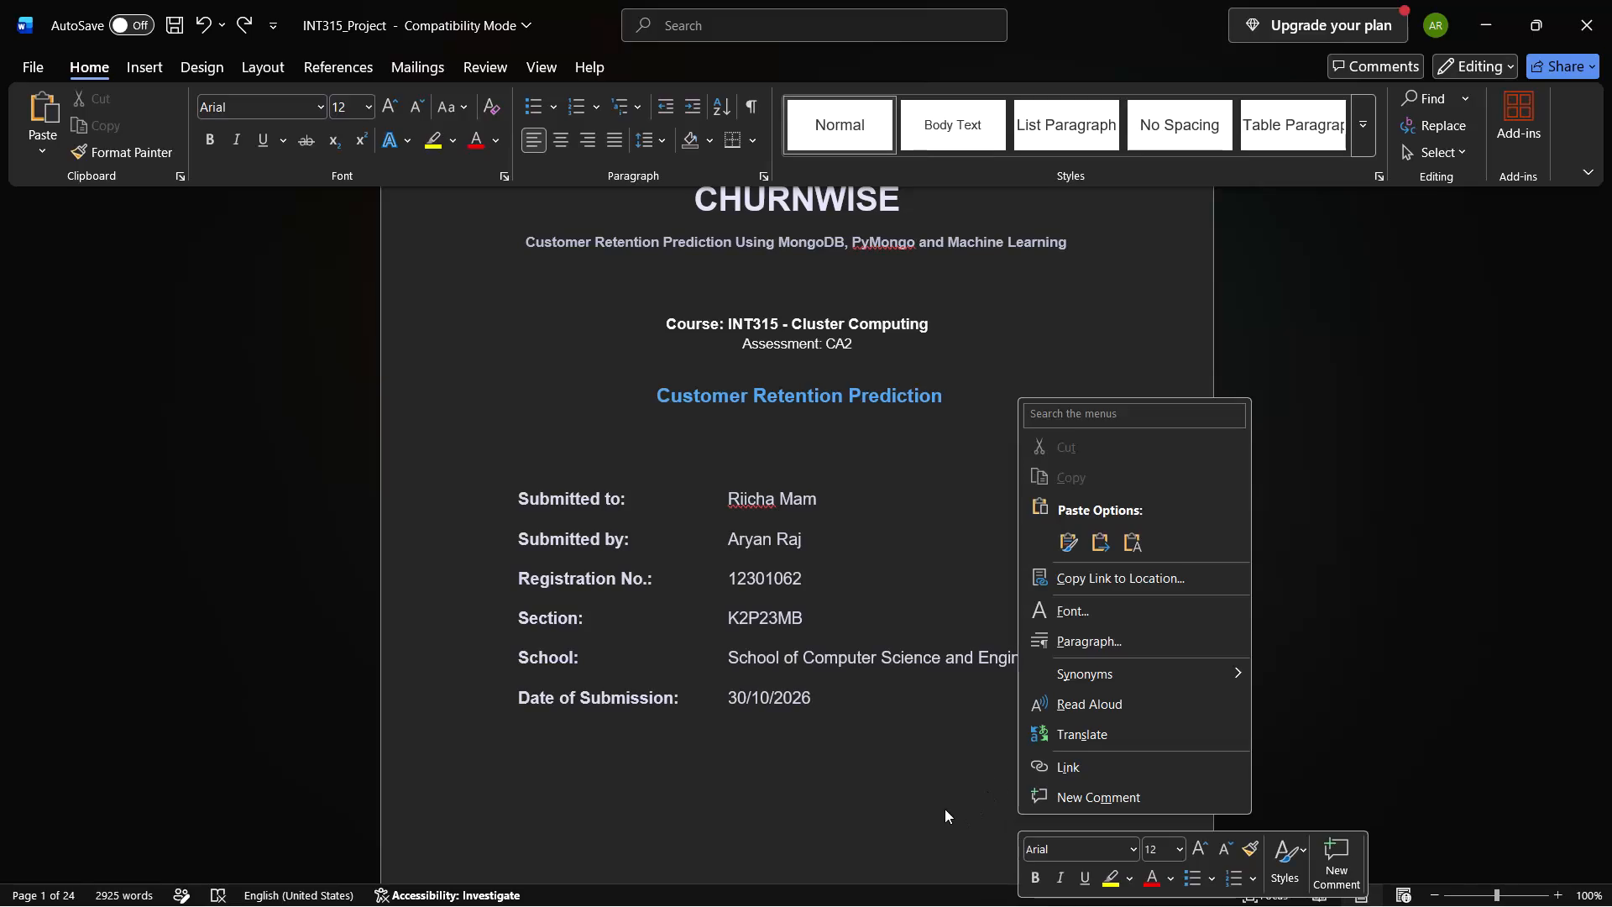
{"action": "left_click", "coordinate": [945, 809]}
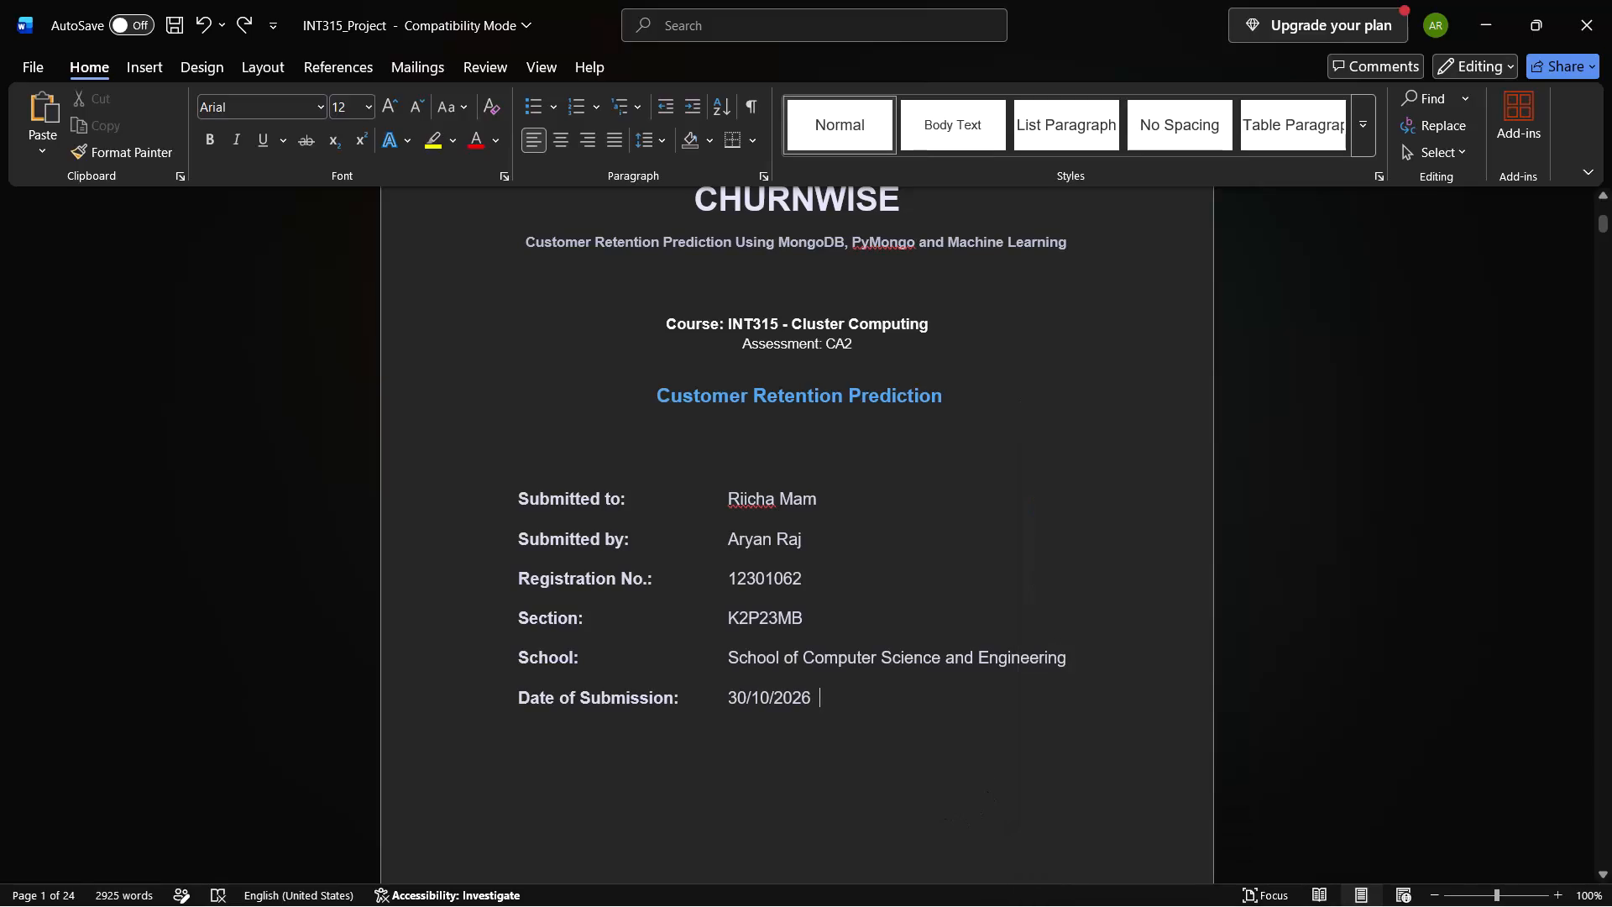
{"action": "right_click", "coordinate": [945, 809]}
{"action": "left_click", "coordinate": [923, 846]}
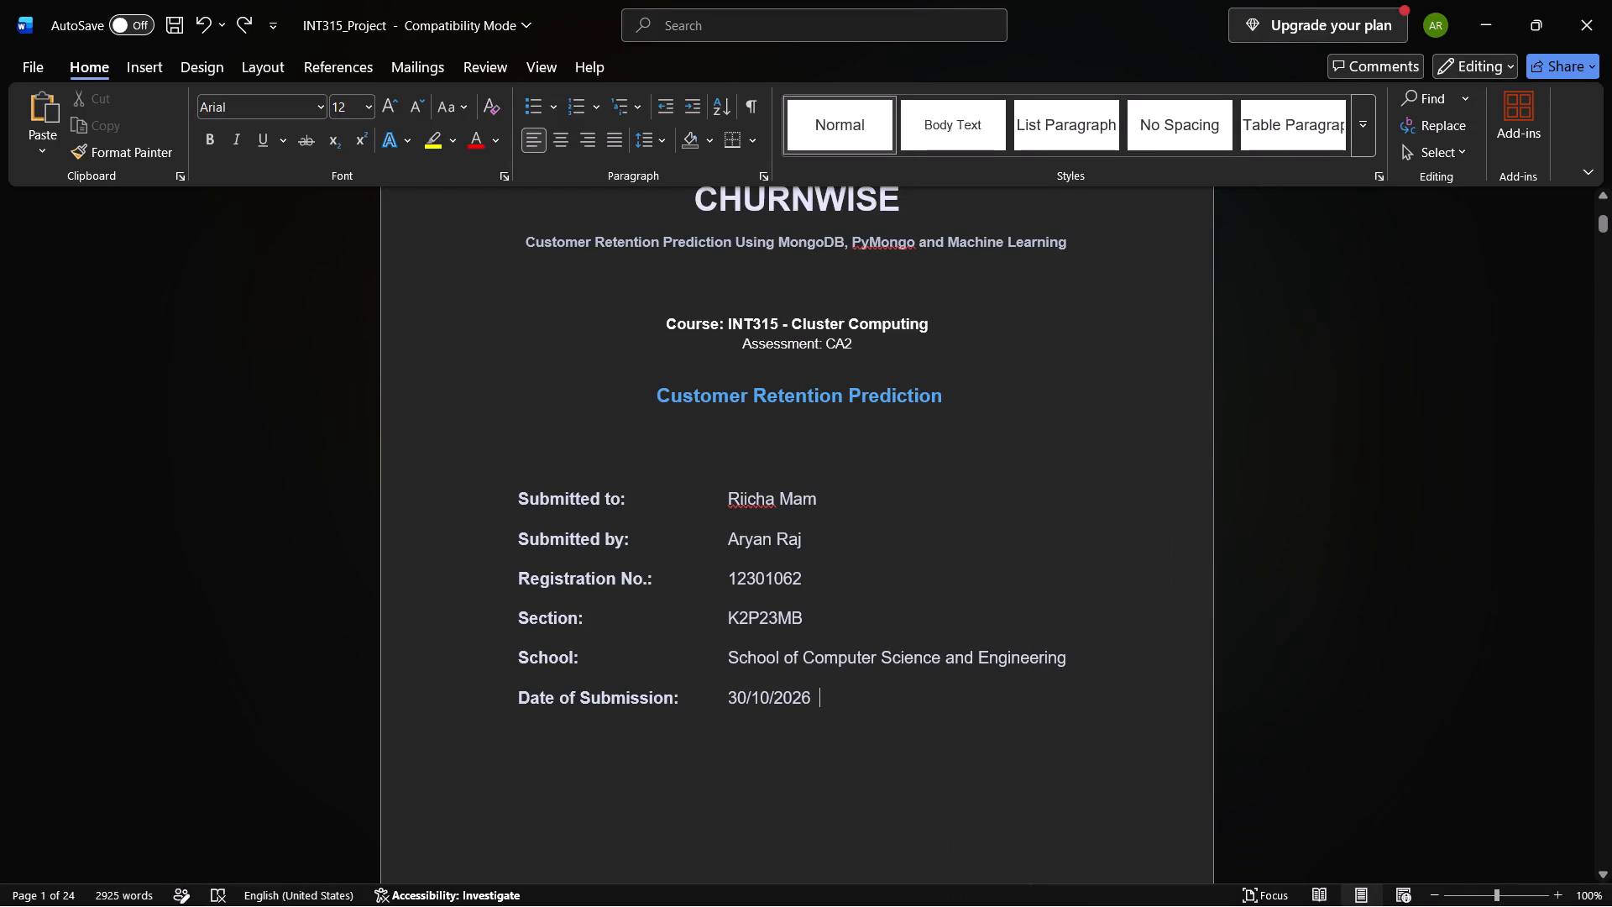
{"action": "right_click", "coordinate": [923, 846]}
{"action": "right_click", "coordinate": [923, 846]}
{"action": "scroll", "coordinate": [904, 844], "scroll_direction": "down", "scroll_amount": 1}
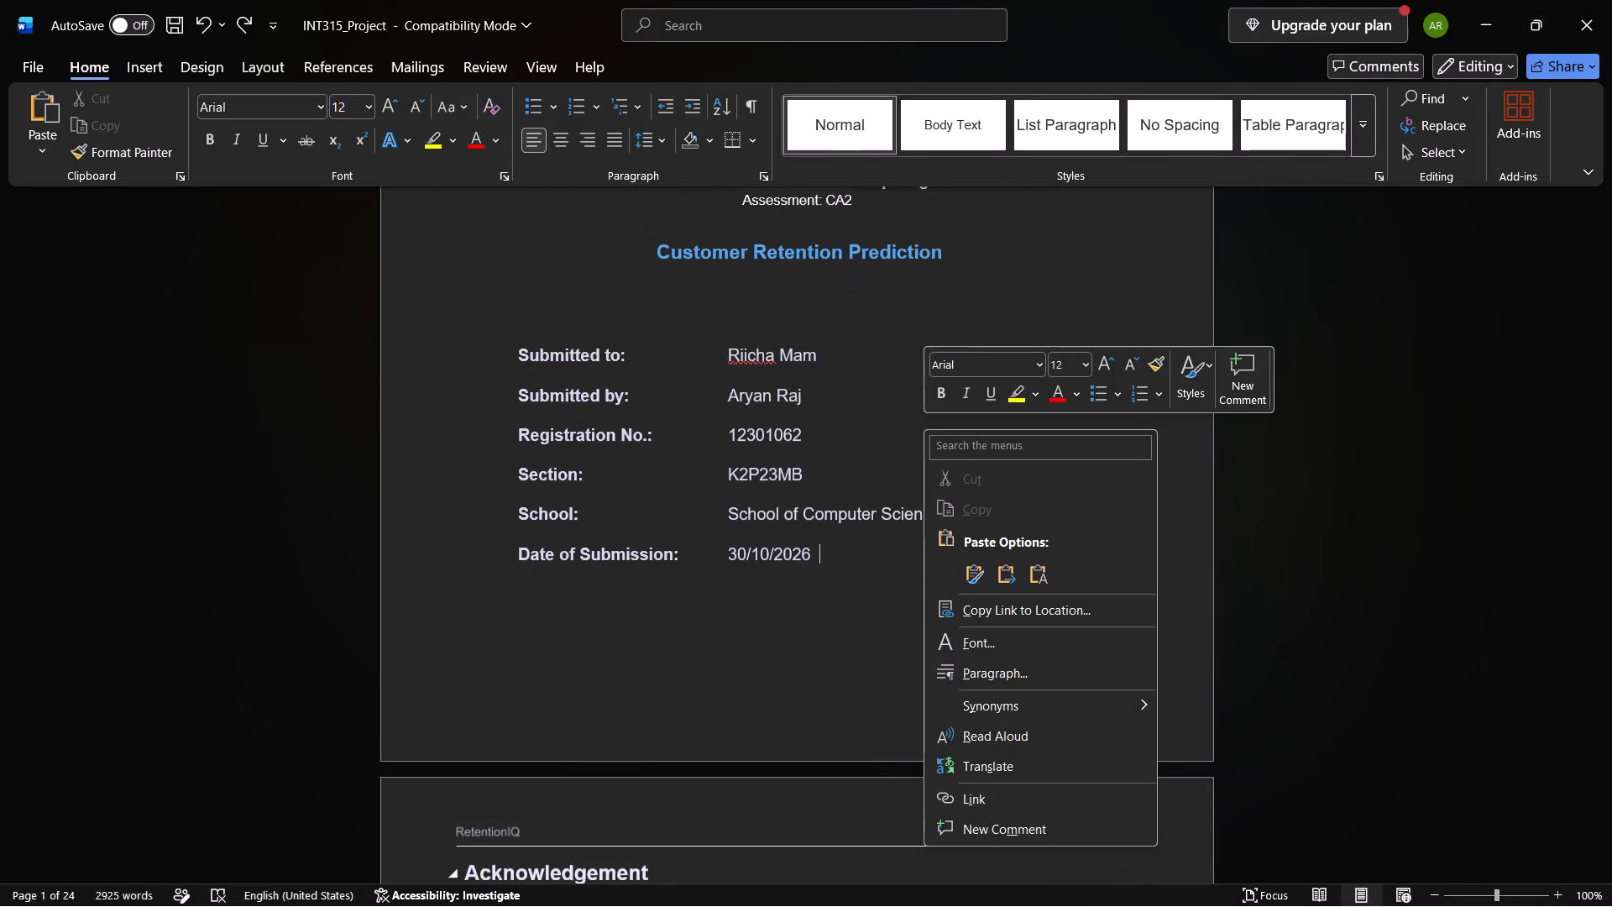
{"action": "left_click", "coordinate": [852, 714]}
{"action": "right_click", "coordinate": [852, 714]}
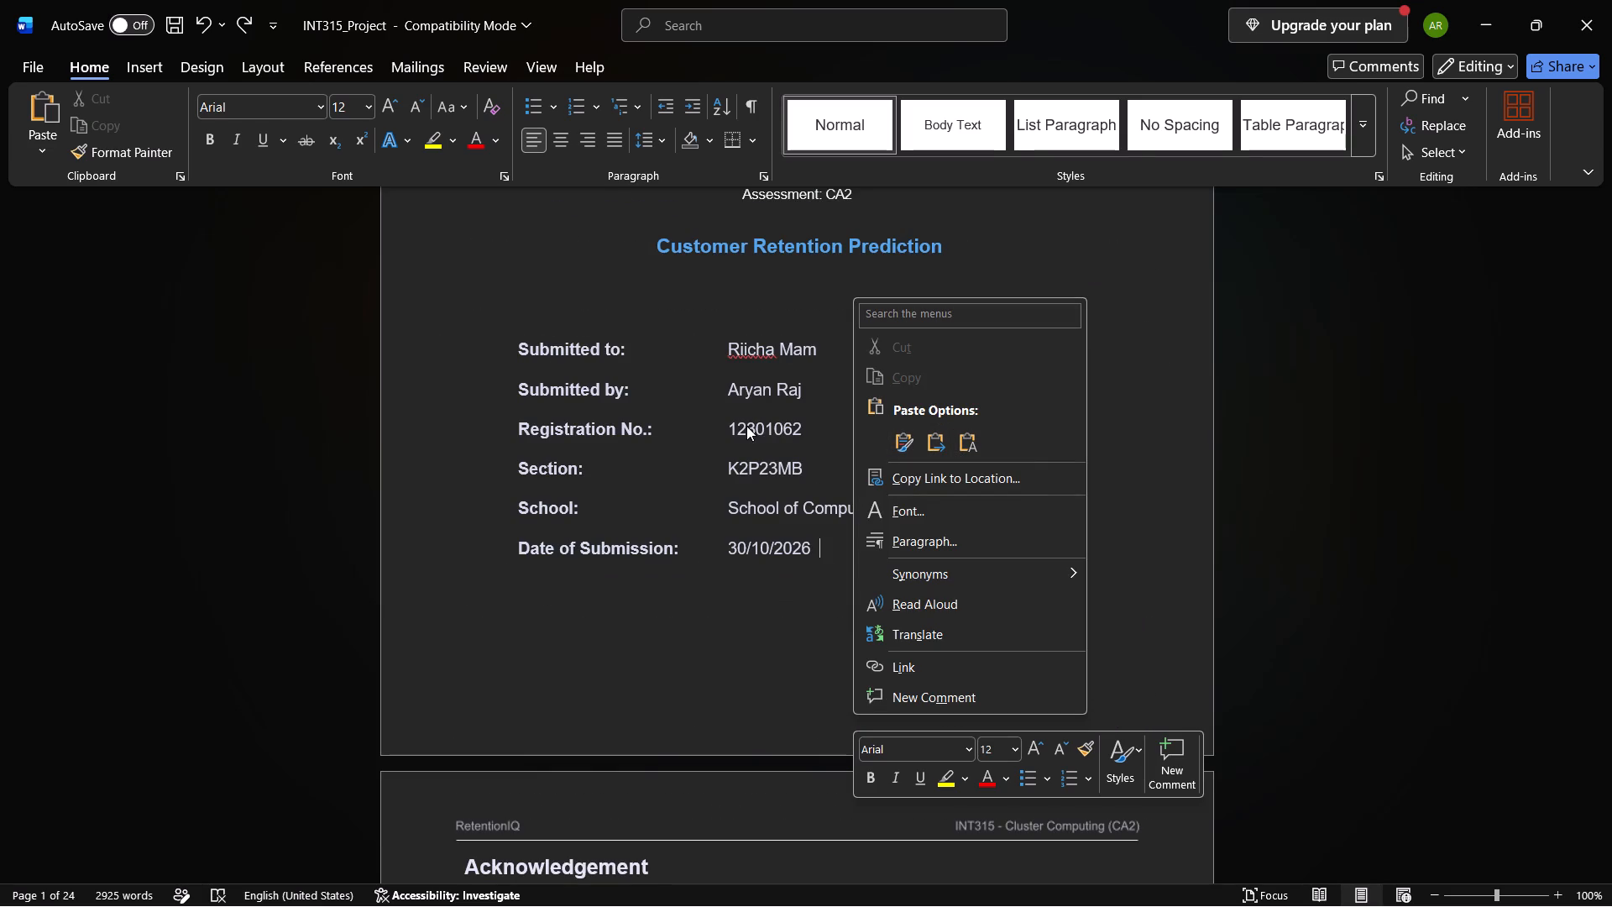
Copy the whole cover page of INT315_Project and paste it over the title and academic details table of ChurnWise_Project_Report.
{"action": "left_click", "coordinate": [620, 293]}
{"action": "scroll", "coordinate": [620, 293], "scroll_direction": "up", "scroll_amount": 4}
{"action": "left_click_drag", "start_coordinate": [559, 292], "coordinate": [961, 906]}
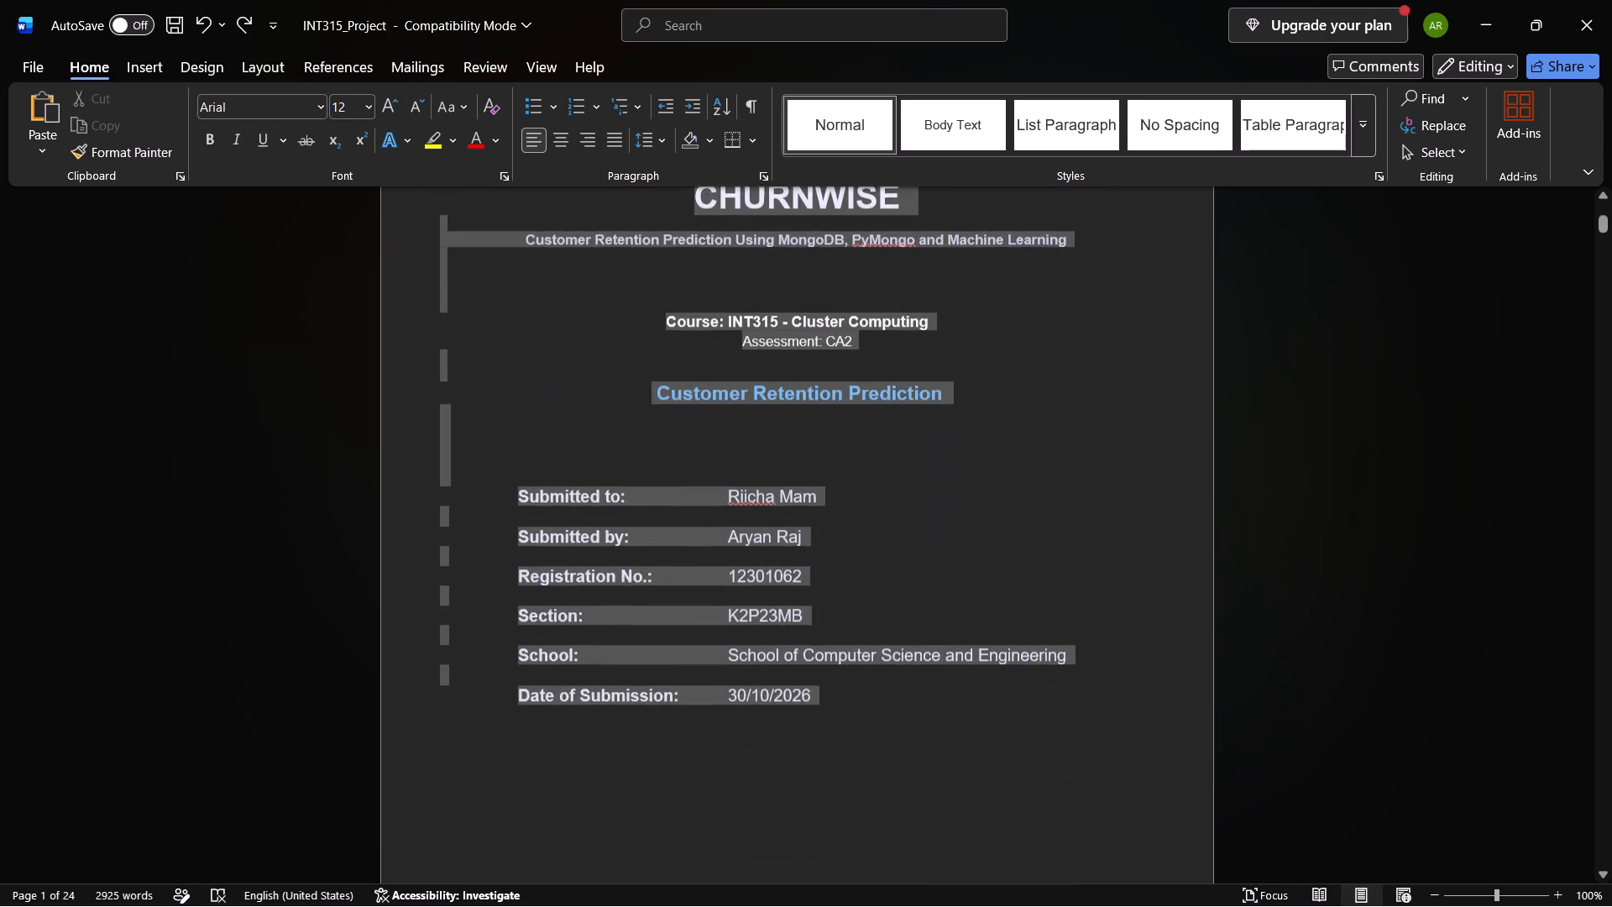
{"action": "left_click_drag", "start_coordinate": [961, 906], "coordinate": [945, 706]}
{"action": "key", "text": "ctrl+c"}
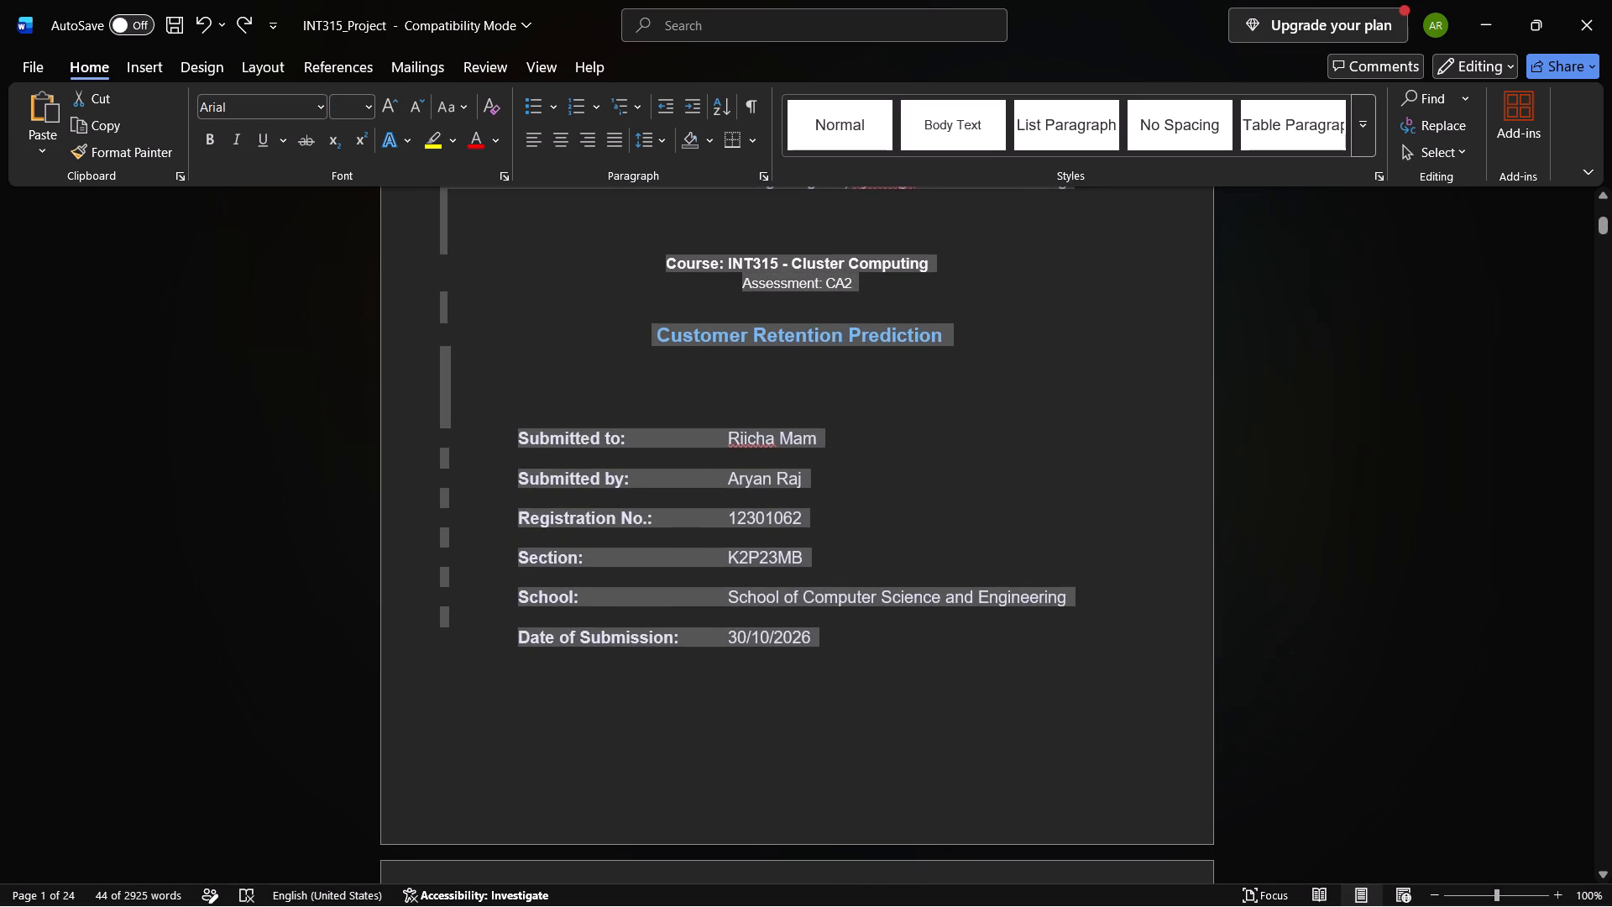
{"action": "left_click_drag", "start_coordinate": [605, 403], "coordinate": [605, 404]}
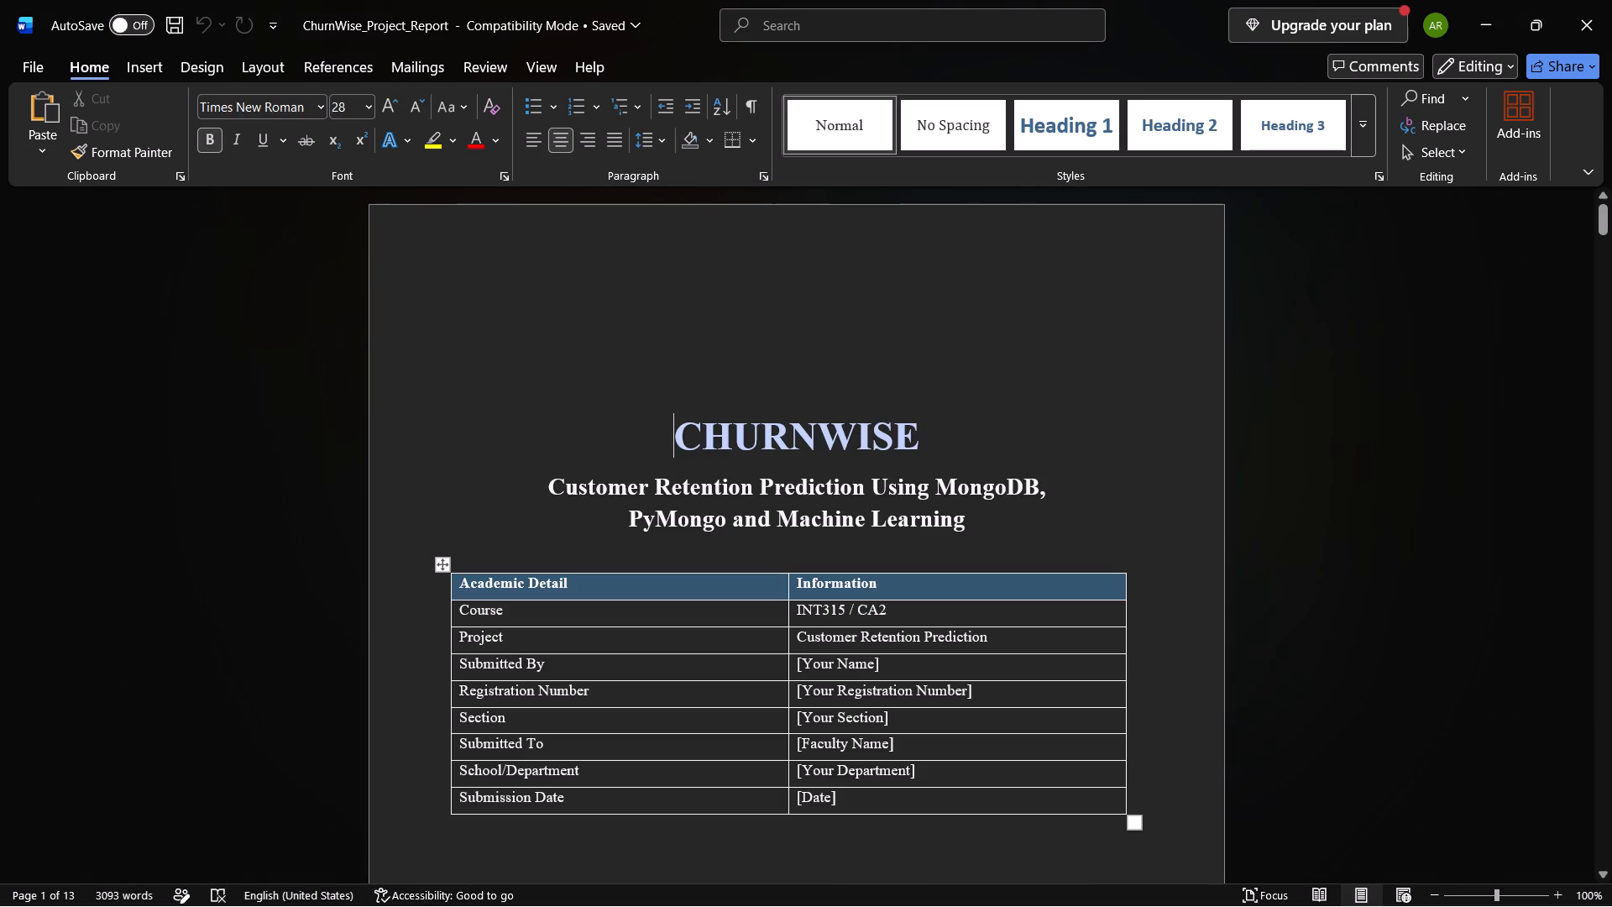
{"action": "left_click_drag", "start_coordinate": [605, 404], "coordinate": [1127, 846]}
{"action": "key", "text": "ctrl+v"}
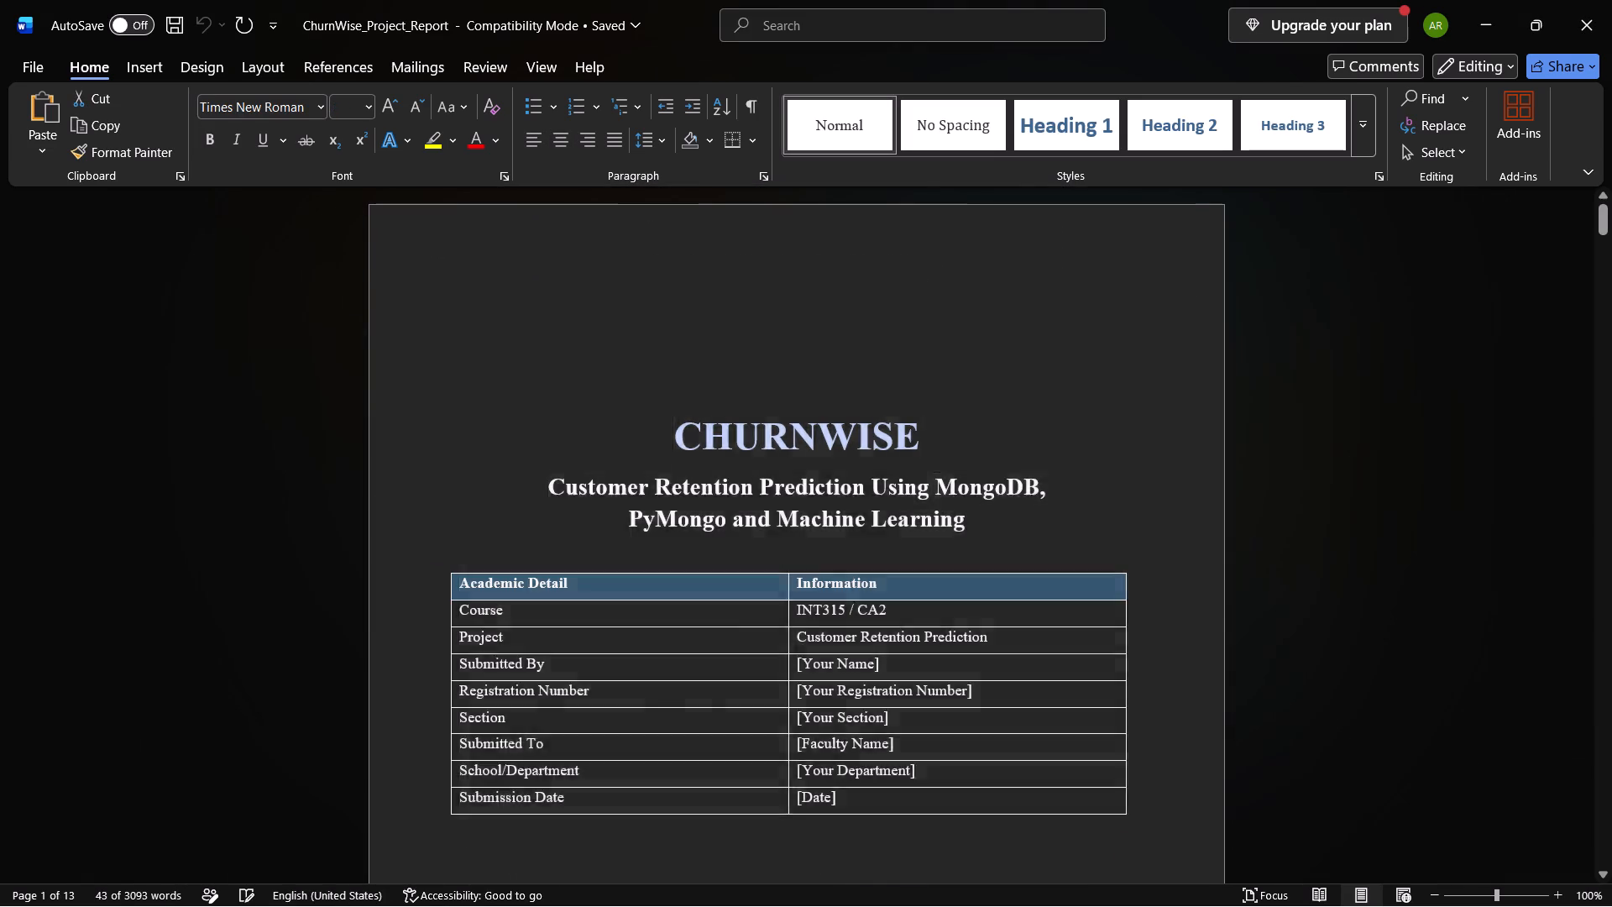
Replace the pasted cover page in ChurnWise_Project_Report with the same content pasted using Keep Source Formatting.
{"action": "scroll", "coordinate": [1048, 614], "scroll_direction": "up", "scroll_amount": 3}
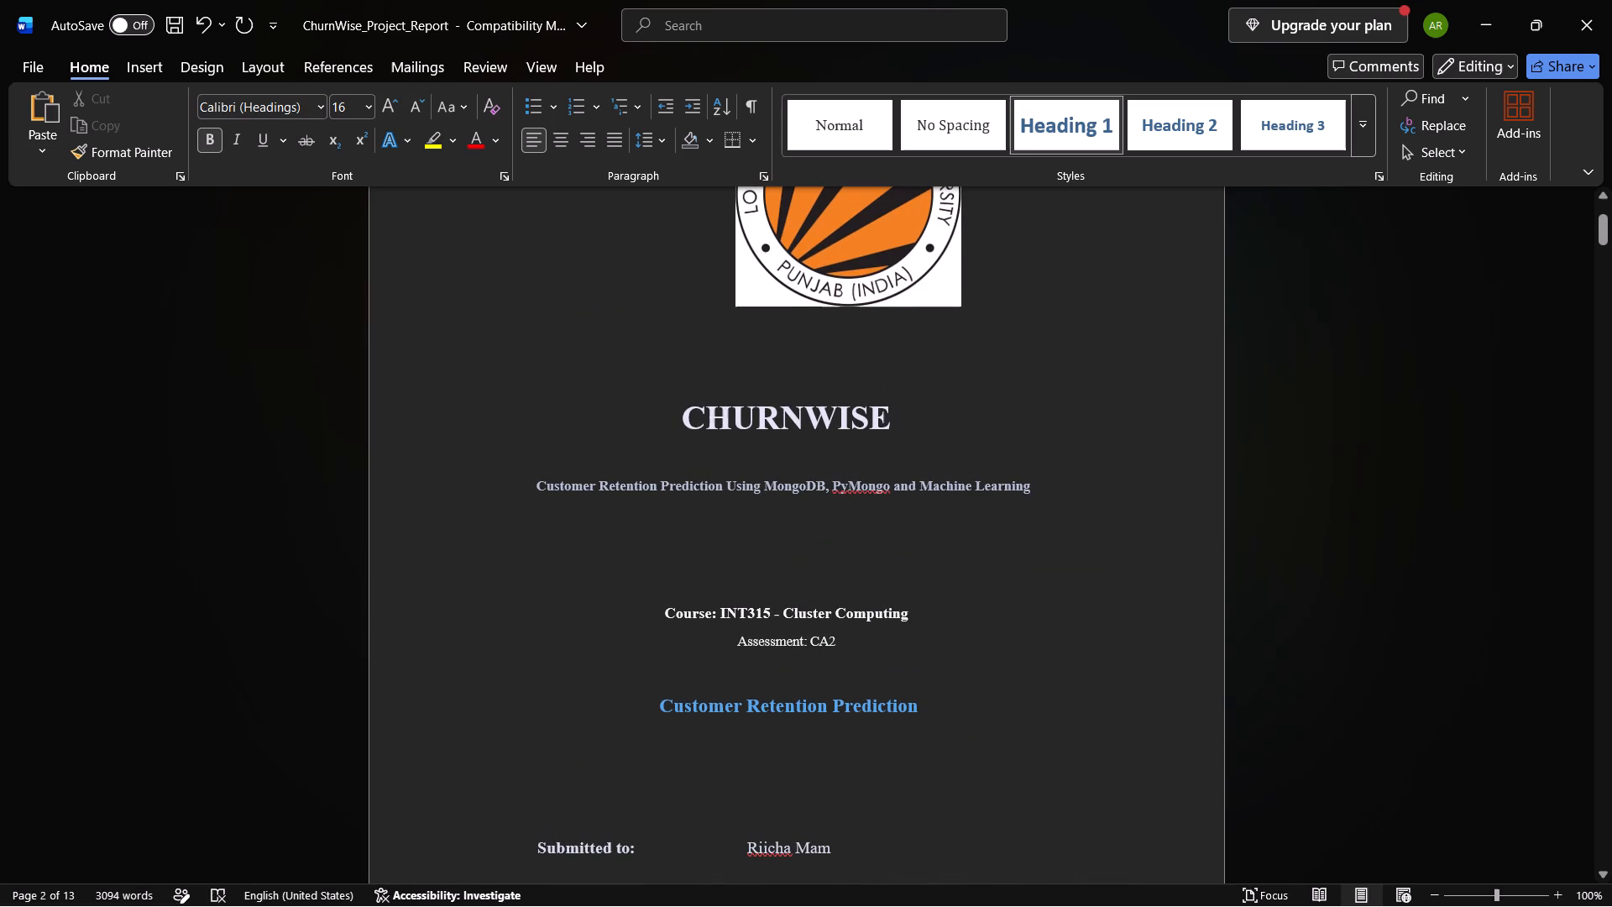
{"action": "scroll", "coordinate": [1029, 582], "scroll_direction": "down", "scroll_amount": 3}
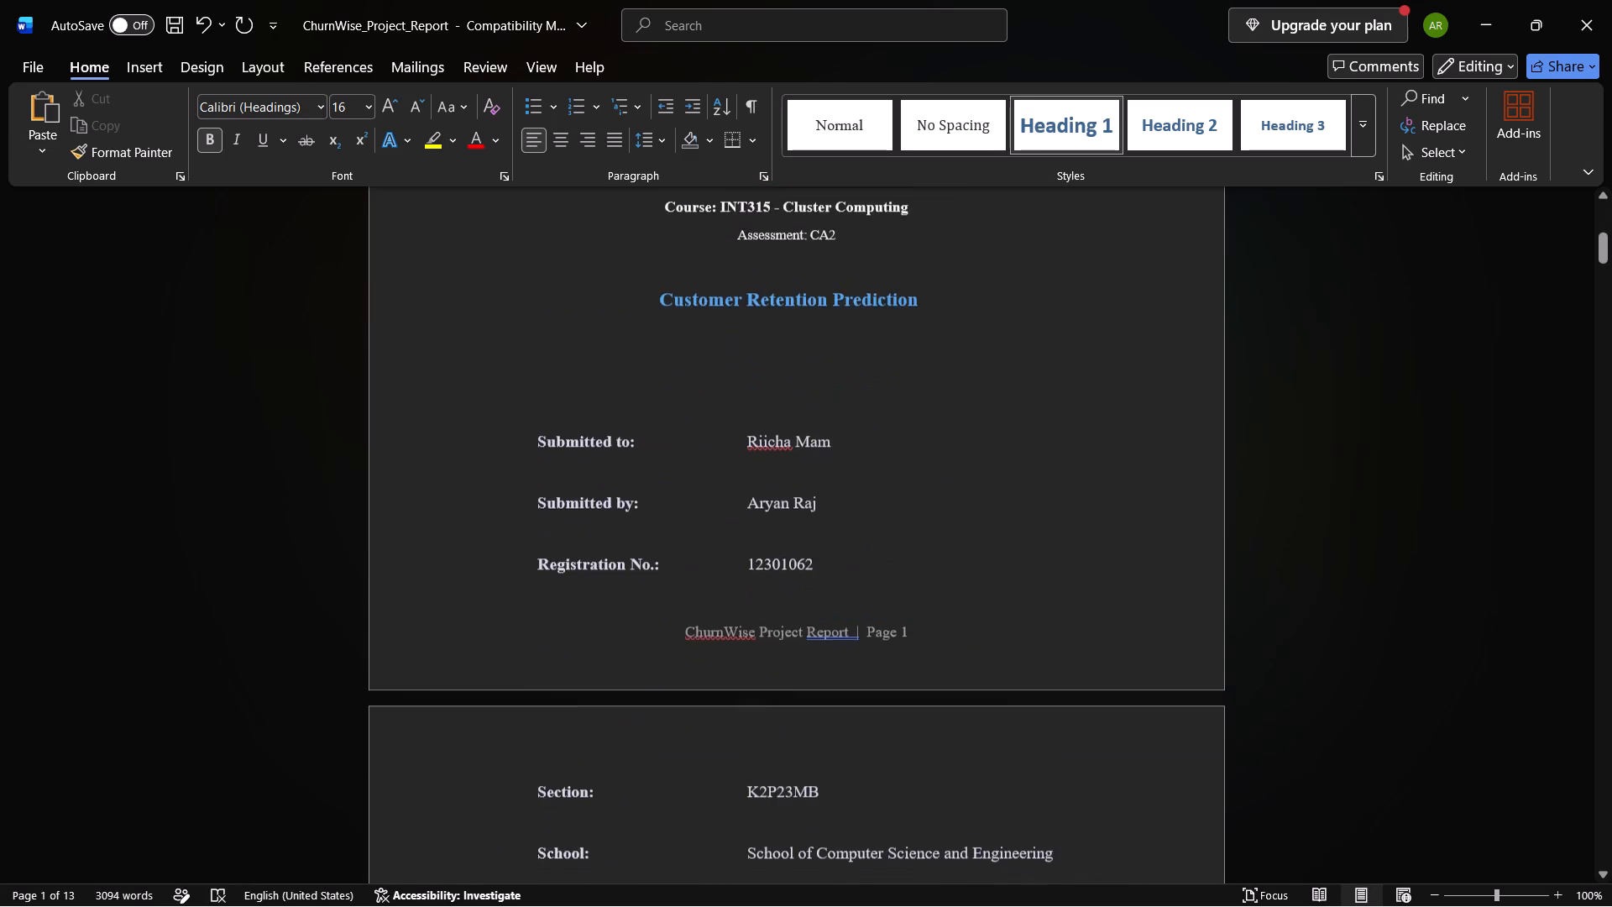
{"action": "scroll", "coordinate": [1029, 582], "scroll_direction": "down", "scroll_amount": 3}
{"action": "scroll", "coordinate": [1029, 582], "scroll_direction": "up", "scroll_amount": 2}
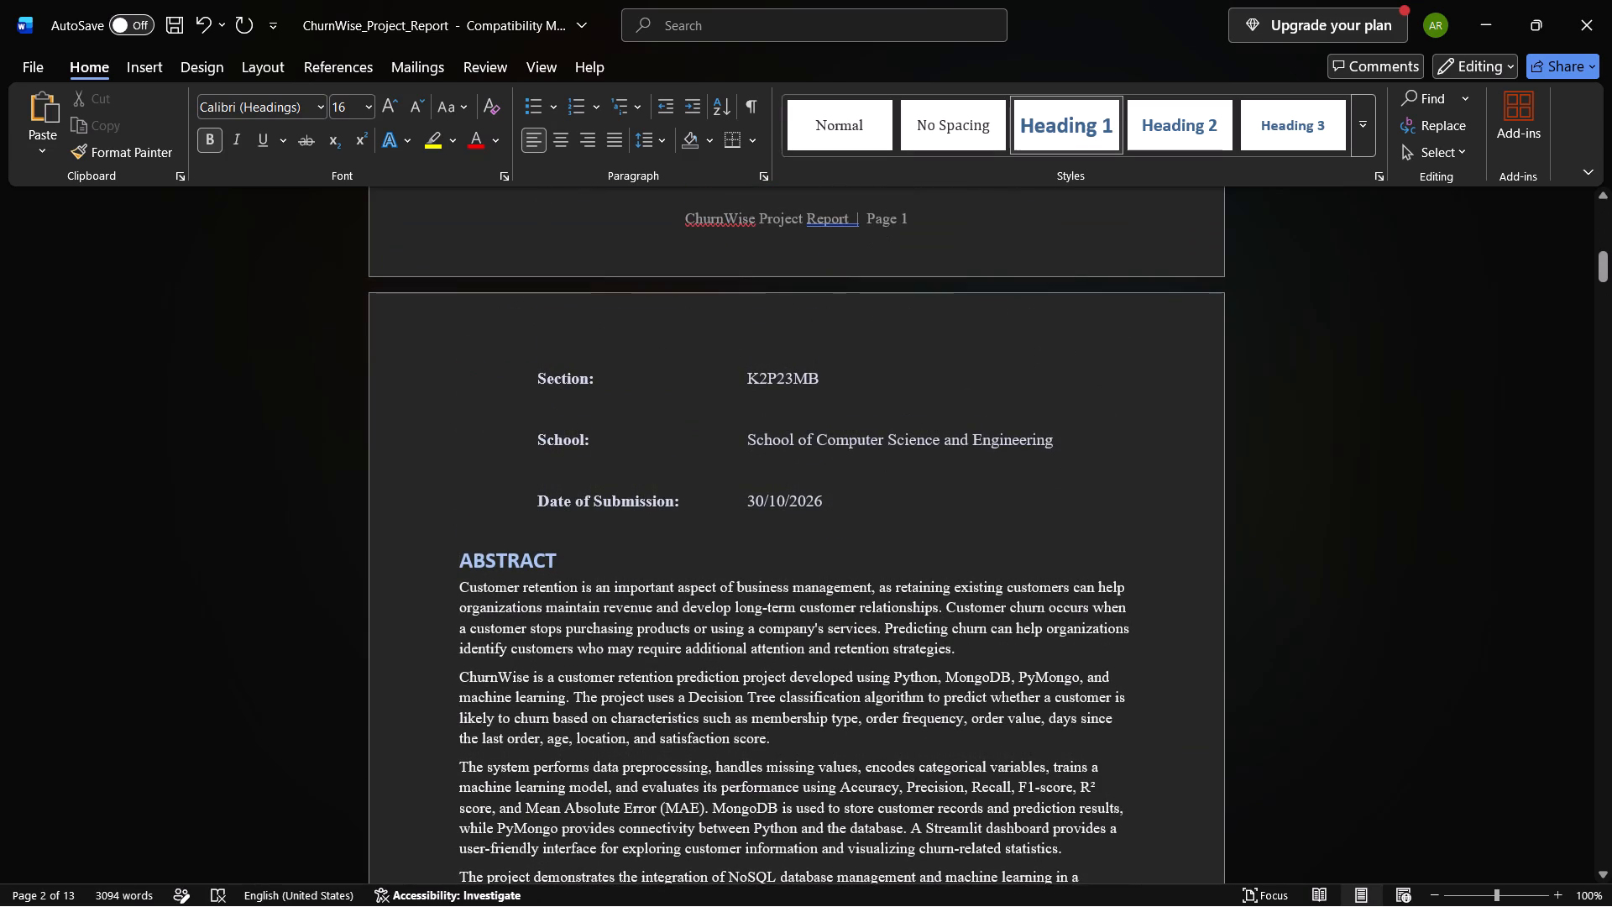
{"action": "scroll", "coordinate": [800, 492], "scroll_direction": "up", "scroll_amount": 1}
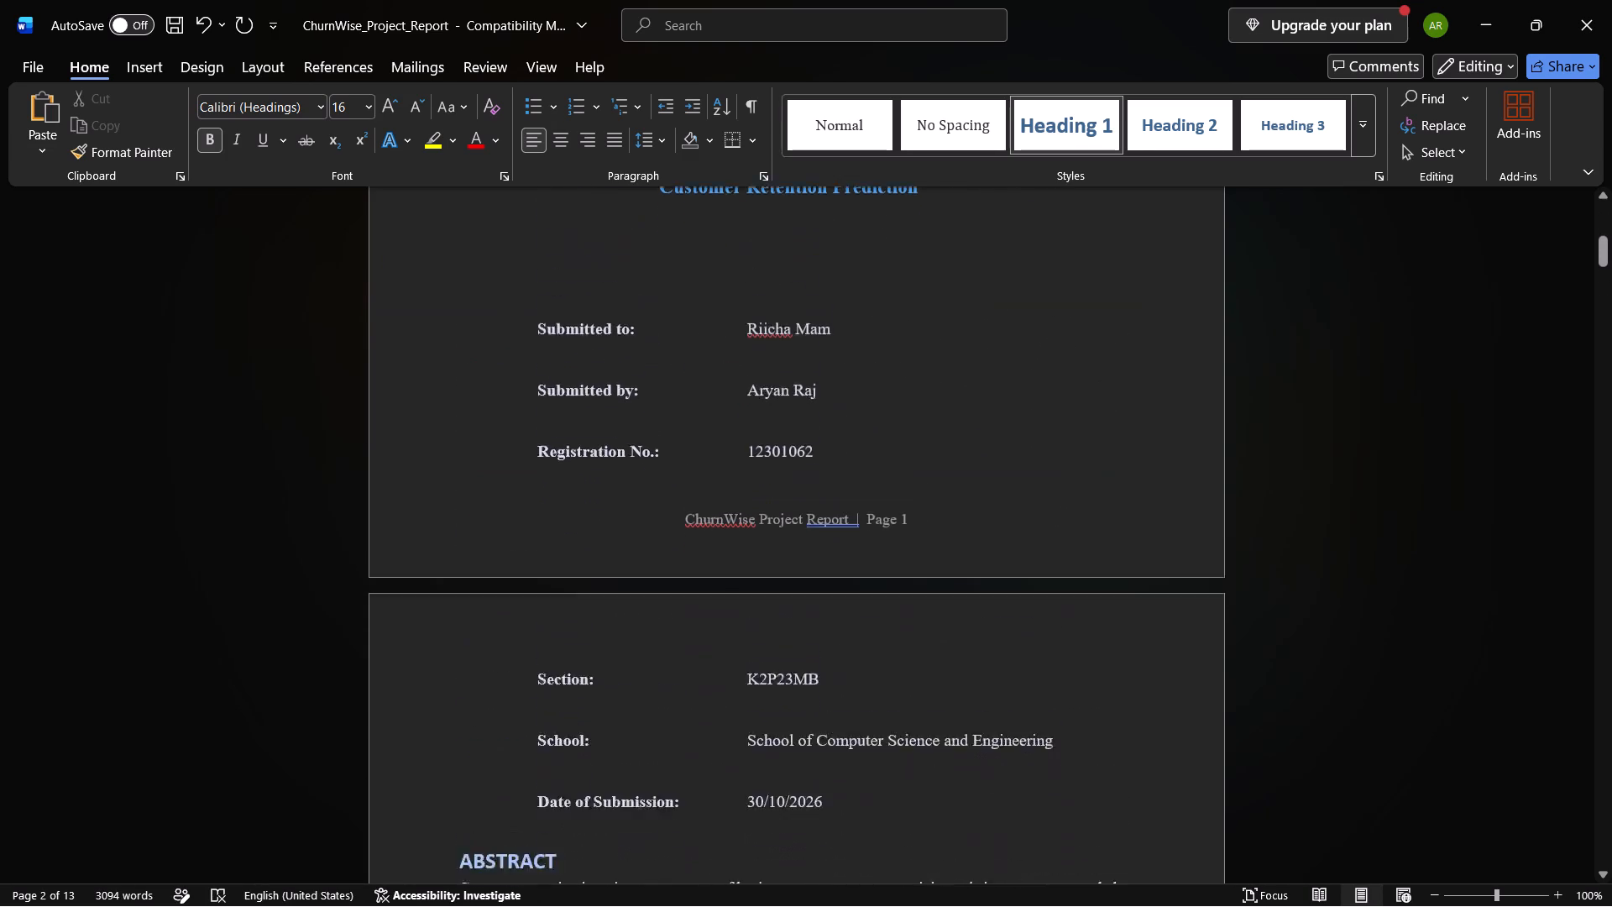
{"action": "scroll", "coordinate": [800, 492], "scroll_direction": "up", "scroll_amount": 1}
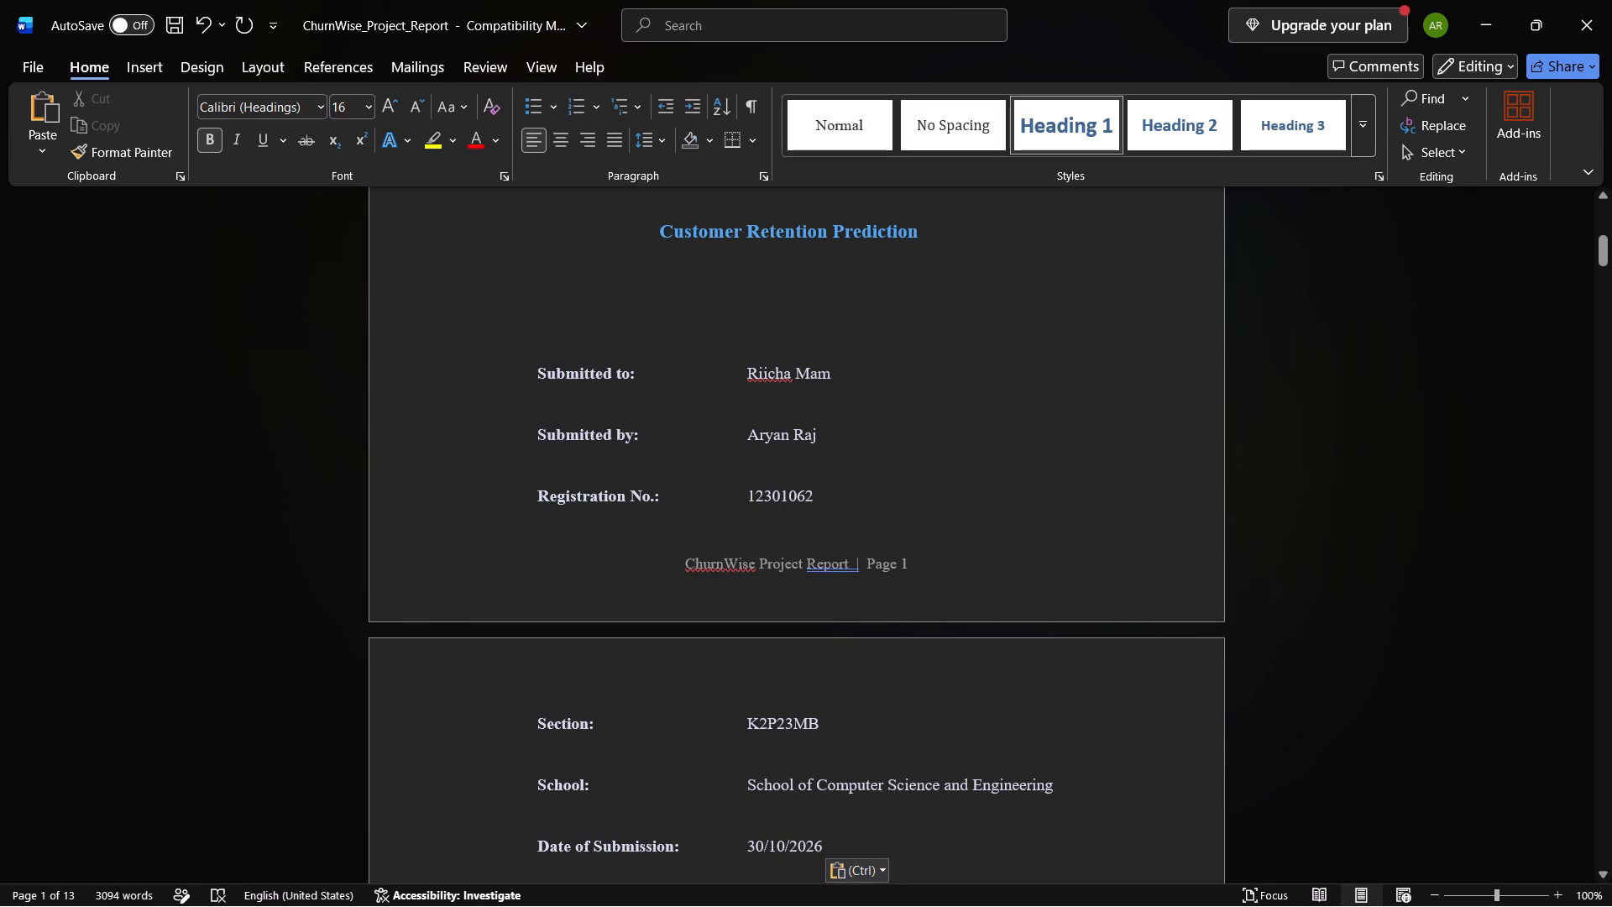
{"action": "left_click_drag", "start_coordinate": [832, 848], "coordinate": [555, 176]}
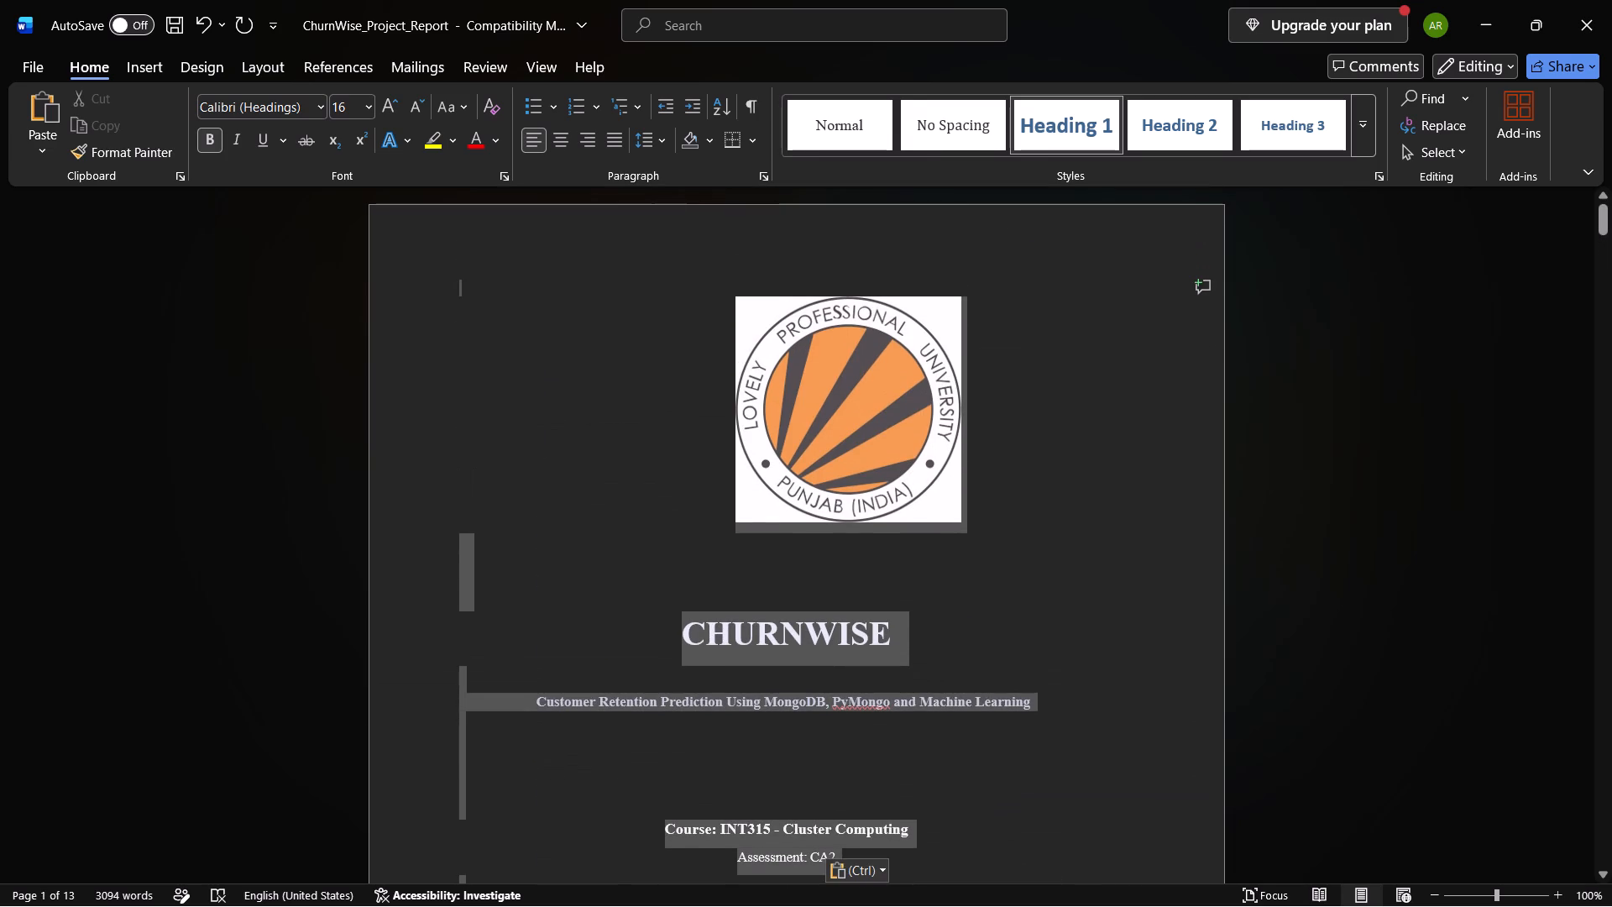
{"action": "left_click_drag", "start_coordinate": [555, 176], "coordinate": [556, 181]}
{"action": "right_click", "coordinate": [973, 480]}
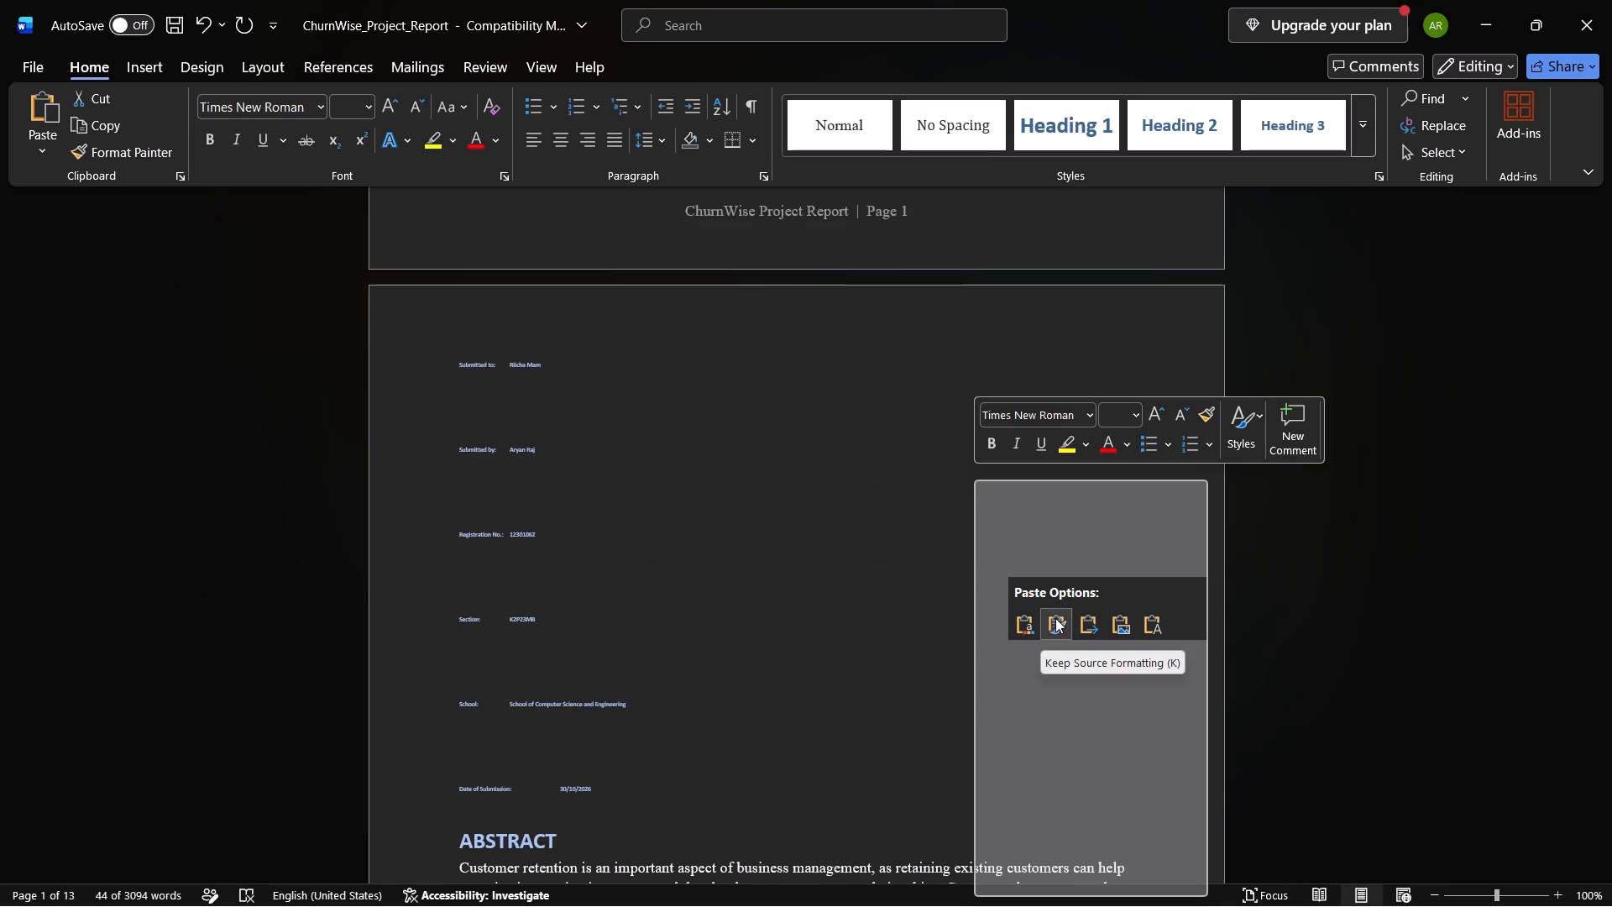
{"action": "left_click", "coordinate": [1055, 618]}
Move the ABSTRACT heading below the cover details onto the start of the next page.
{"action": "scroll", "coordinate": [1055, 618], "scroll_direction": "down", "scroll_amount": 2}
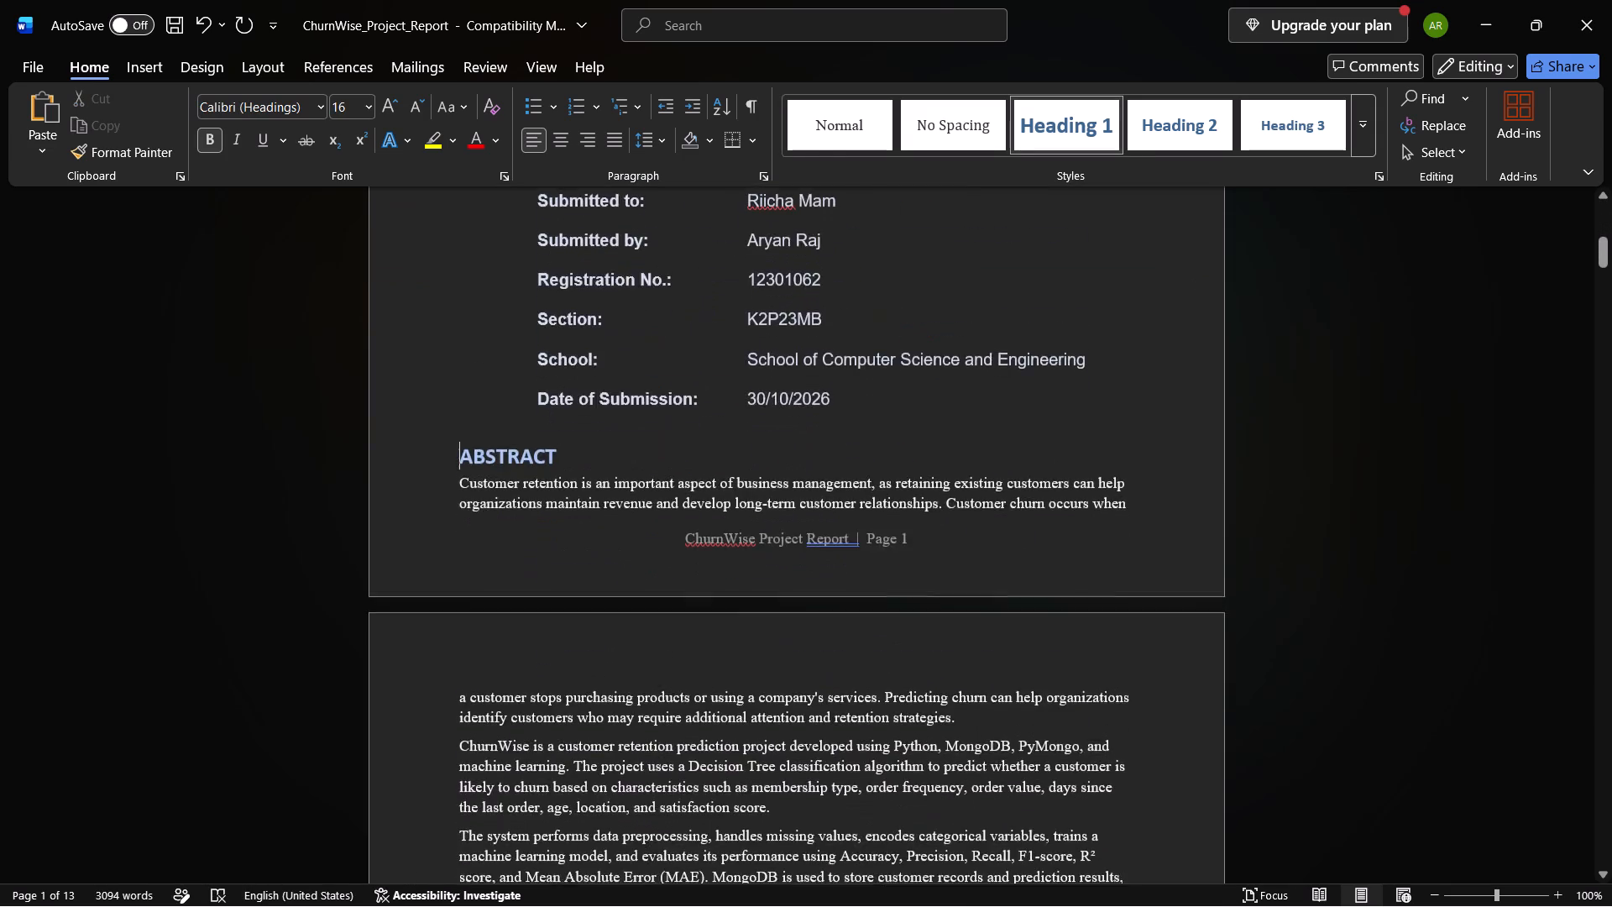
{"action": "scroll", "coordinate": [1055, 618], "scroll_direction": "up", "scroll_amount": 2}
{"action": "scroll", "coordinate": [1055, 618], "scroll_direction": "down", "scroll_amount": 2}
{"action": "key", "text": "Return"}
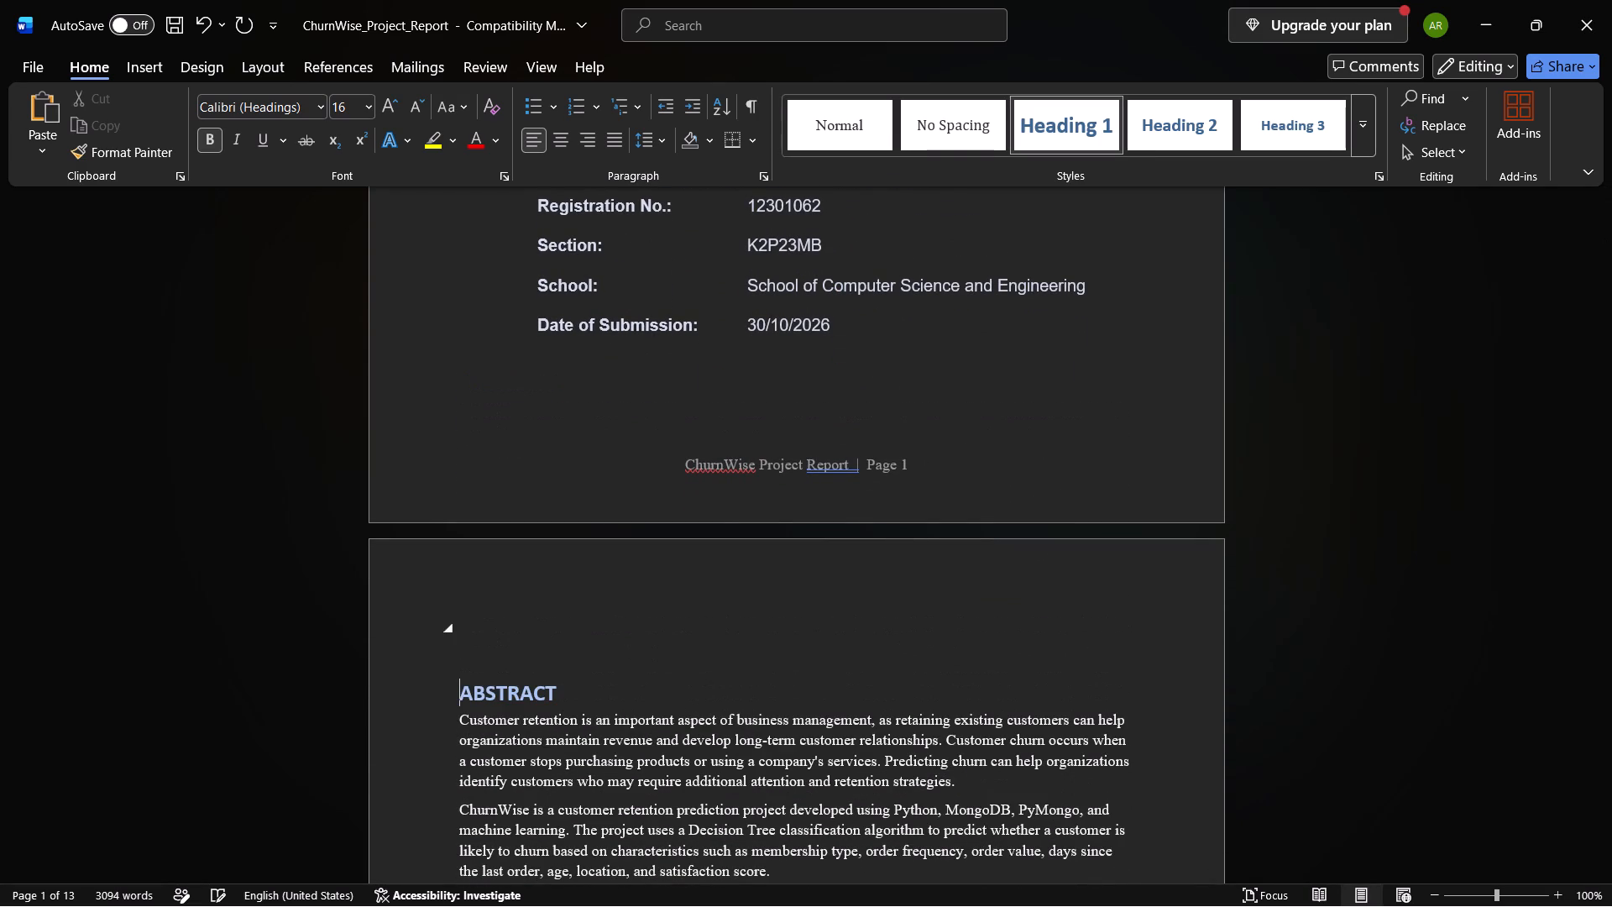
Delete the text "ChurnWise Project Report | Page" from the footer, leaving only the page number.
{"action": "left_click", "coordinate": [852, 461]}
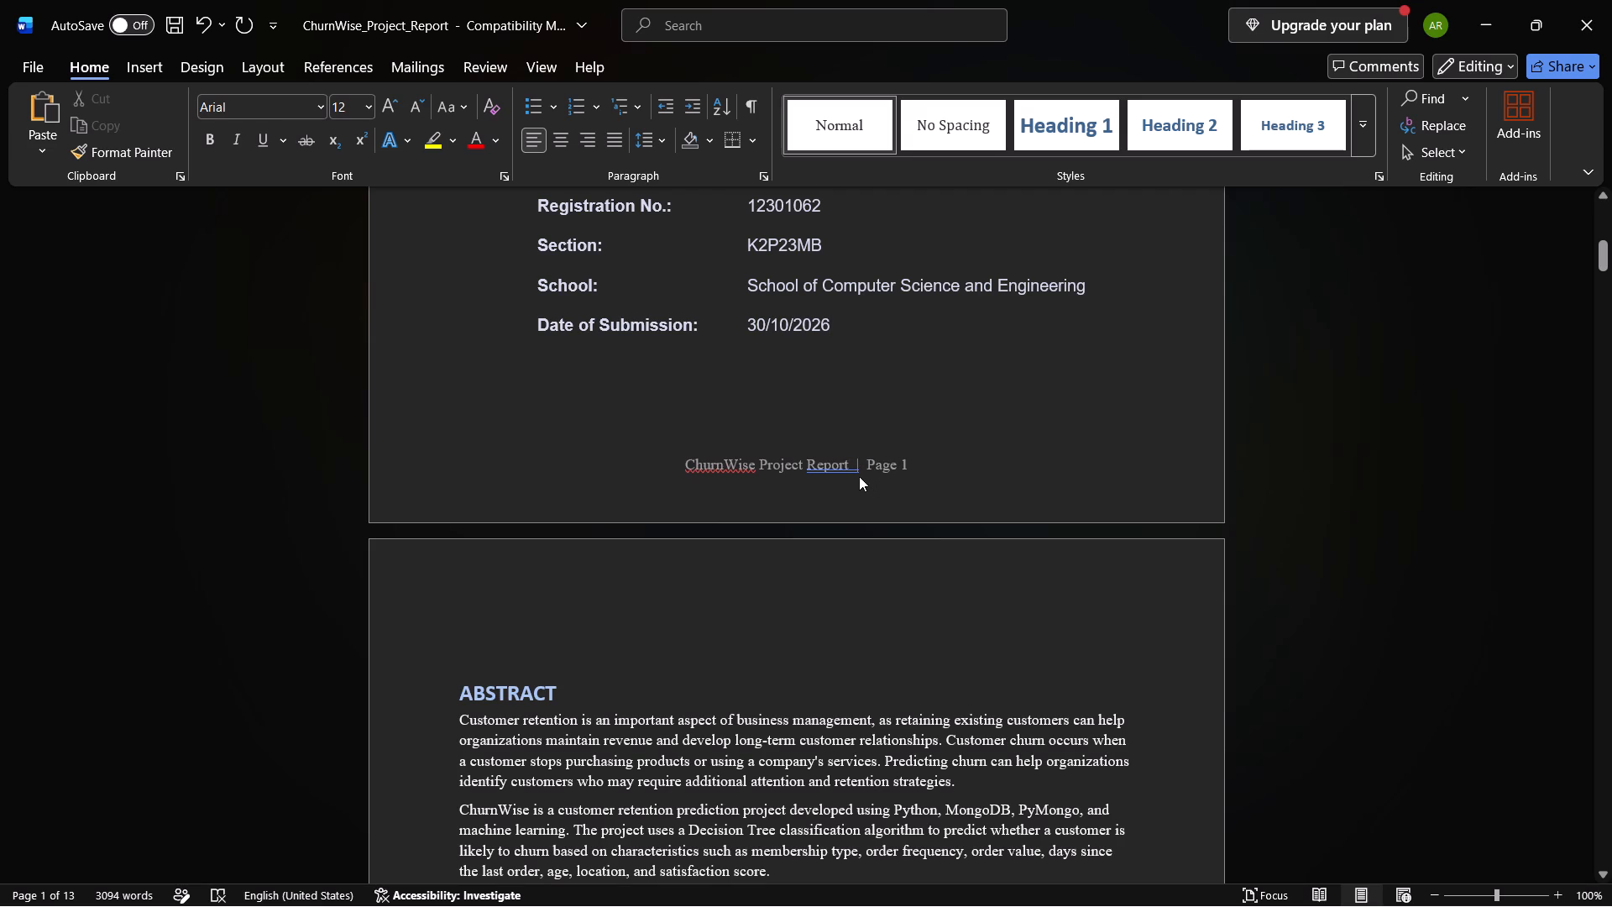
{"action": "left_click", "coordinate": [914, 457]}
{"action": "double_click", "coordinate": [856, 462]}
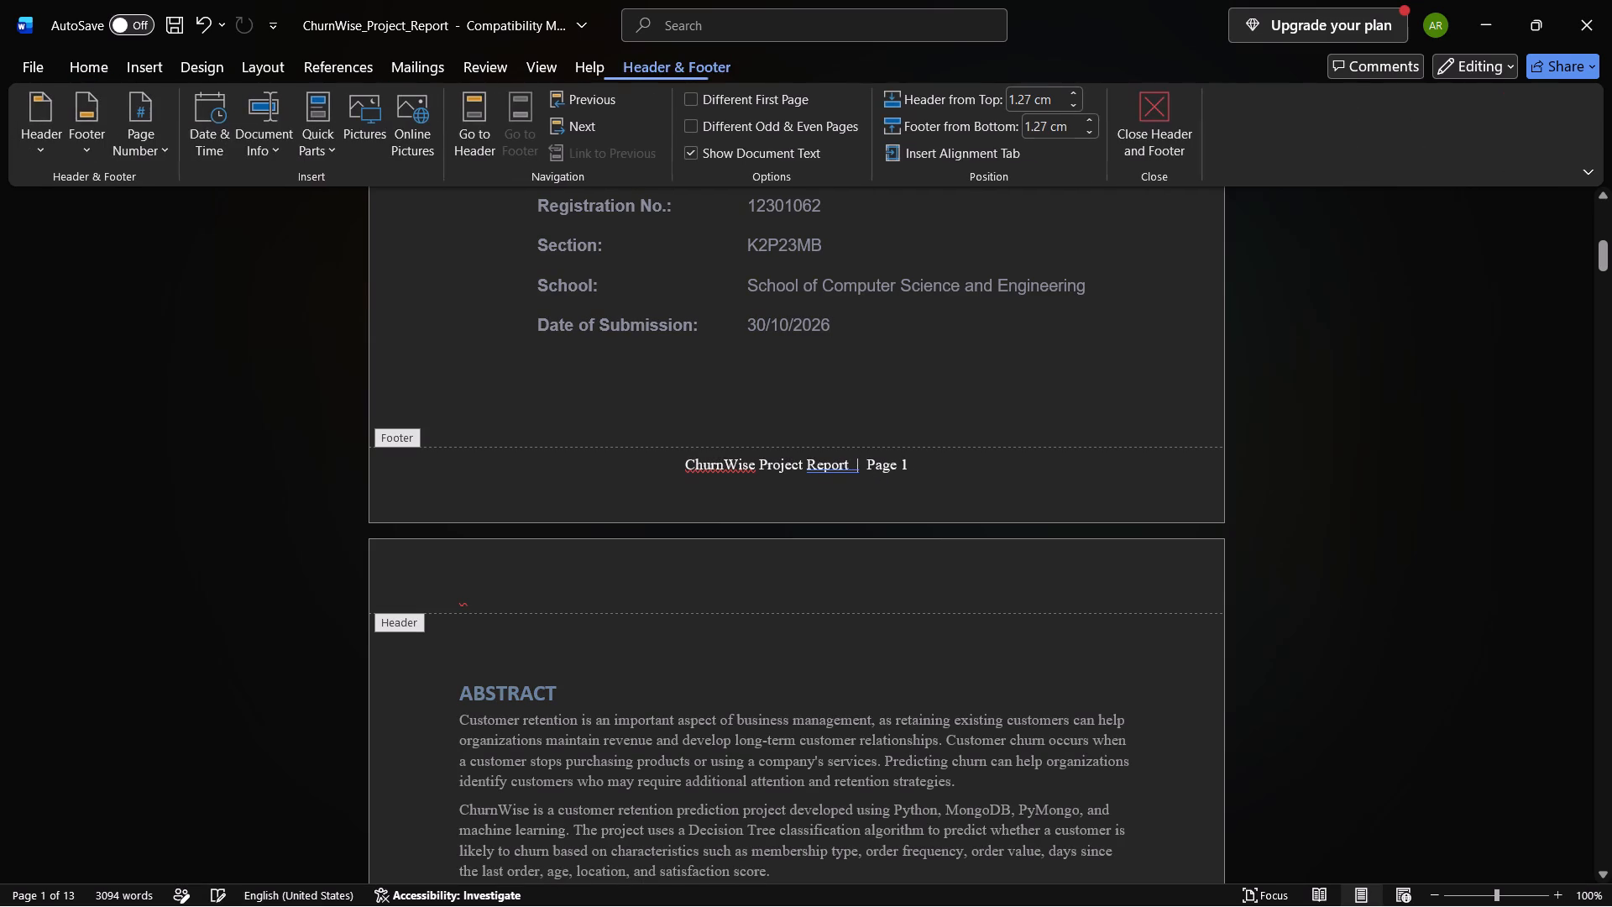
{"action": "key", "text": "Right"}
{"action": "key", "text": "Right"}
{"action": "key", "text": "Right"}
{"action": "key", "text": "Right"}
{"action": "key", "text": "Right"}
{"action": "key", "text": "Right"}
{"action": "key", "text": "Right"}
{"action": "key", "text": "Right"}
{"action": "key", "text": "Right"}
{"action": "key", "text": "Right"}
{"action": "key", "text": "Right"}
{"action": "key", "text": "Right"}
{"action": "key", "text": "Right"}
{"action": "key", "text": "Right"}
{"action": "key", "text": "Right"}
{"action": "key", "text": "Right"}
{"action": "key", "text": "Right"}
{"action": "key", "text": "Right"}
{"action": "key", "text": "Right"}
{"action": "key", "text": "Right"}
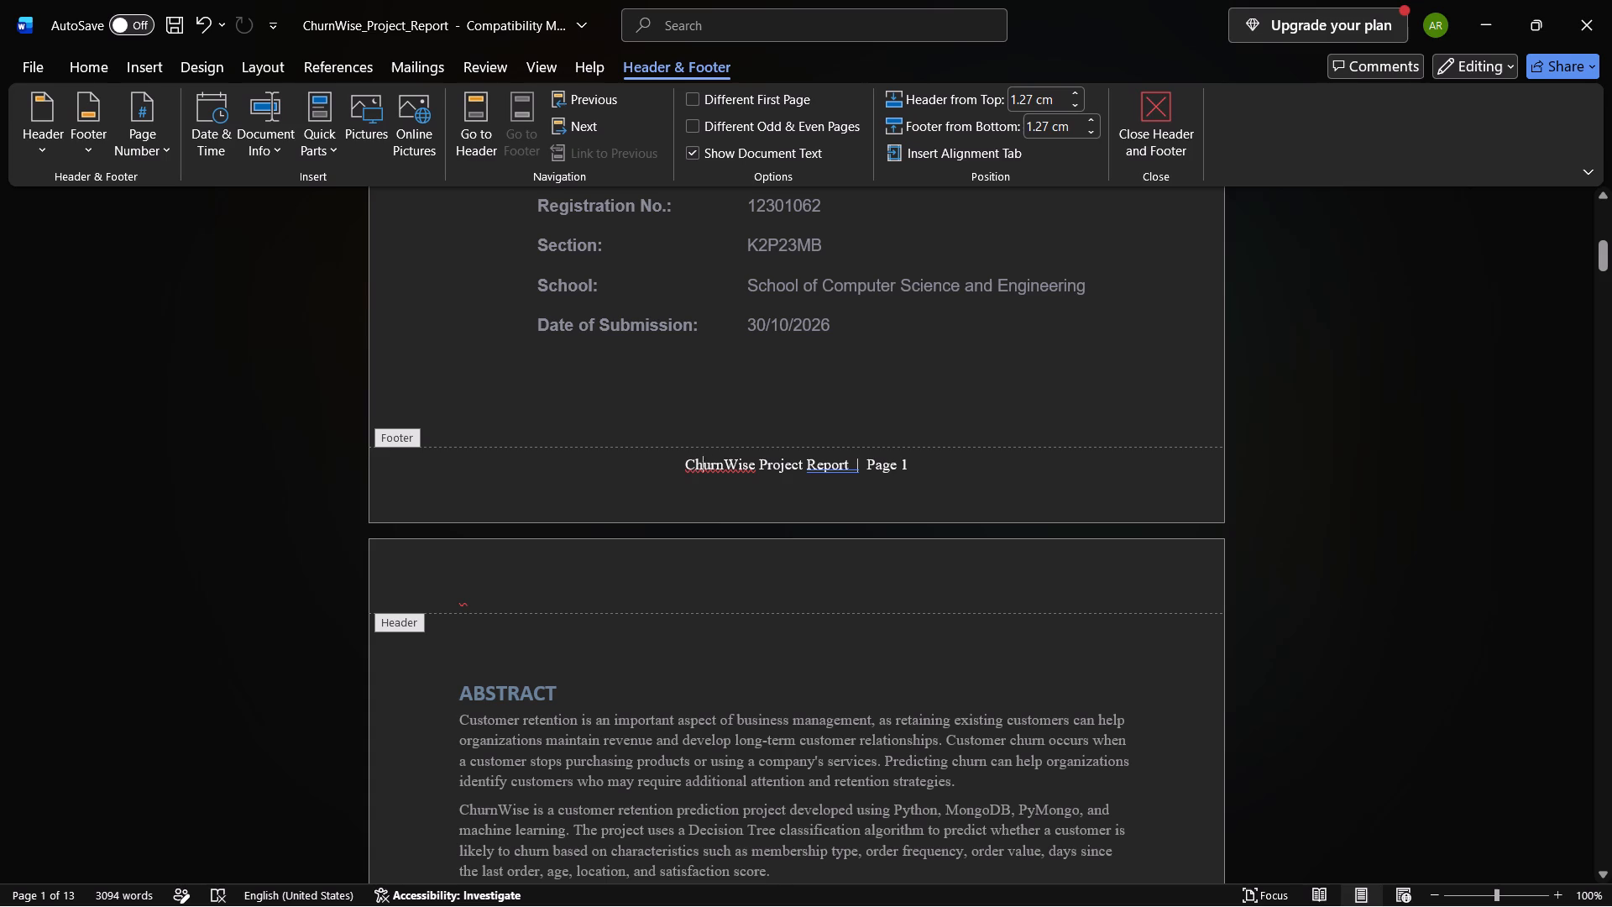
{"action": "key", "text": "Right"}
{"action": "key", "text": "Right"}
{"action": "key", "text": "Right"}
{"action": "key", "text": "Right"}
{"action": "key", "text": "Right"}
{"action": "key", "text": "Right"}
{"action": "key", "text": "Right"}
{"action": "key", "text": "BackSpace"}
{"action": "key", "text": "BackSpace"}
{"action": "key", "text": "BackSpace"}
{"action": "key", "text": "BackSpace"}
{"action": "key", "text": "BackSpace"}
{"action": "key", "text": "BackSpace"}
{"action": "key", "text": "BackSpace"}
{"action": "key", "text": "BackSpace"}
{"action": "key", "text": "BackSpace"}
{"action": "key", "text": "BackSpace"}
{"action": "key", "text": "BackSpace"}
{"action": "key", "text": "BackSpace"}
{"action": "key", "text": "BackSpace"}
{"action": "key", "text": "BackSpace"}
{"action": "key", "text": "BackSpace"}
{"action": "key", "text": "BackSpace"}
{"action": "key", "text": "BackSpace"}
{"action": "key", "text": "BackSpace"}
{"action": "key", "text": "BackSpace"}
{"action": "key", "text": "BackSpace"}
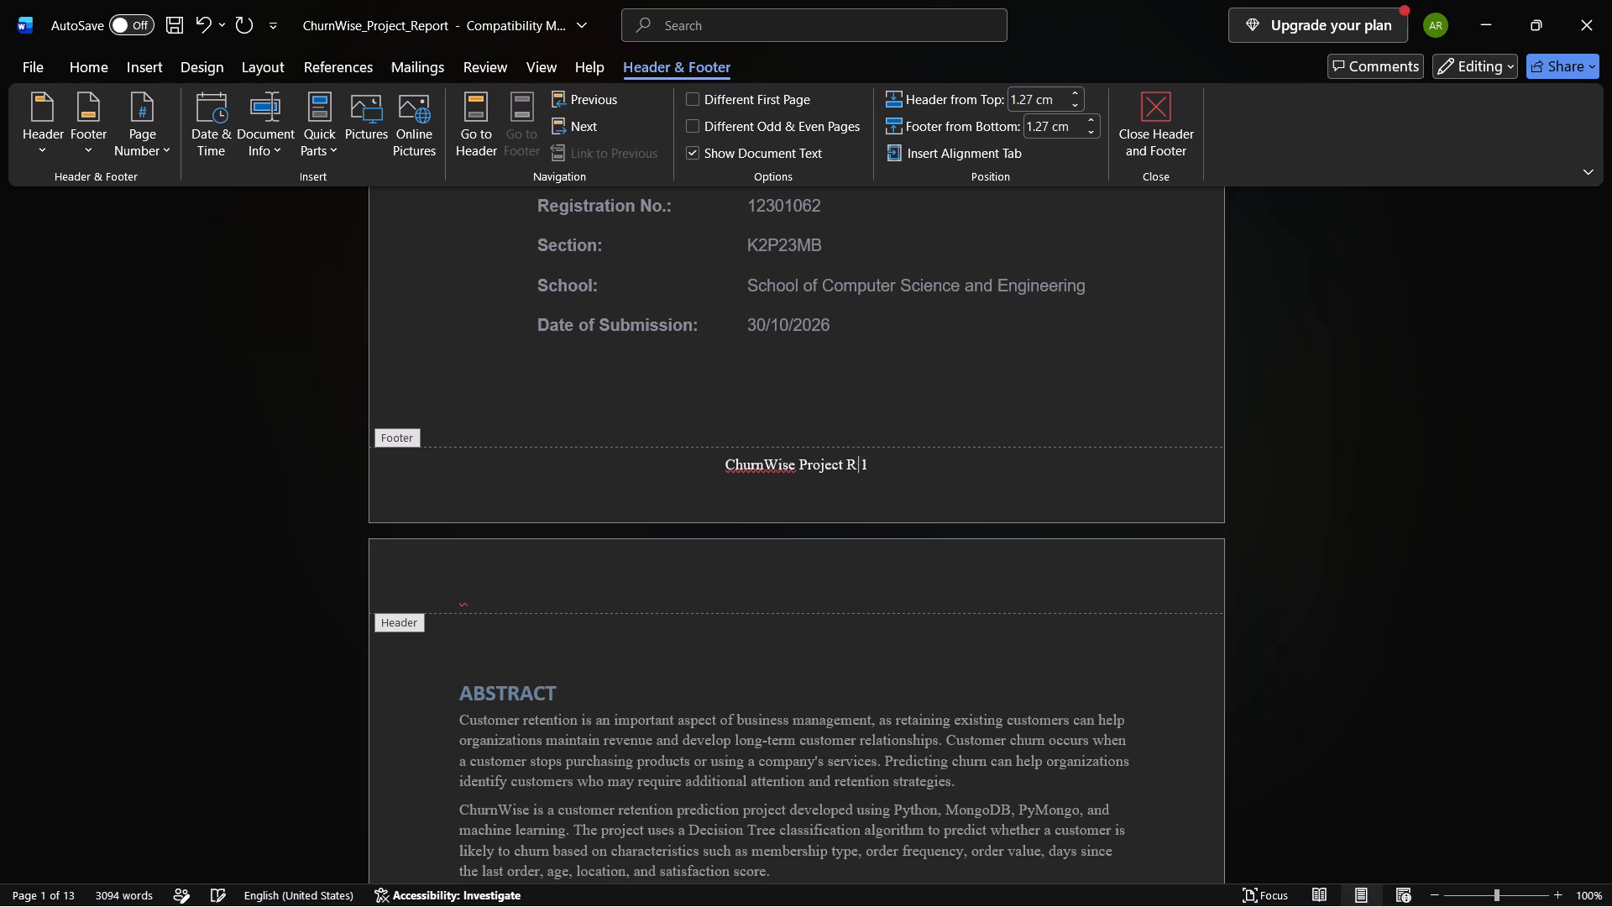
{"action": "key", "text": "BackSpace"}
{"action": "key", "text": "BackSpace"}
{"action": "key", "text": "BackSpace"}
{"action": "key", "text": "BackSpace"}
{"action": "key", "text": "BackSpace"}
{"action": "key", "text": "BackSpace"}
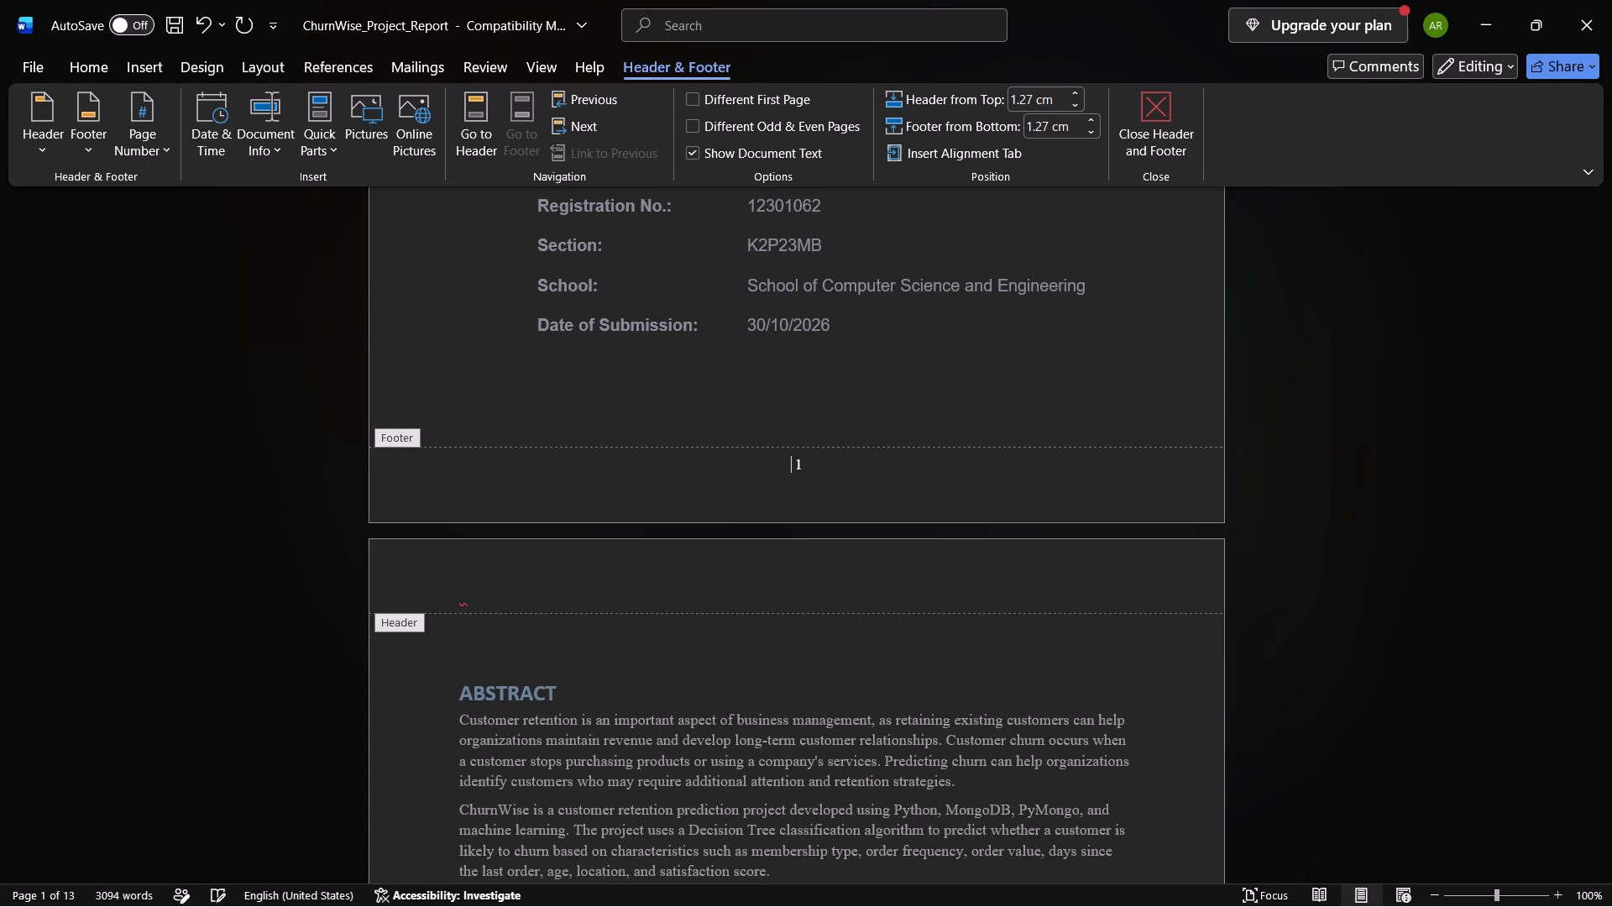
Check the footers on the following pages through to the references on the last page.
{"action": "scroll", "coordinate": [881, 481], "scroll_direction": "down", "scroll_amount": 5}
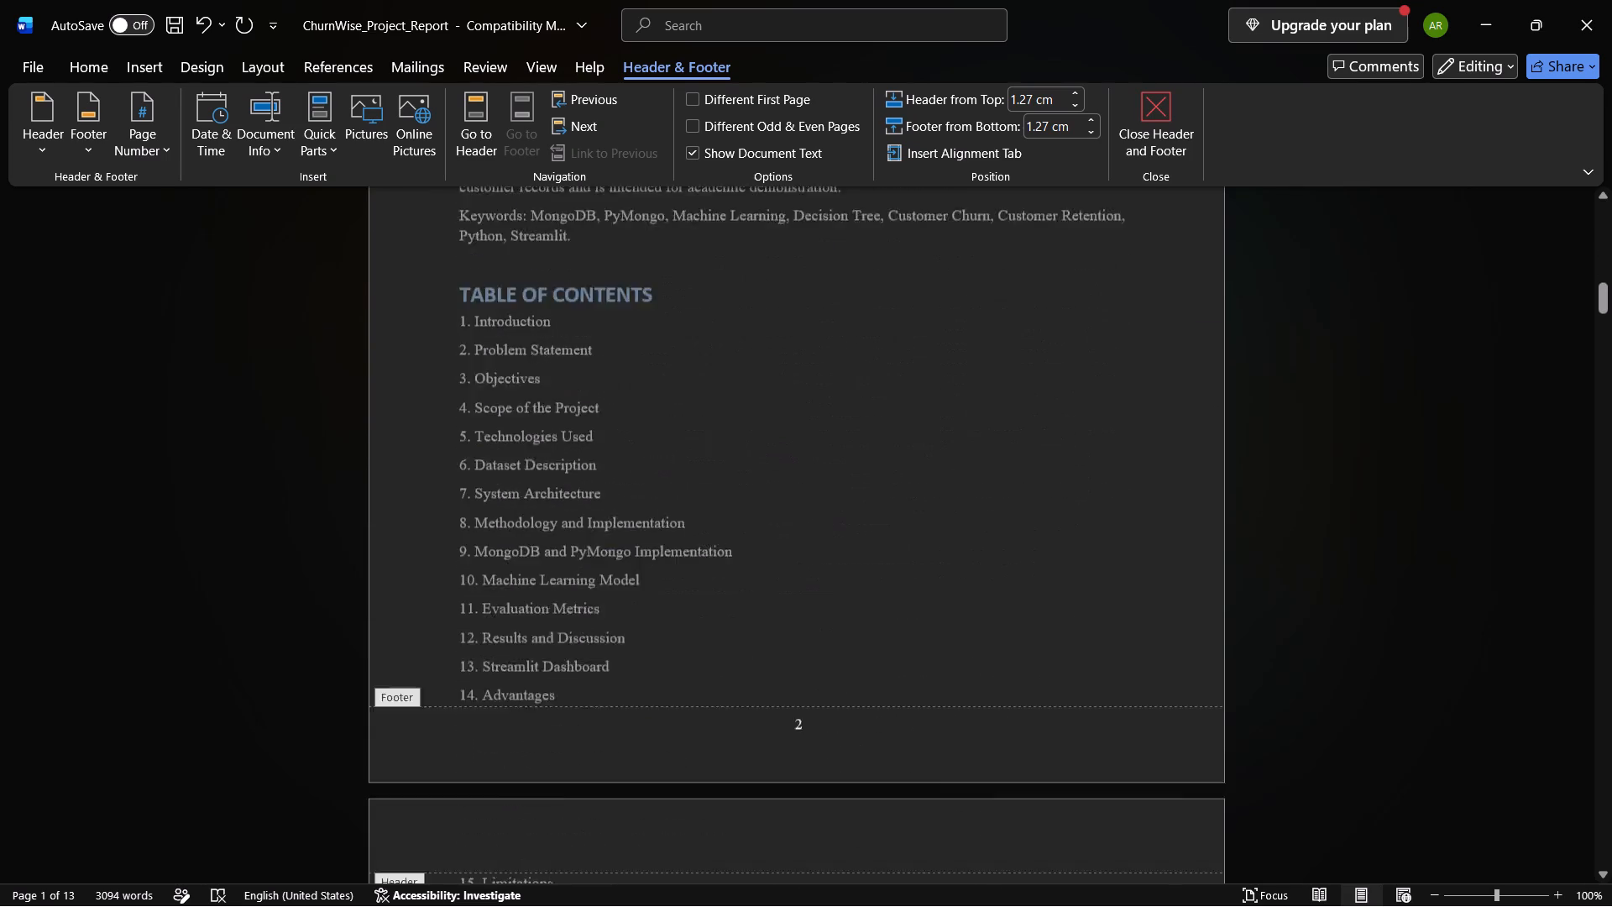
{"action": "scroll", "coordinate": [881, 481], "scroll_direction": "down", "scroll_amount": 4}
{"action": "scroll", "coordinate": [881, 481], "scroll_direction": "up", "scroll_amount": 2}
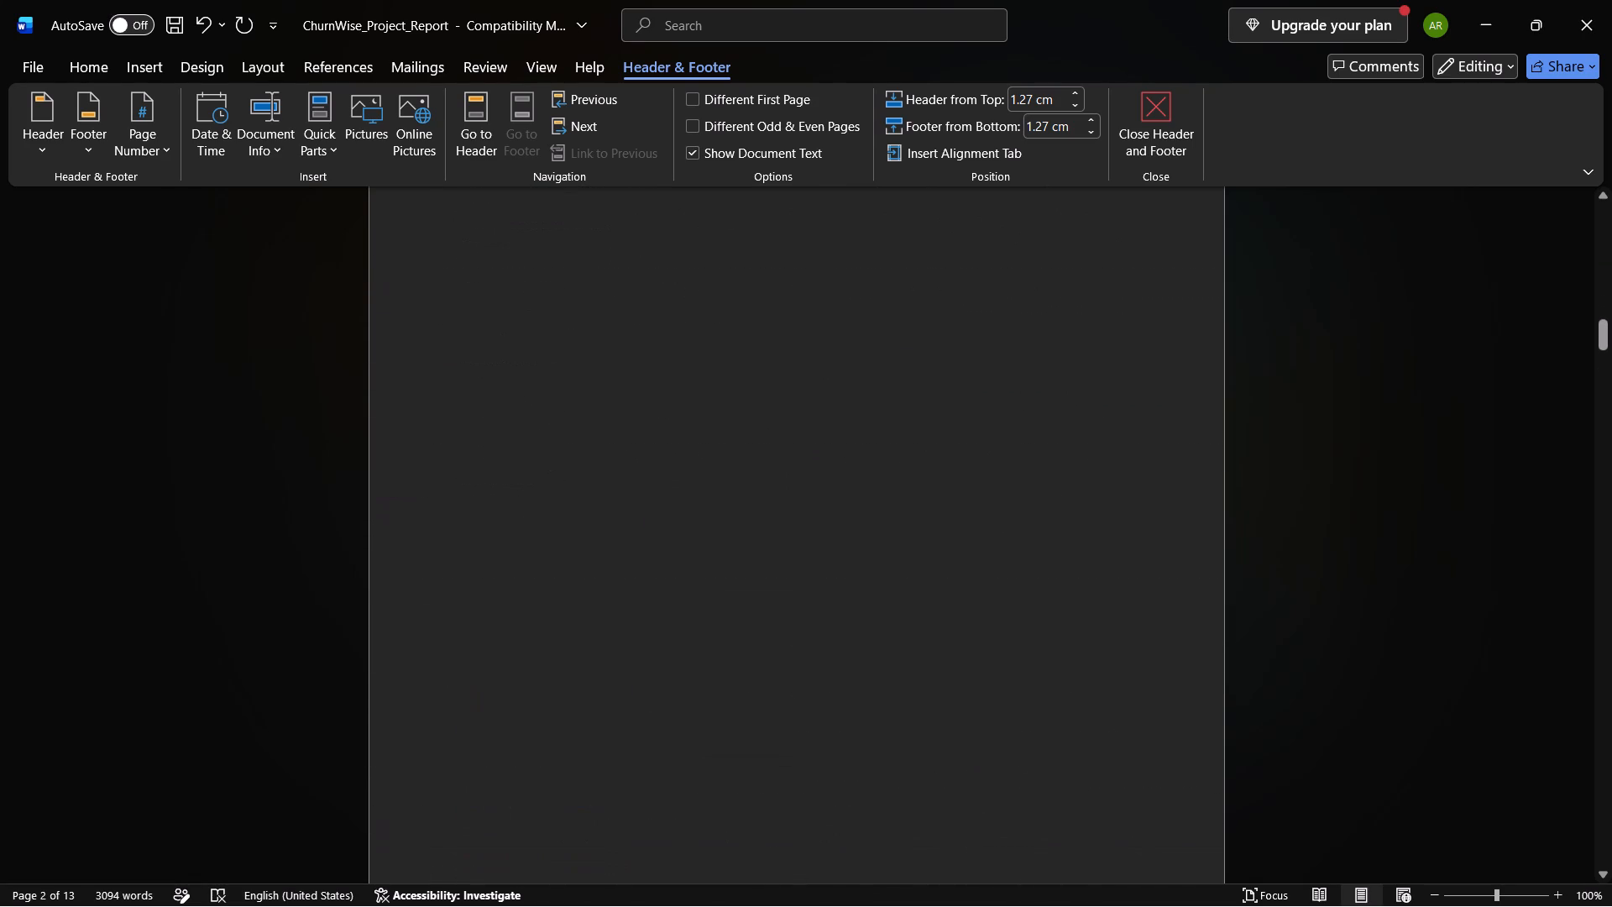
{"action": "scroll", "coordinate": [881, 481], "scroll_direction": "down", "scroll_amount": 1}
{"action": "scroll", "coordinate": [881, 481], "scroll_direction": "up", "scroll_amount": 1}
{"action": "scroll", "coordinate": [881, 481], "scroll_direction": "down", "scroll_amount": 7}
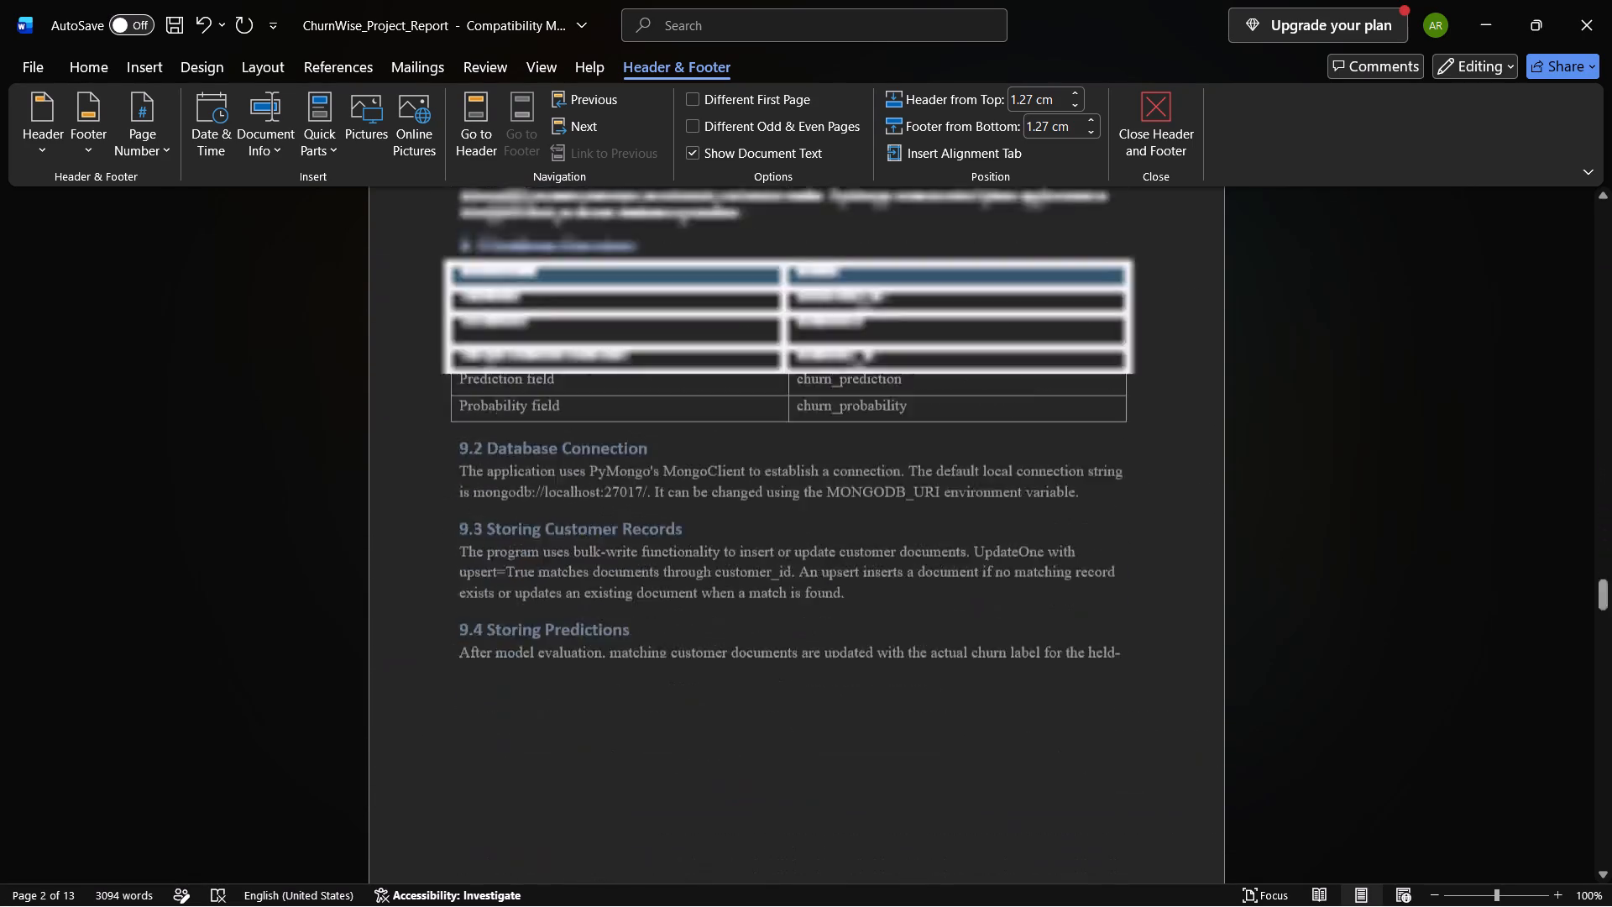
{"action": "scroll", "coordinate": [881, 481], "scroll_direction": "down", "scroll_amount": 10}
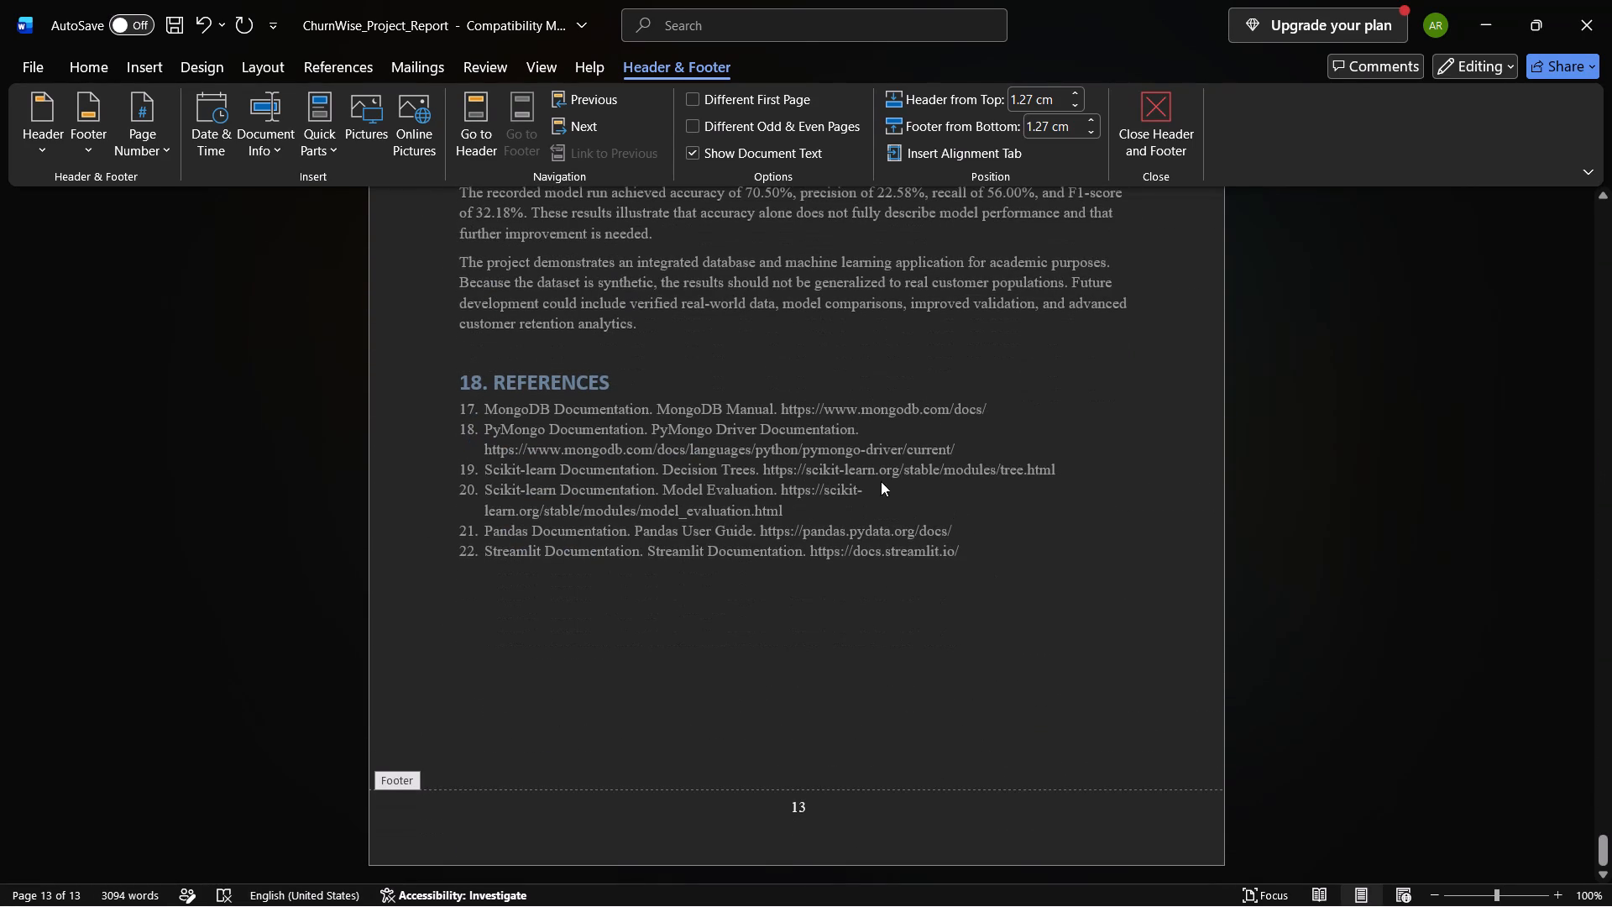
Save ChurnWise_Project_Report and leave footer editing, returning to the end of the references list.
{"action": "key", "text": "ctrl+s"}
{"action": "left_click", "coordinate": [982, 637]}
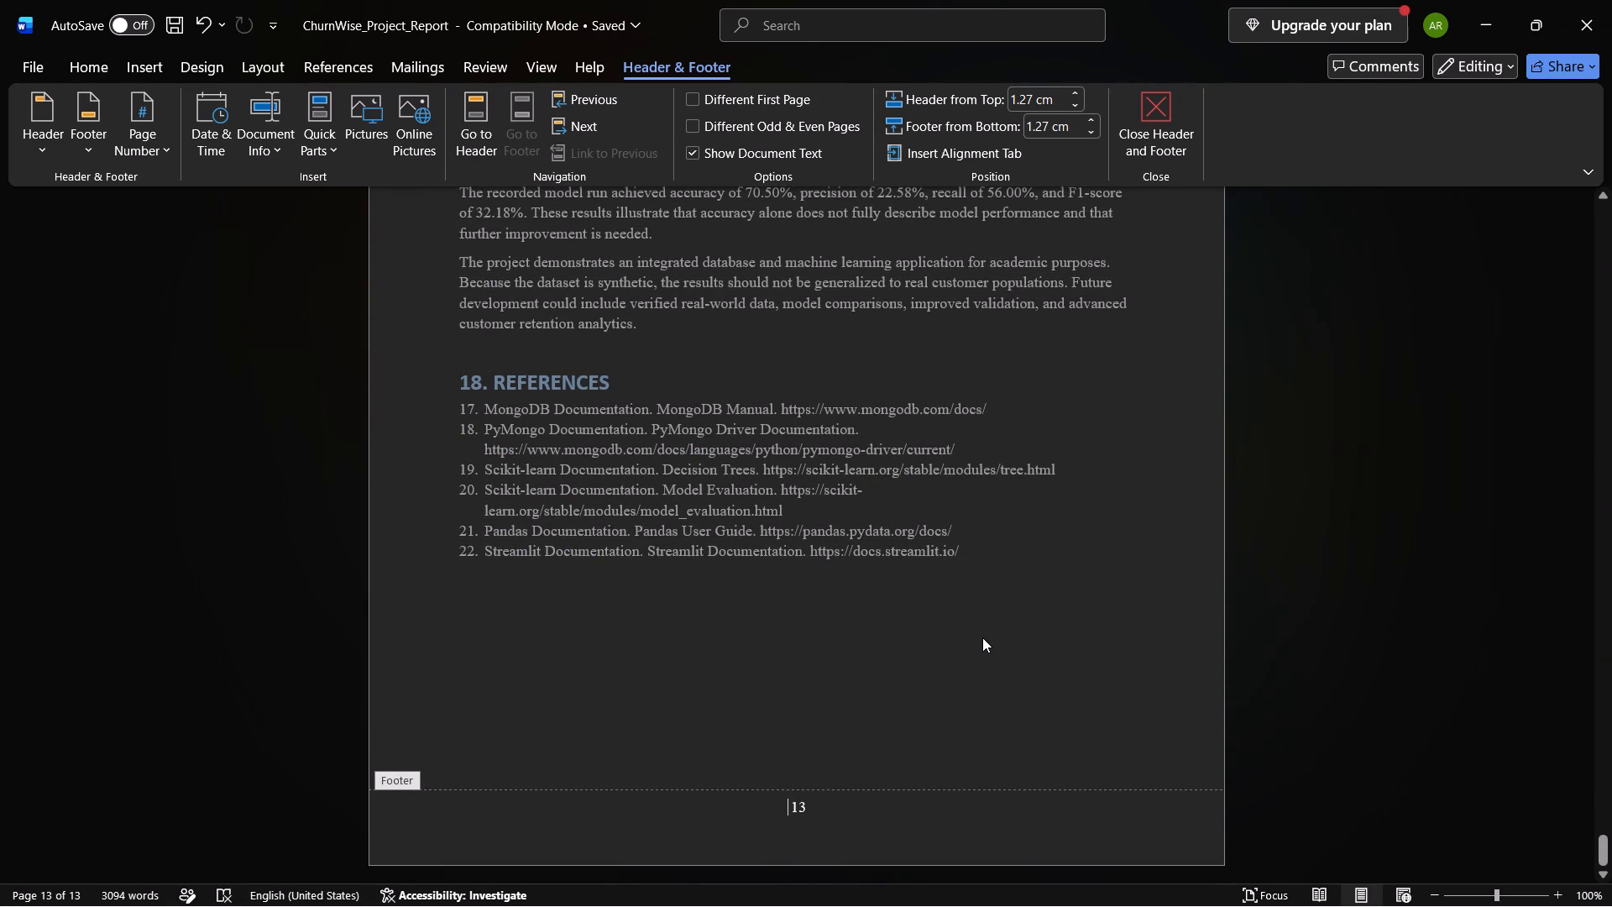
{"action": "left_click", "coordinate": [1089, 471]}
{"action": "triple_click", "coordinate": [966, 474]}
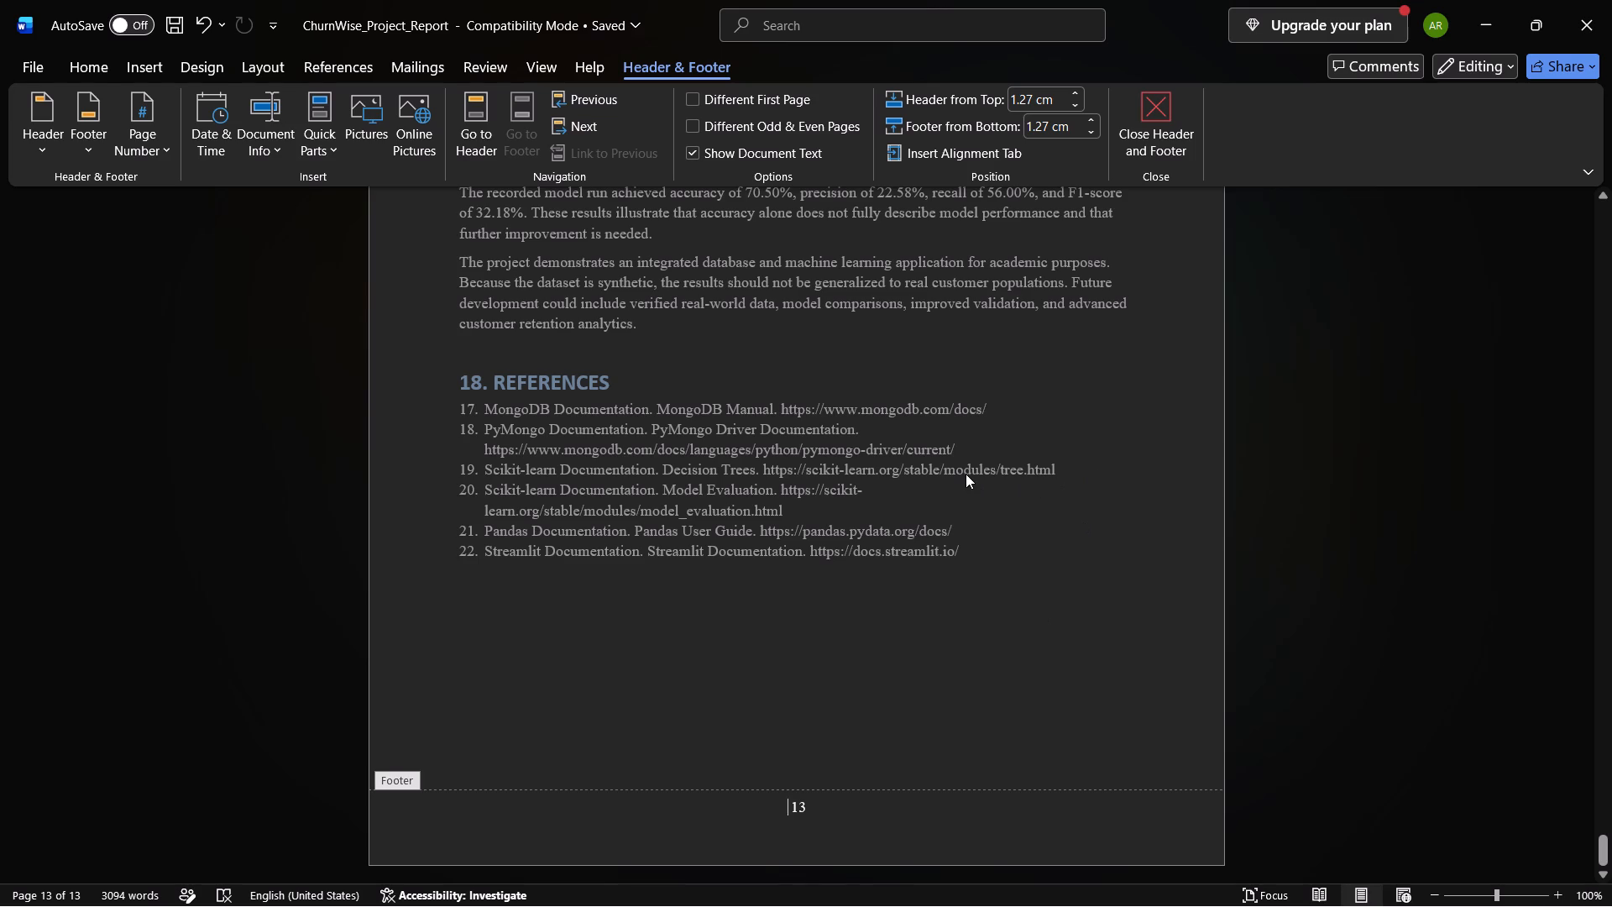
{"action": "left_click", "coordinate": [966, 474]}
{"action": "left_click", "coordinate": [969, 552]}
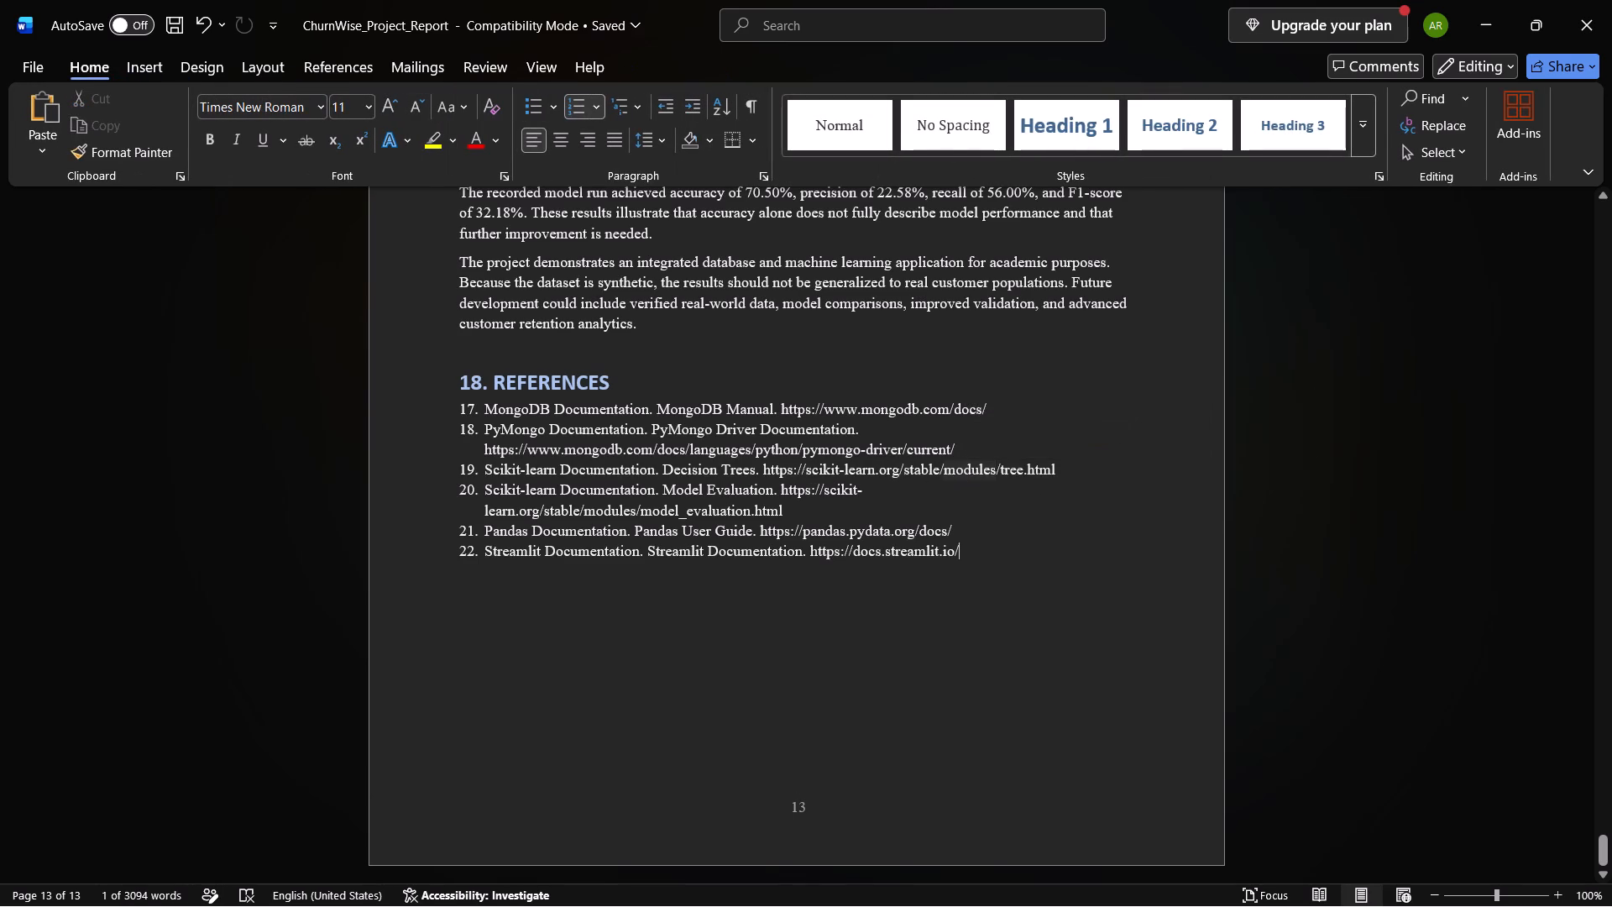
Review the report body from the references back through the machine learning, MongoDB and project scope sections.
{"action": "scroll", "coordinate": [969, 552], "scroll_direction": "up", "scroll_amount": 10}
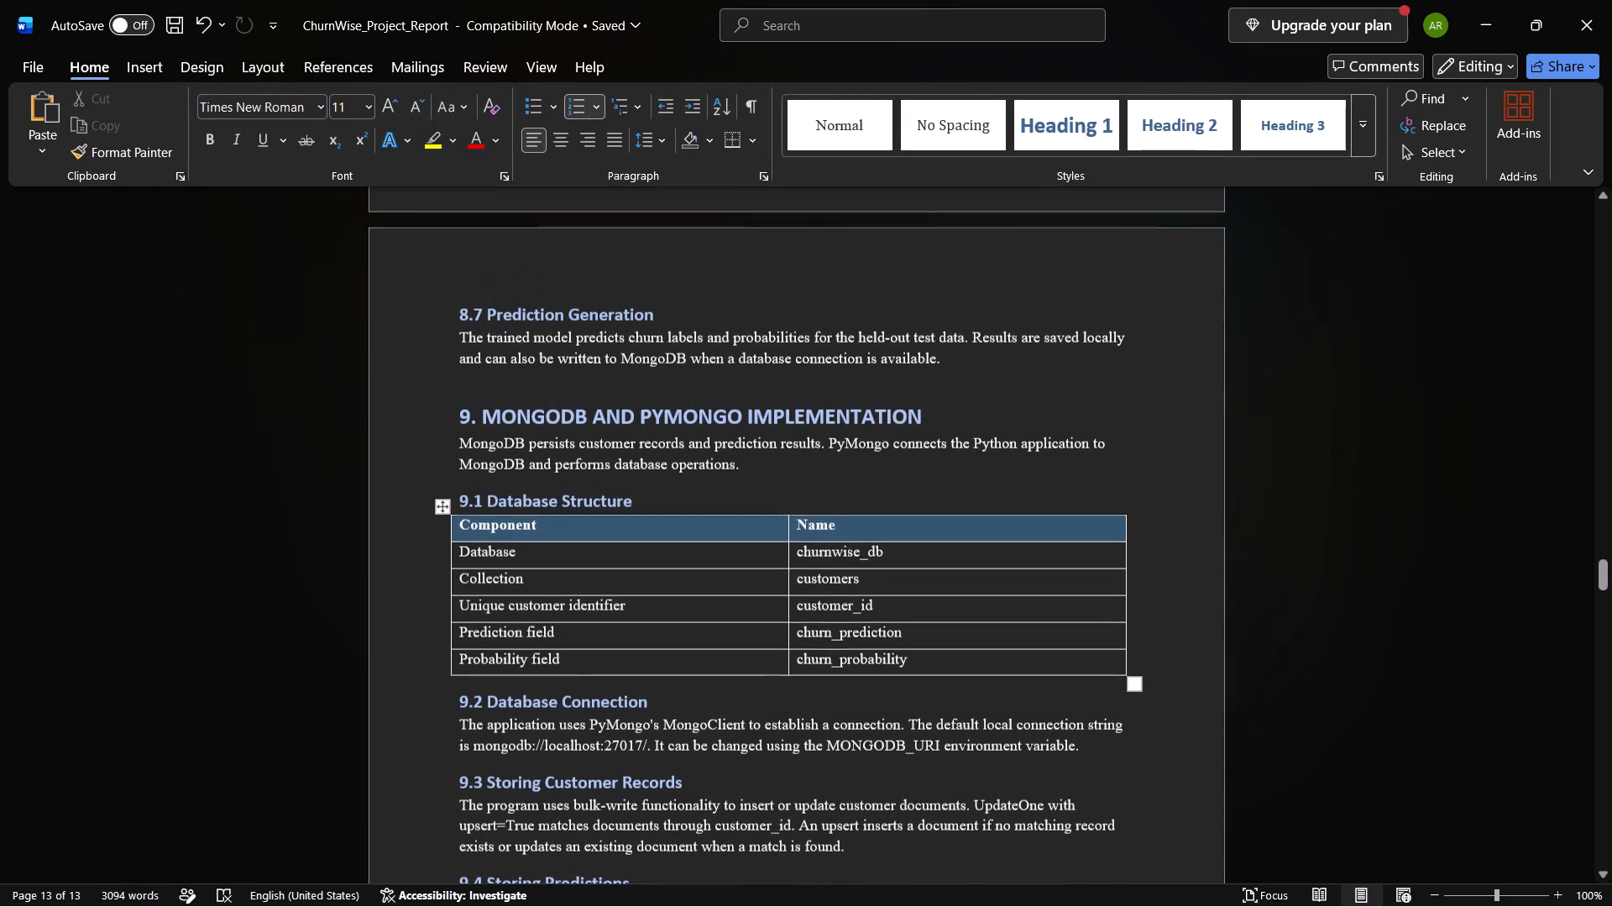
{"action": "scroll", "coordinate": [969, 552], "scroll_direction": "down", "scroll_amount": 5}
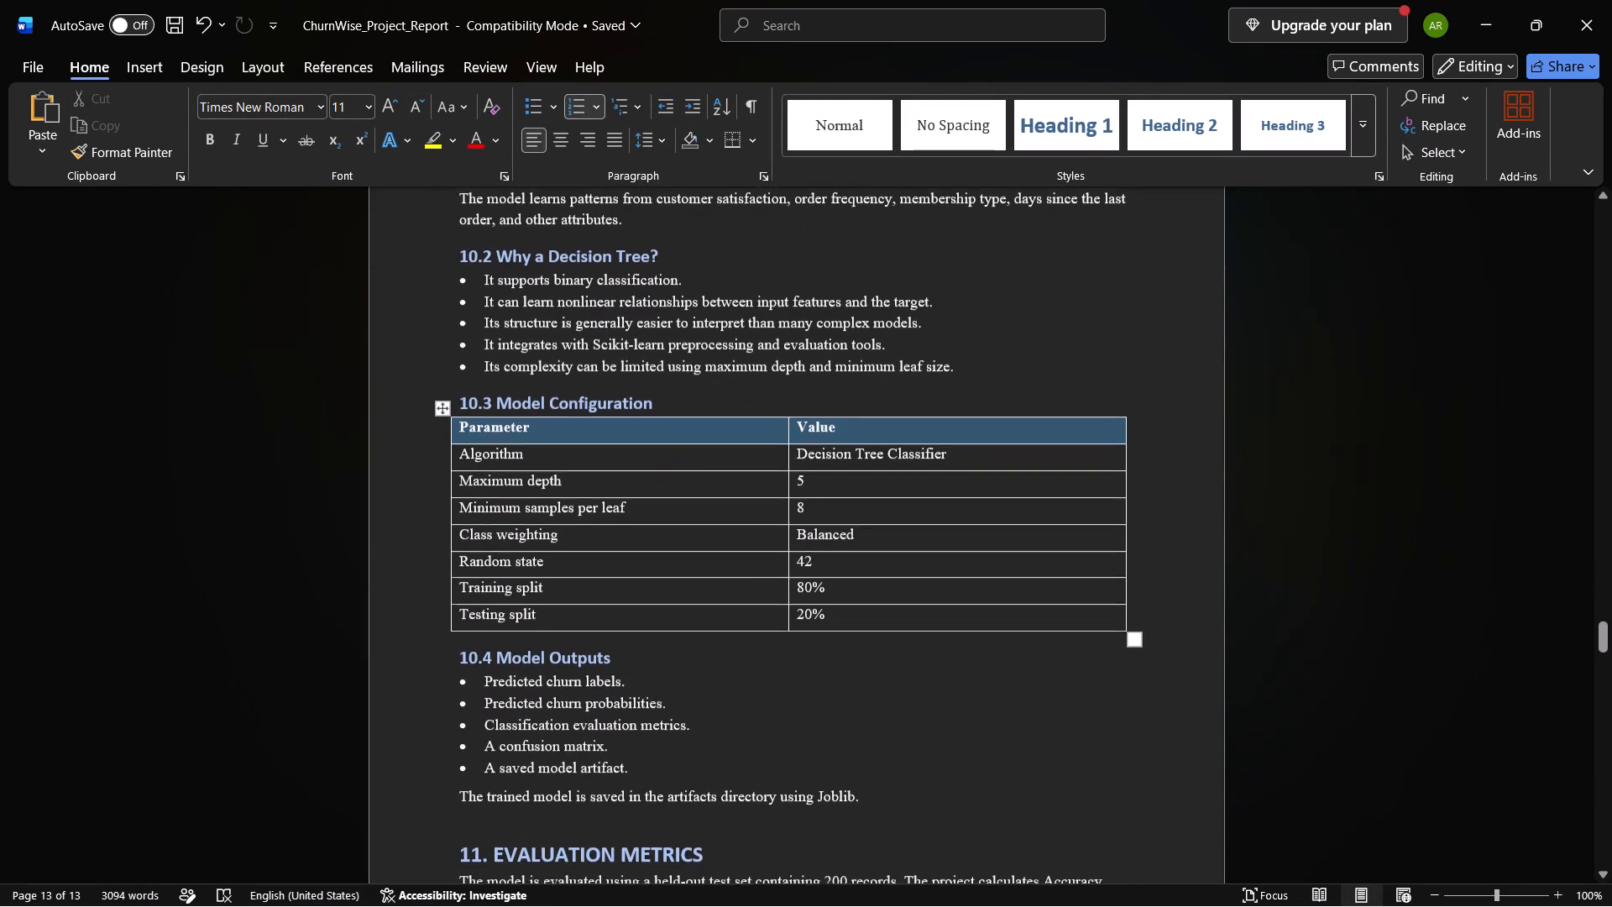
{"action": "scroll", "coordinate": [969, 552], "scroll_direction": "down", "scroll_amount": 1}
{"action": "scroll", "coordinate": [969, 552], "scroll_direction": "up", "scroll_amount": 3}
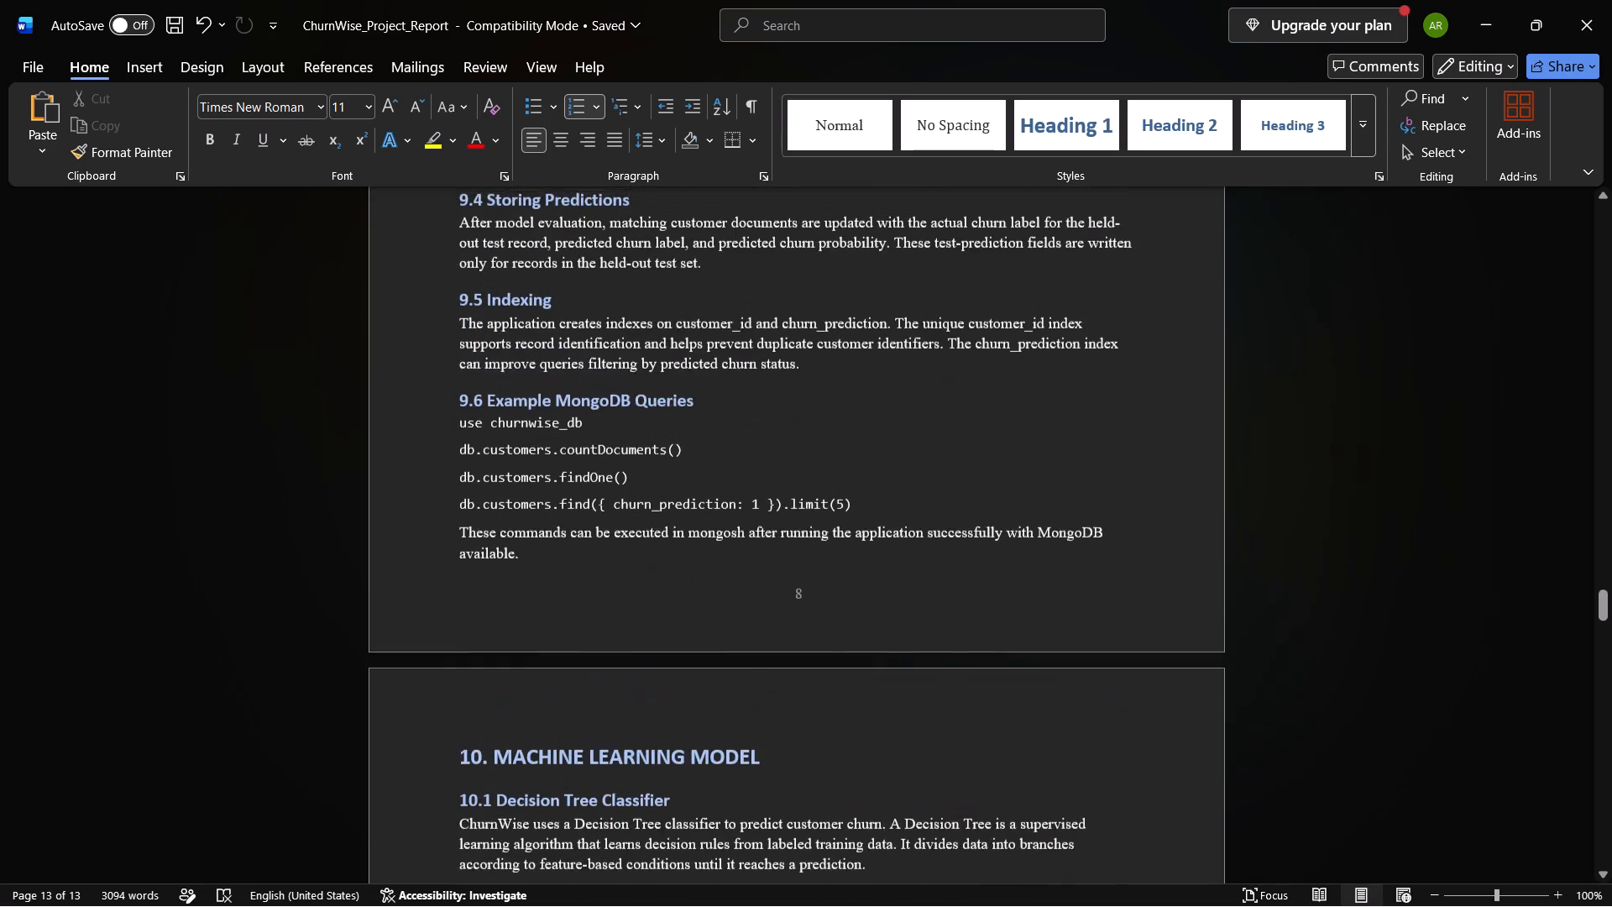
{"action": "scroll", "coordinate": [969, 552], "scroll_direction": "up", "scroll_amount": 8}
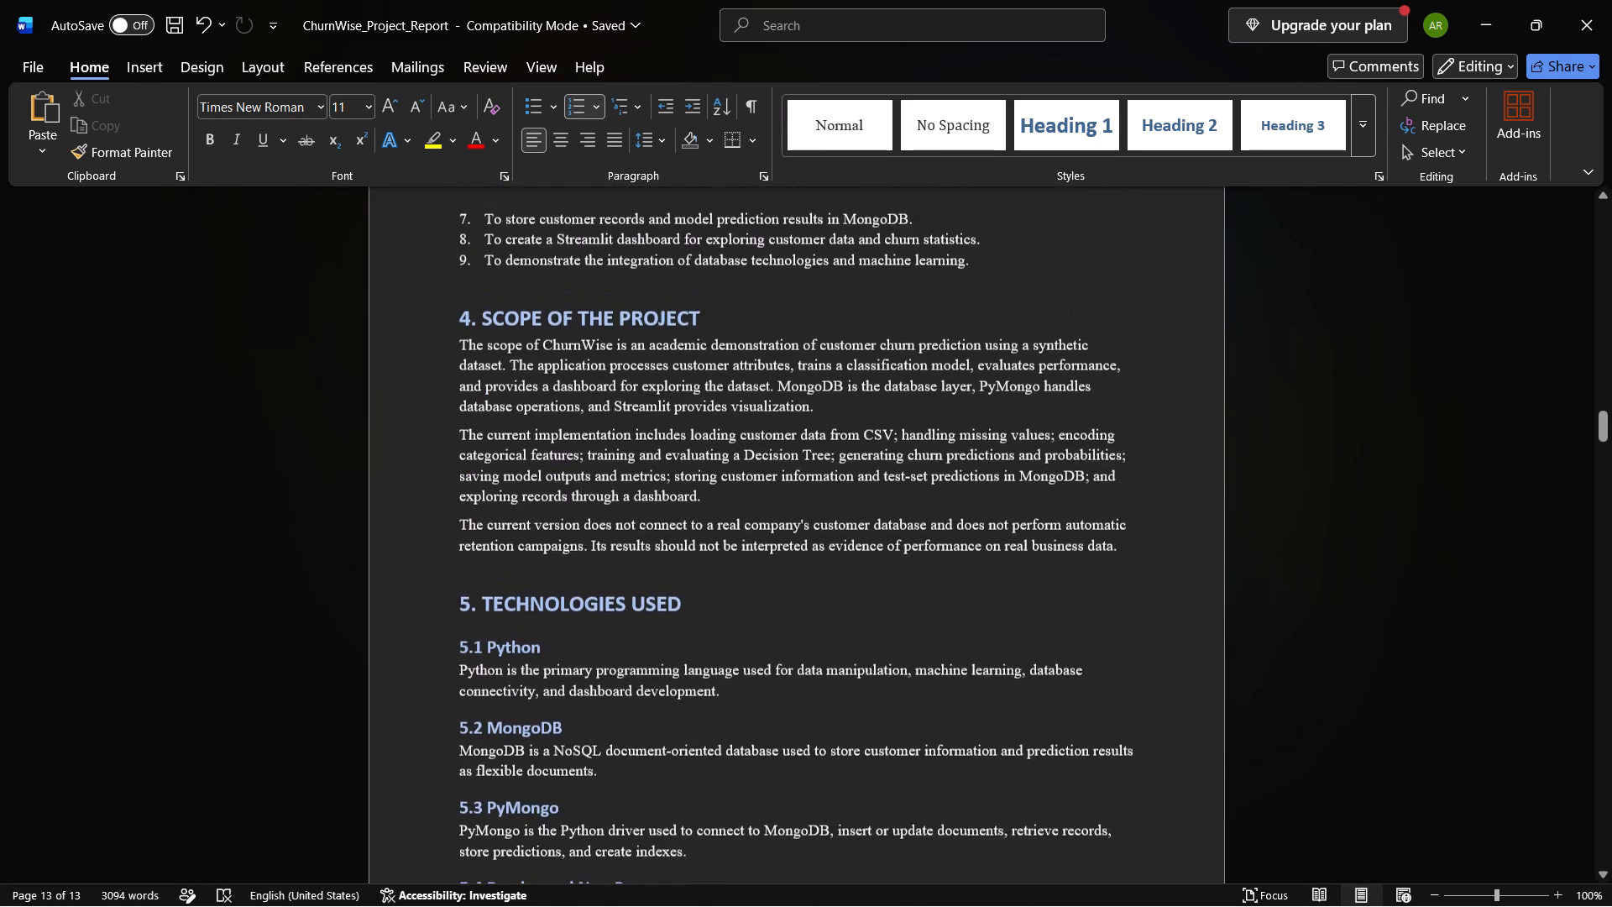
Review the report's opening pages from the project scope back through the introduction and abstract to the cover page.
{"action": "scroll", "coordinate": [969, 552], "scroll_direction": "up", "scroll_amount": 3}
{"action": "scroll", "coordinate": [969, 552], "scroll_direction": "down", "scroll_amount": 3}
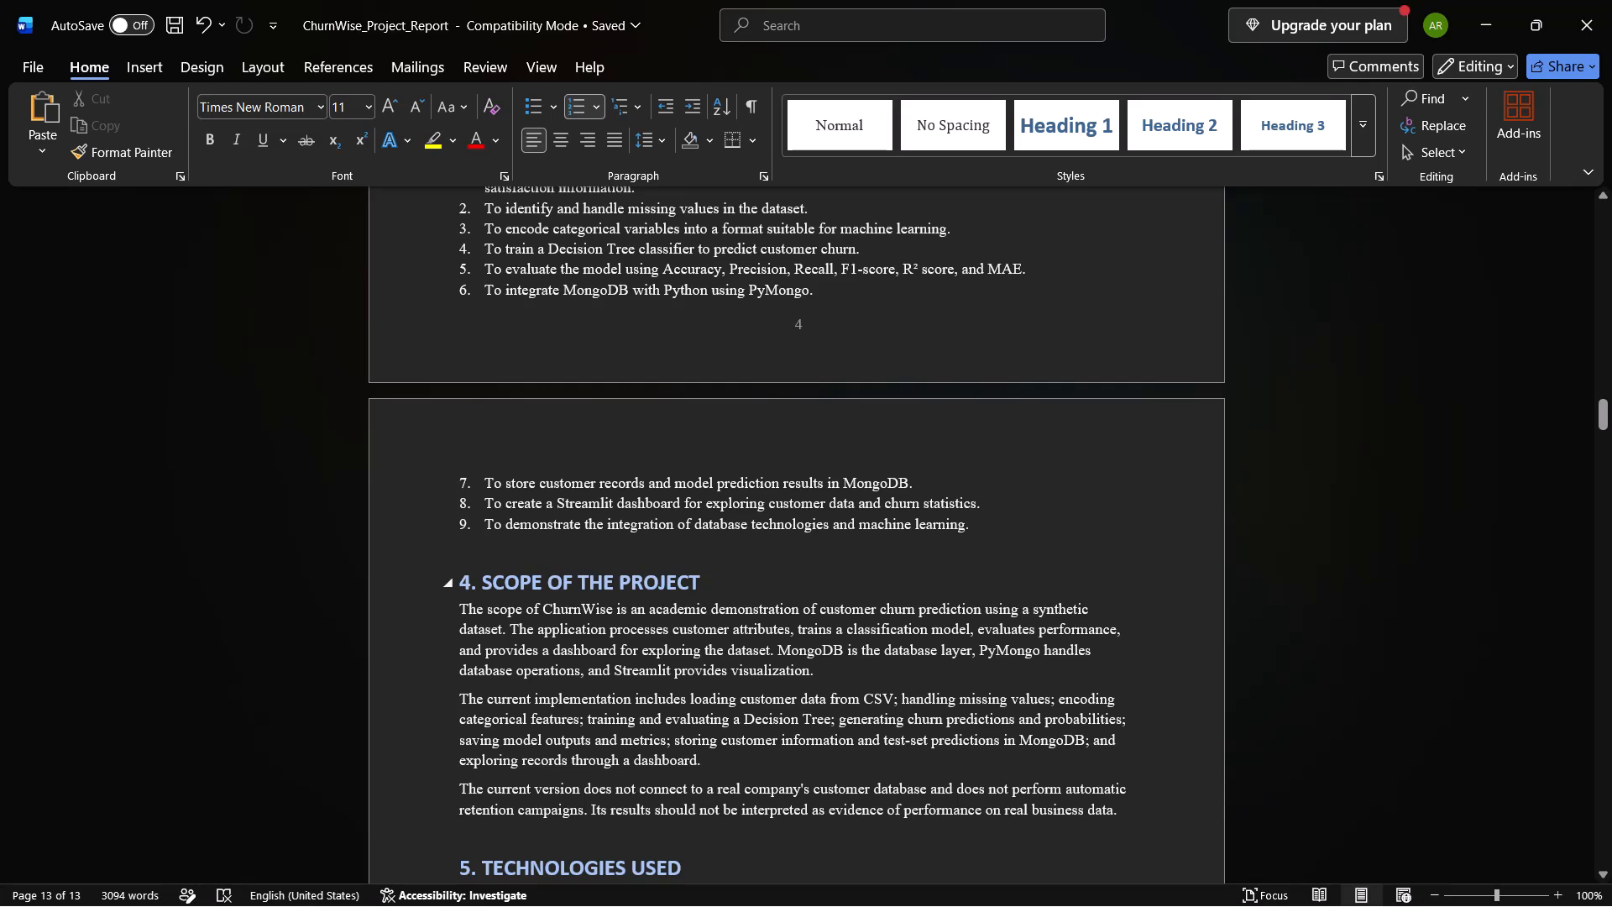
{"action": "scroll", "coordinate": [969, 552], "scroll_direction": "up", "scroll_amount": 6}
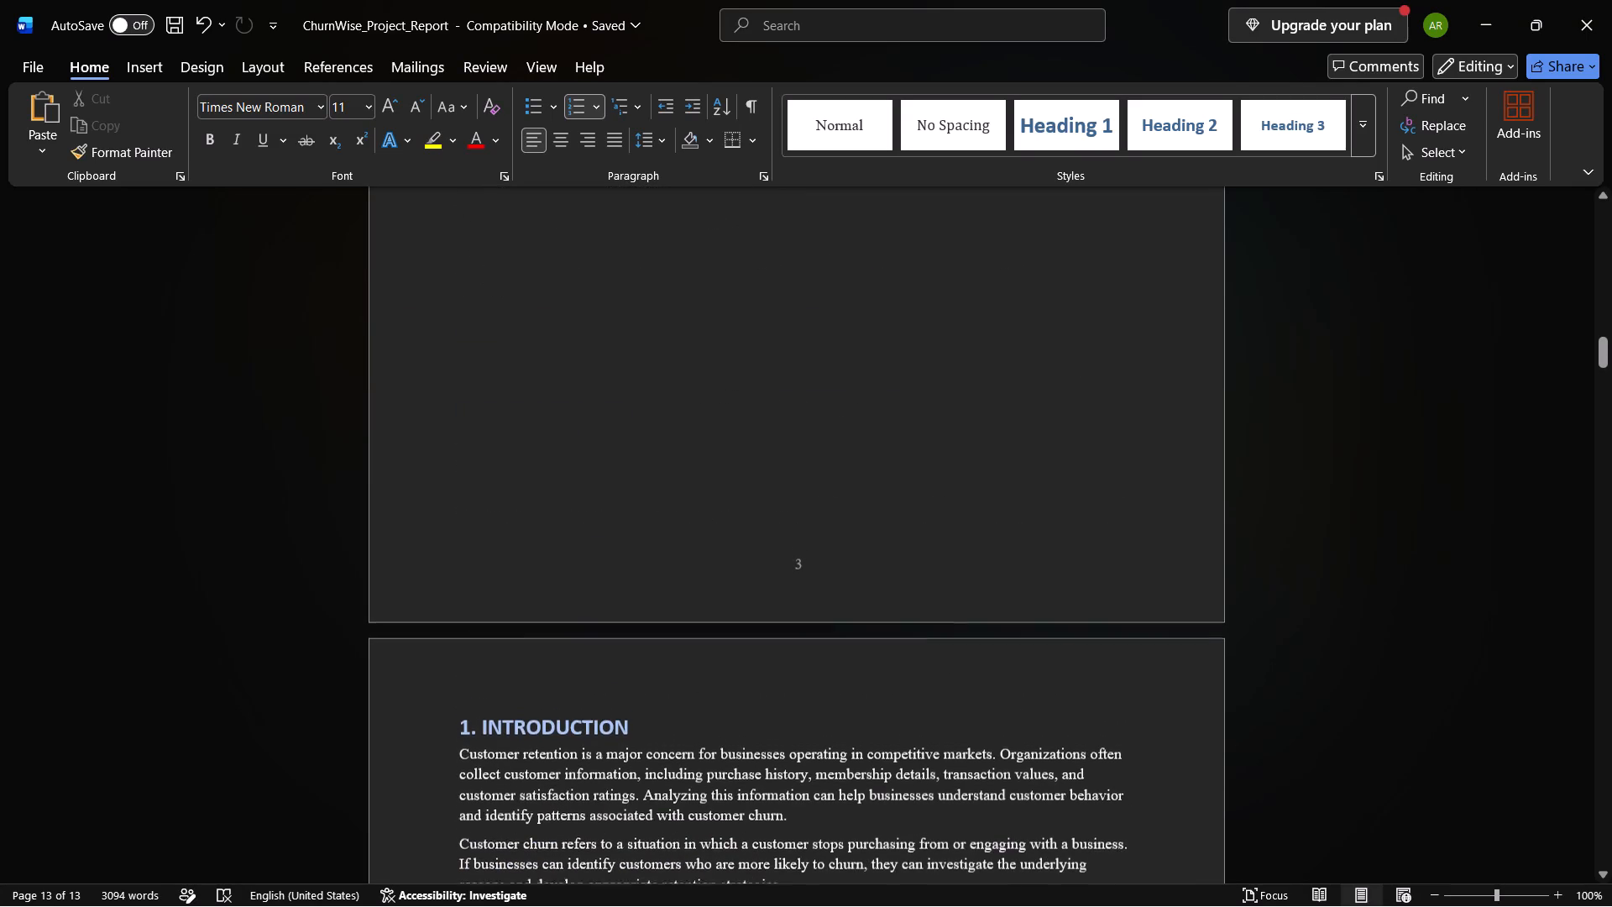
{"action": "scroll", "coordinate": [969, 552], "scroll_direction": "up", "scroll_amount": 9}
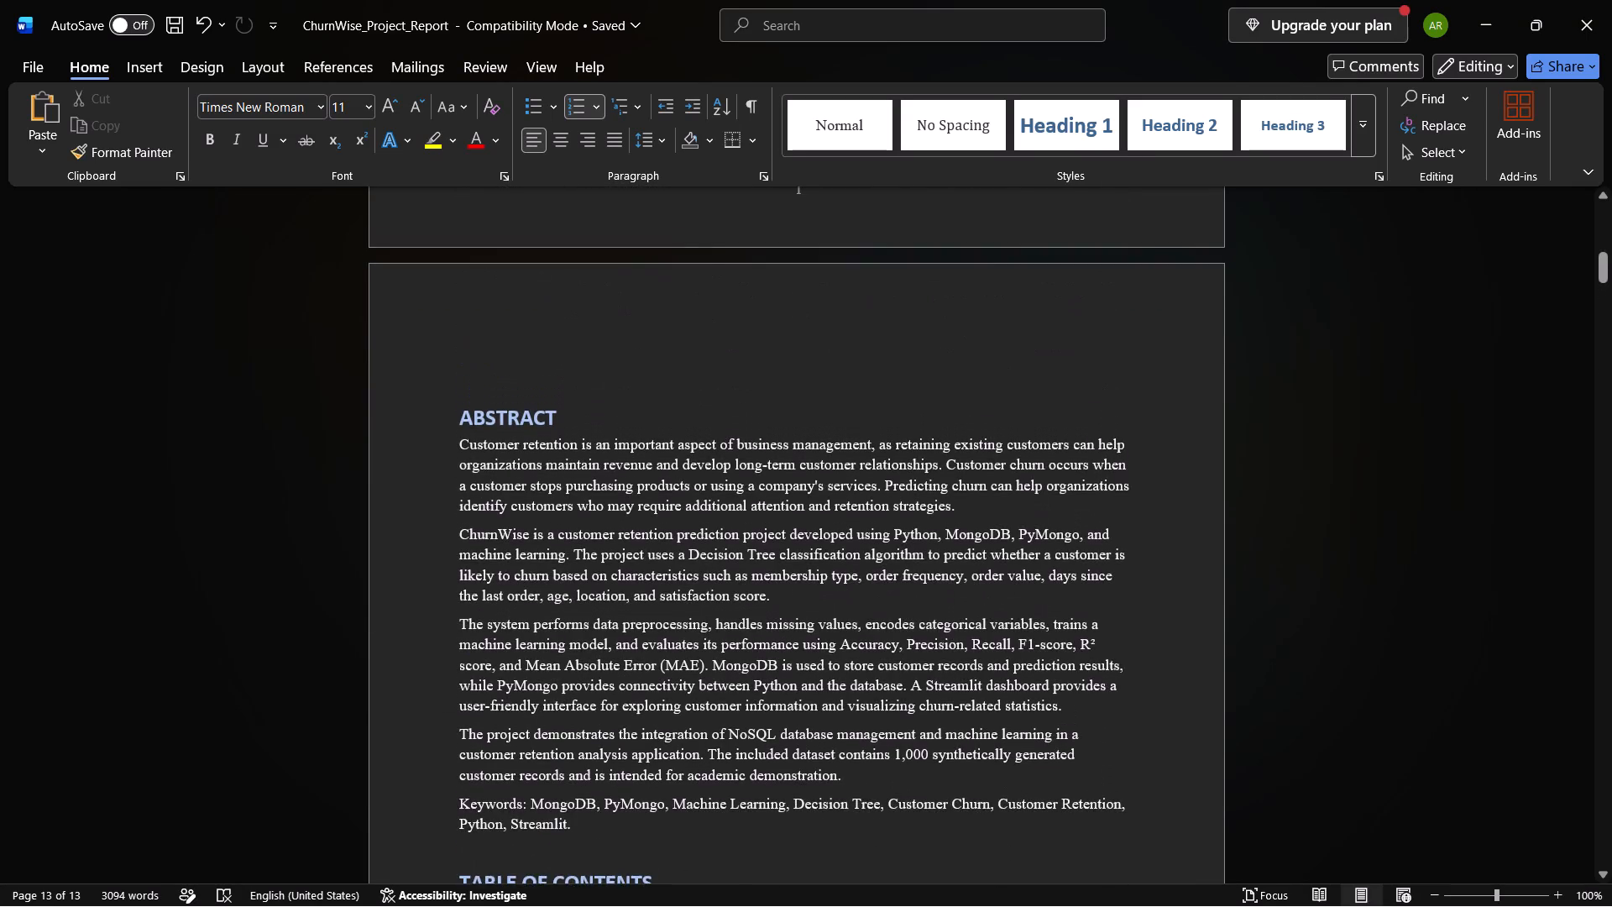
{"action": "scroll", "coordinate": [969, 552], "scroll_direction": "down", "scroll_amount": 5}
{"action": "scroll", "coordinate": [969, 552], "scroll_direction": "up", "scroll_amount": 8}
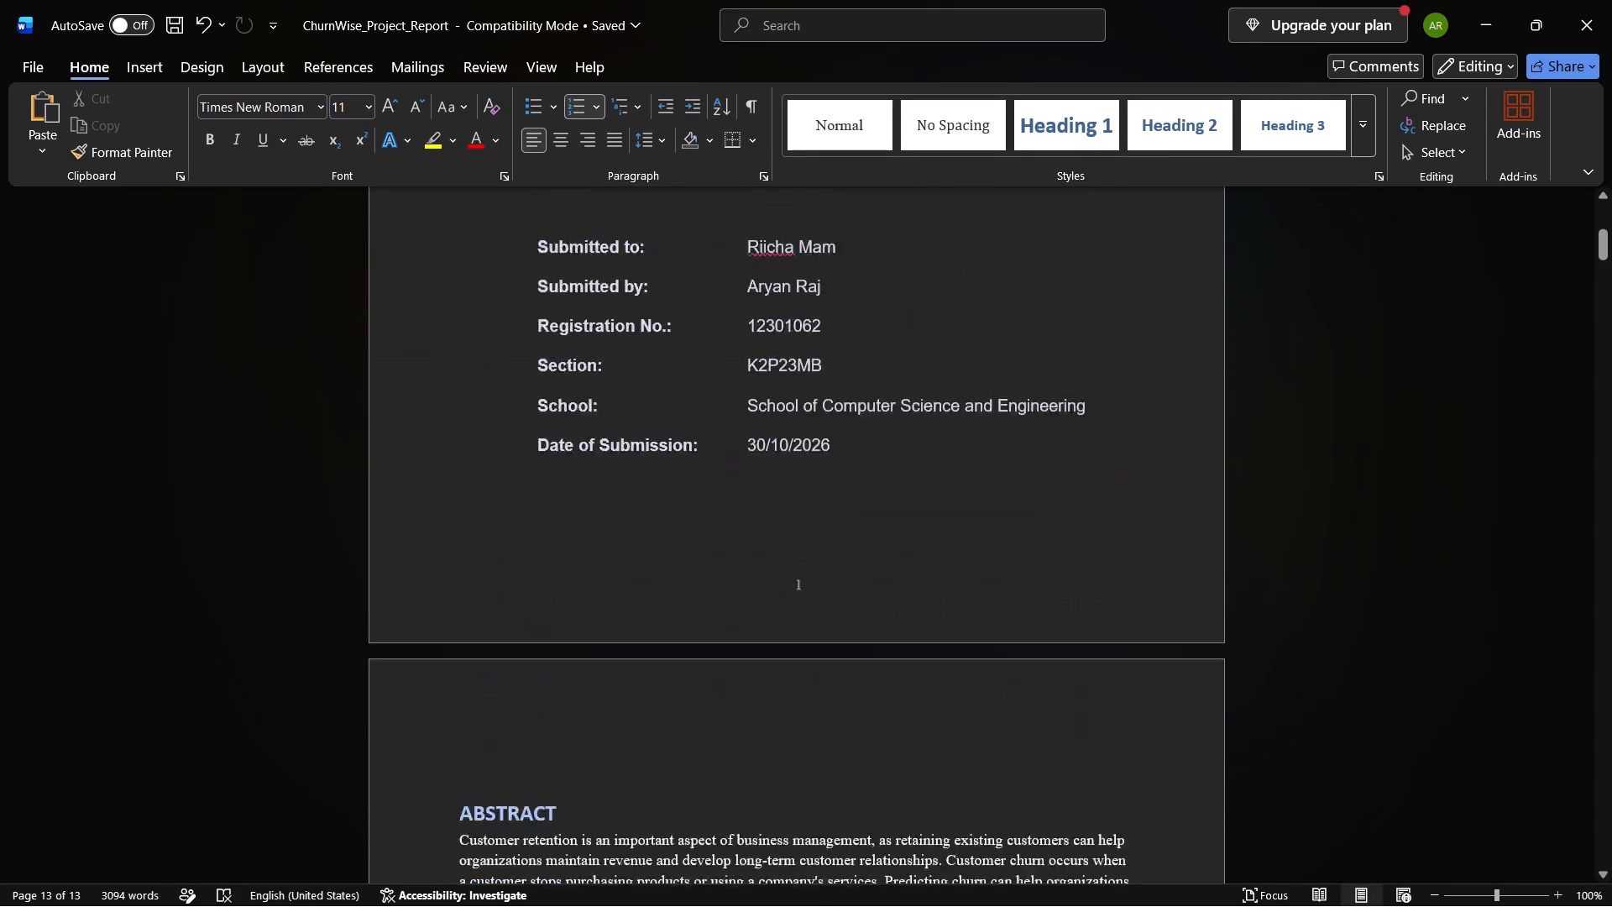
{"action": "scroll", "coordinate": [969, 552], "scroll_direction": "up", "scroll_amount": 3}
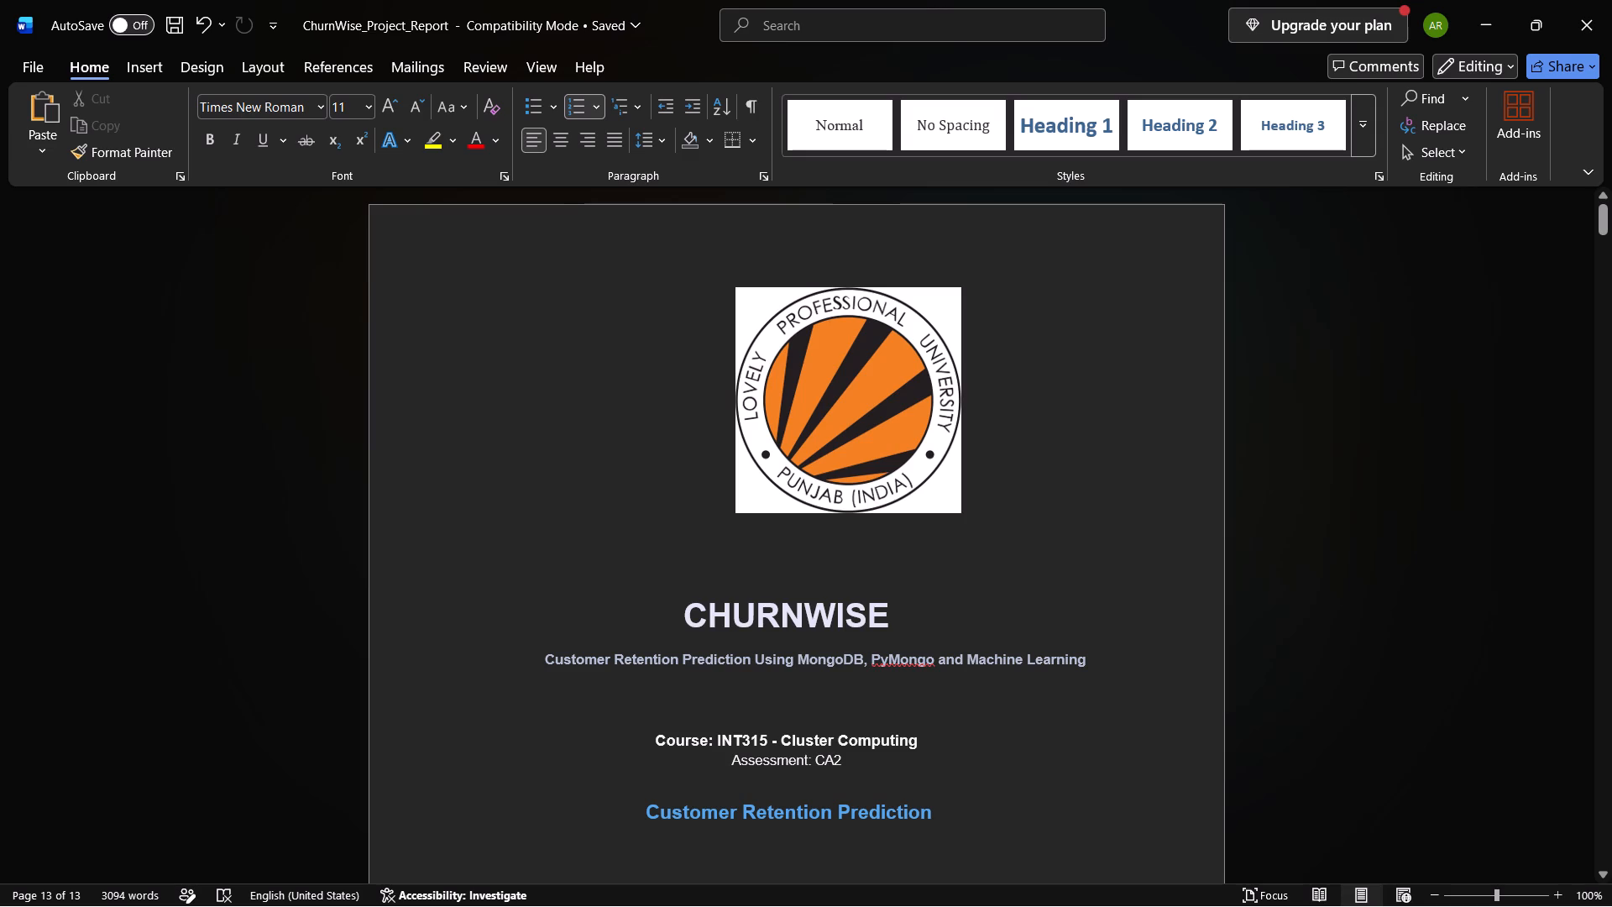
Centre the university logo above the CHURNWISE title on the cover page by replacing the spacing before it.
{"action": "left_click", "coordinate": [725, 389]}
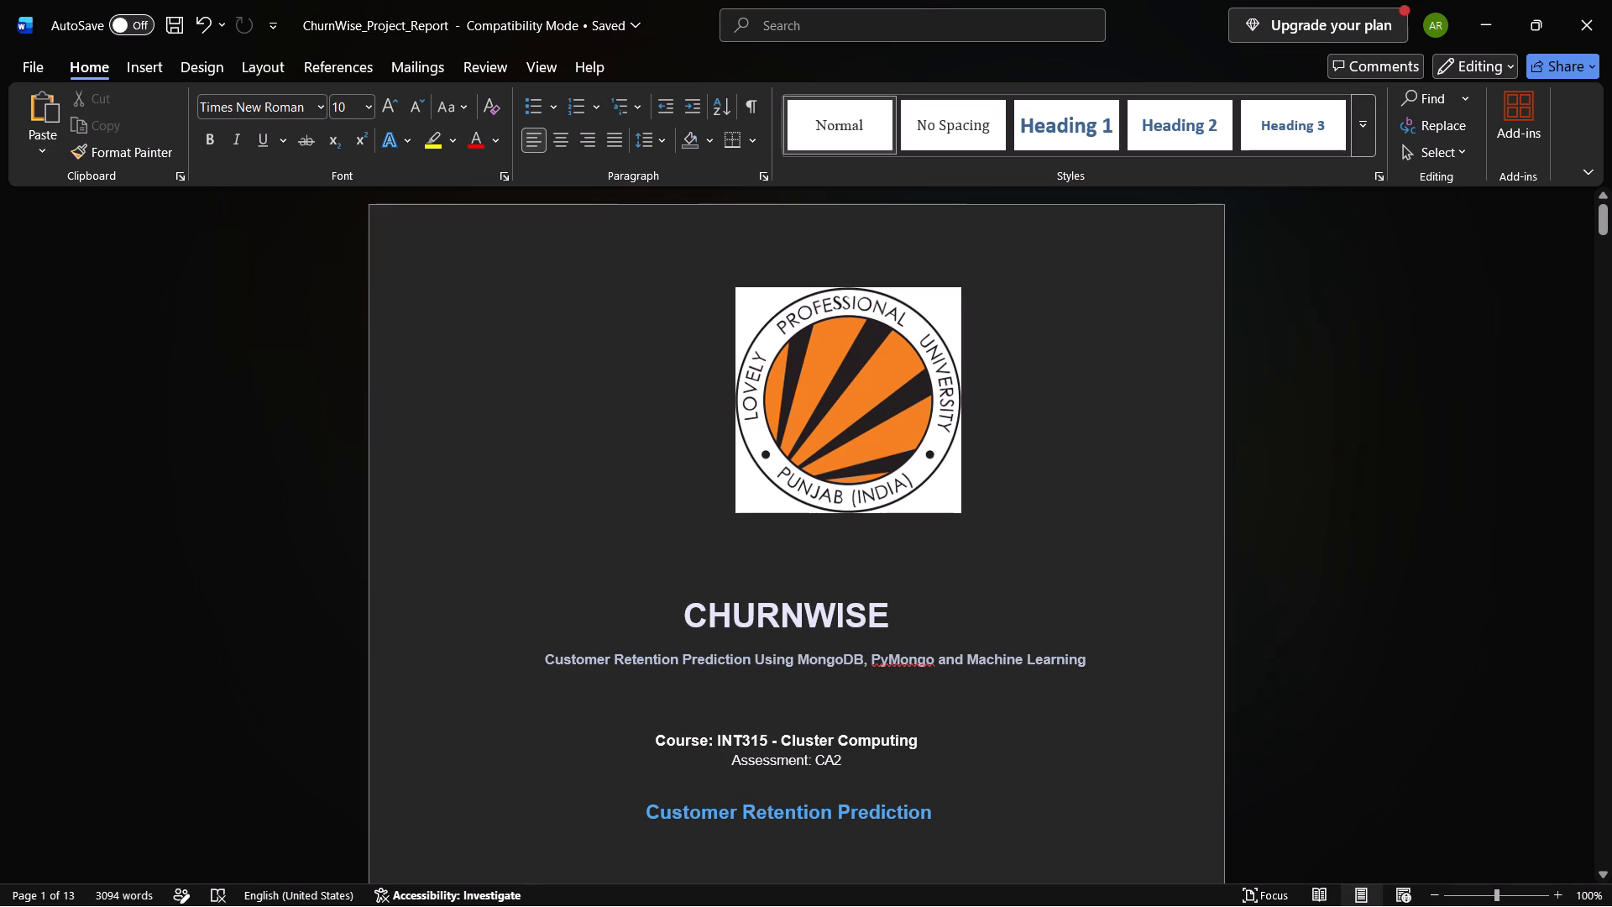
{"action": "left_click", "coordinate": [728, 390]}
{"action": "key", "text": "BackSpace"}
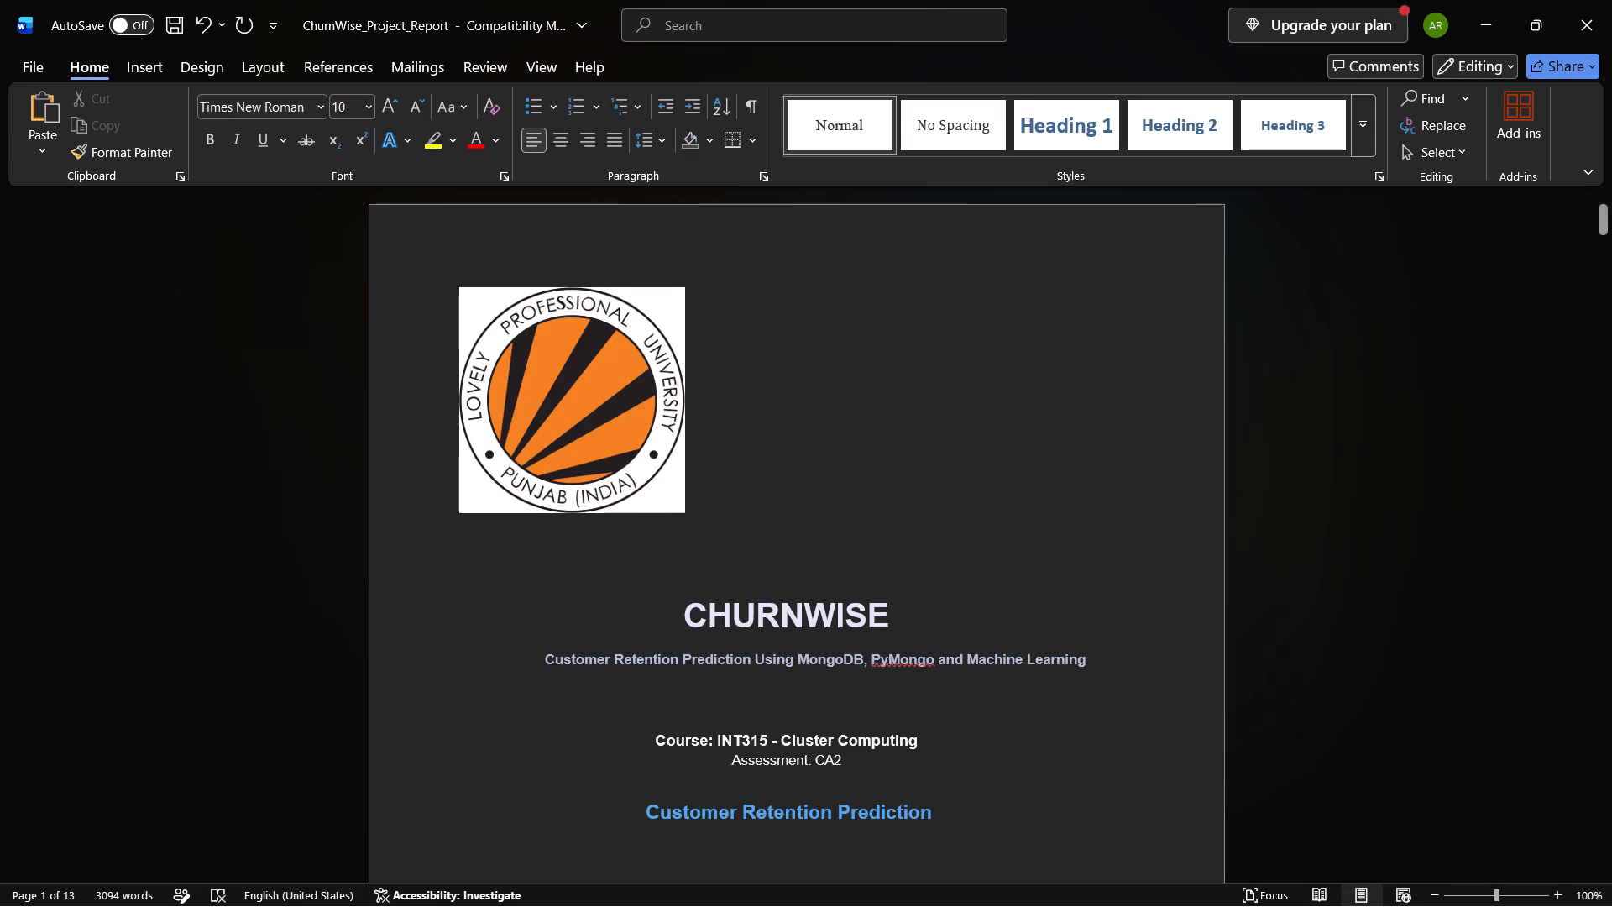
{"action": "key", "text": "space"}
{"action": "key", "text": "space"}
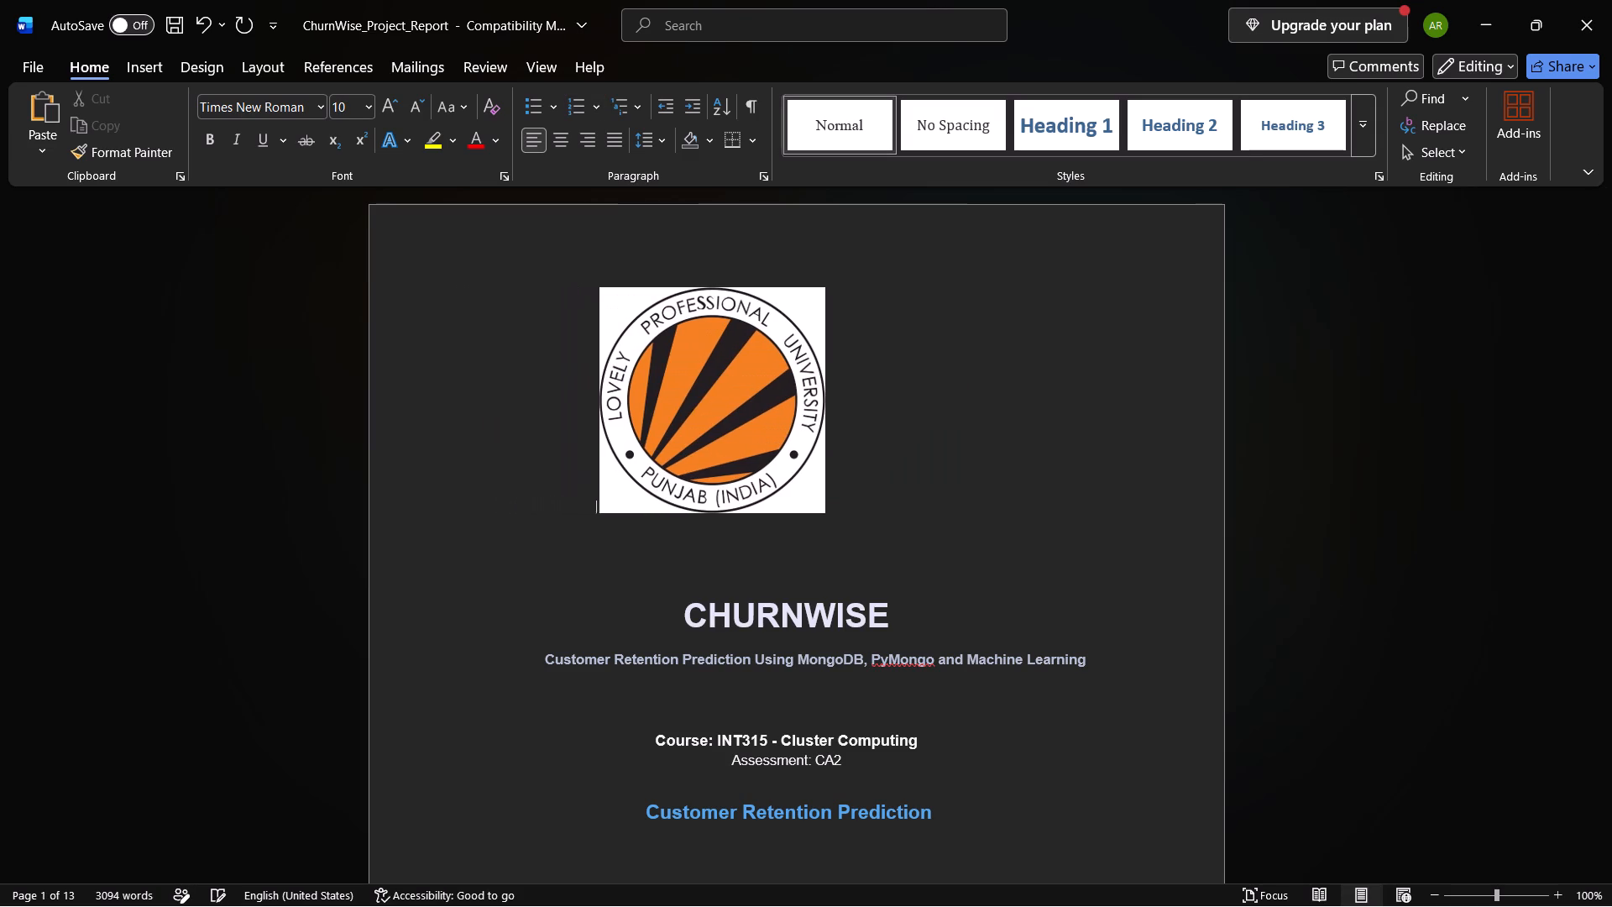
{"action": "key", "text": "space"}
{"action": "key", "text": "space"}
{"action": "key", "text": "space"}
{"action": "key", "text": "space"}
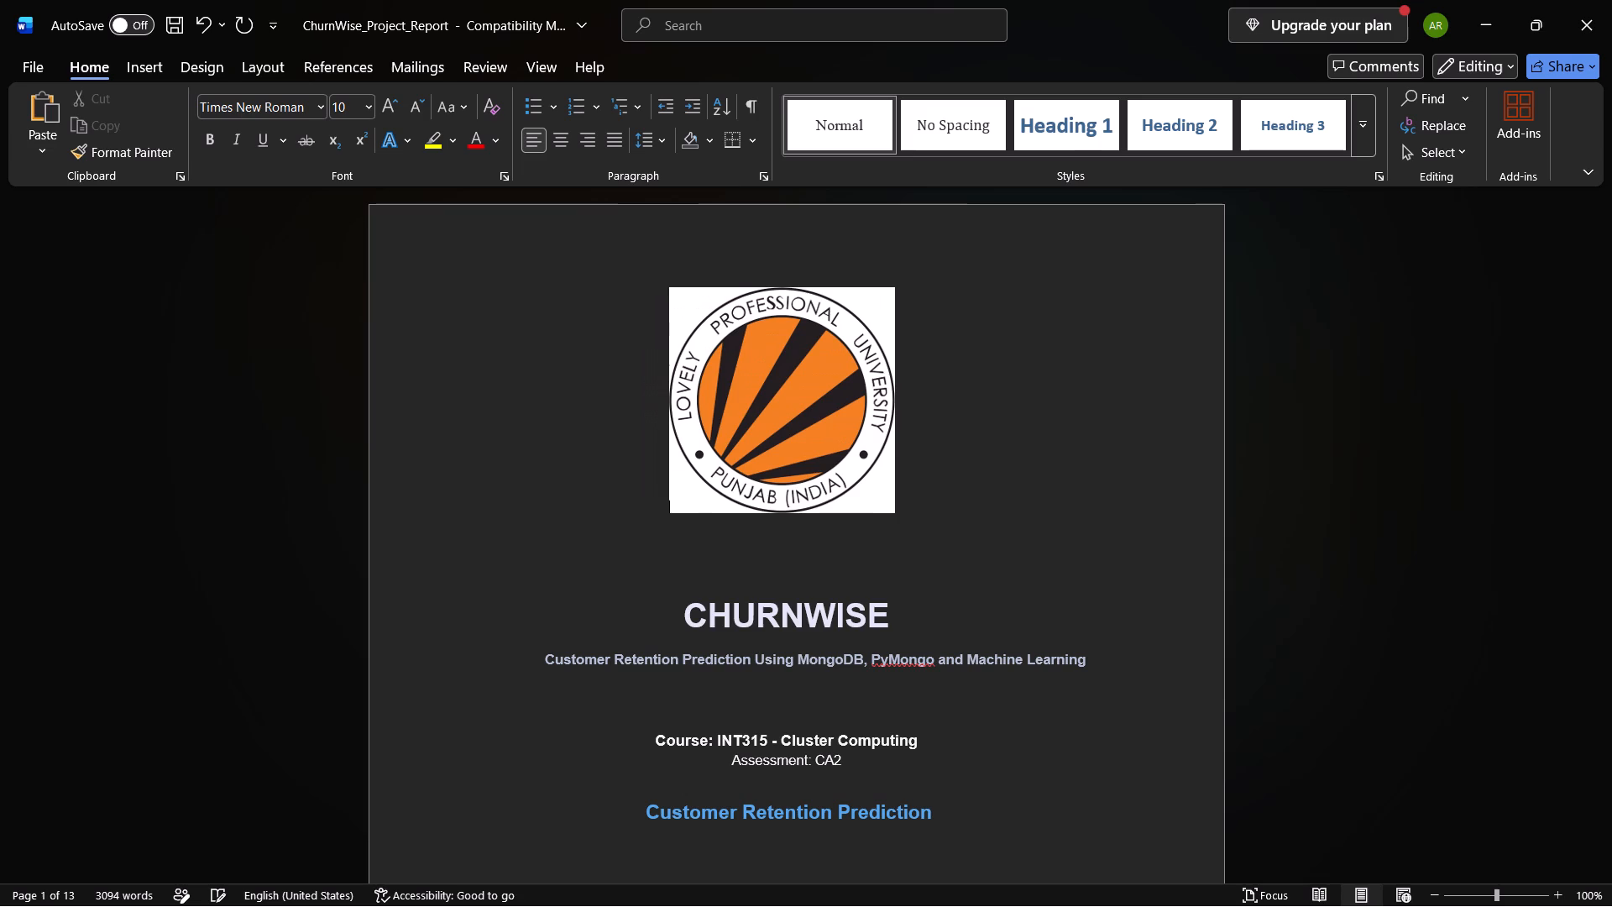
{"action": "key", "text": "space"}
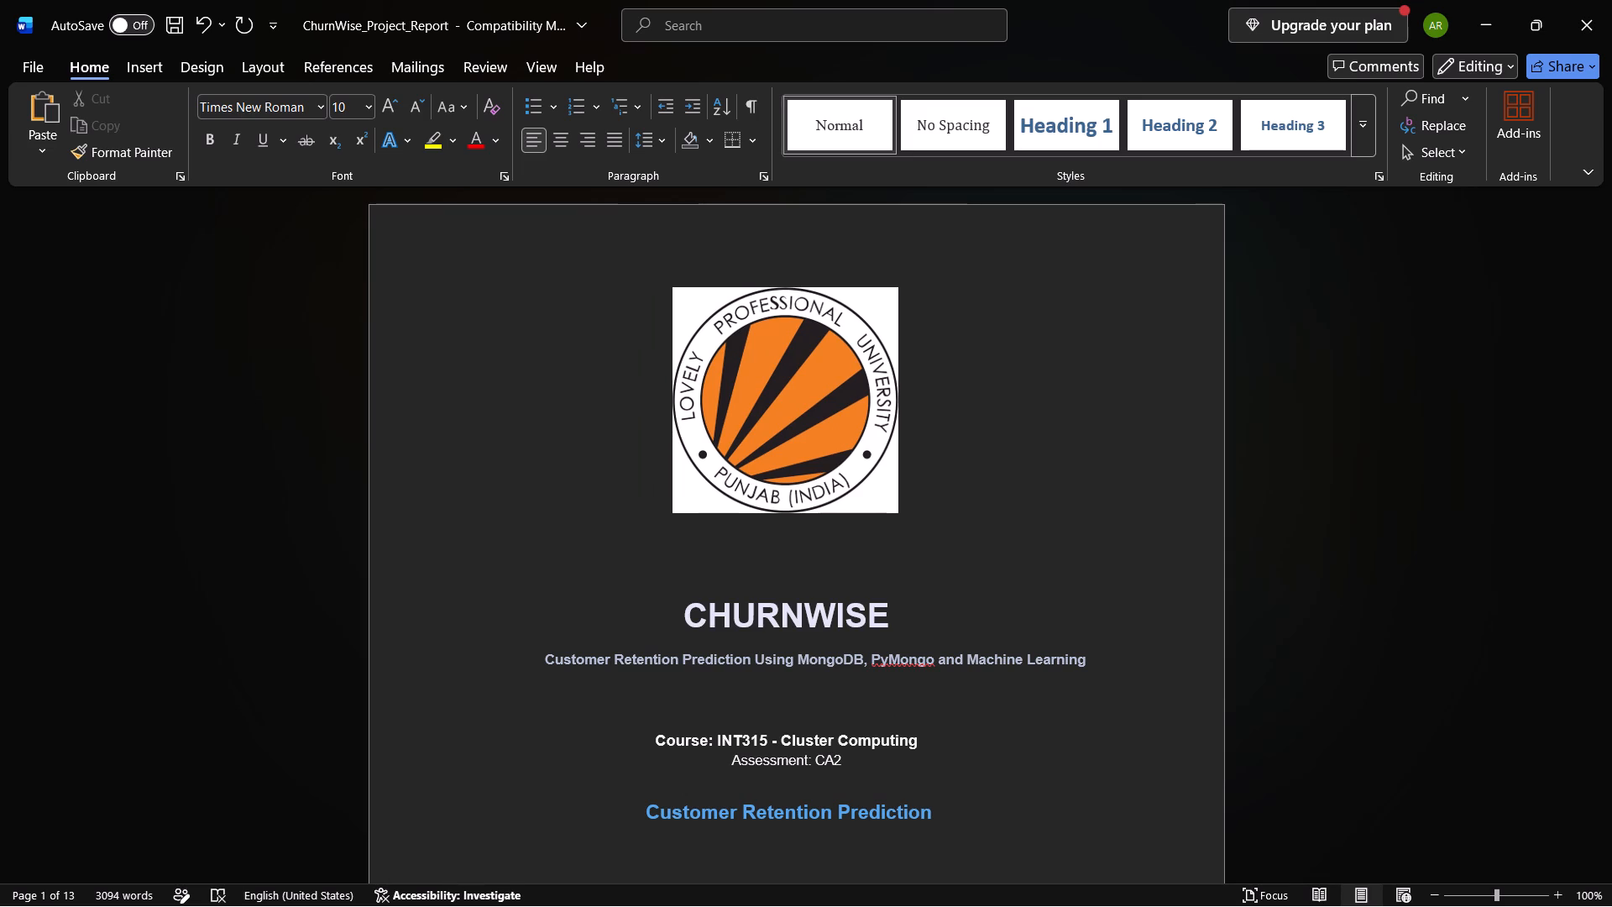
Check the cover page layout down to the submission details and save ChurnWise_Project_Report.
{"action": "scroll", "coordinate": [819, 522], "scroll_direction": "down", "scroll_amount": 2}
{"action": "scroll", "coordinate": [819, 522], "scroll_direction": "up", "scroll_amount": 1}
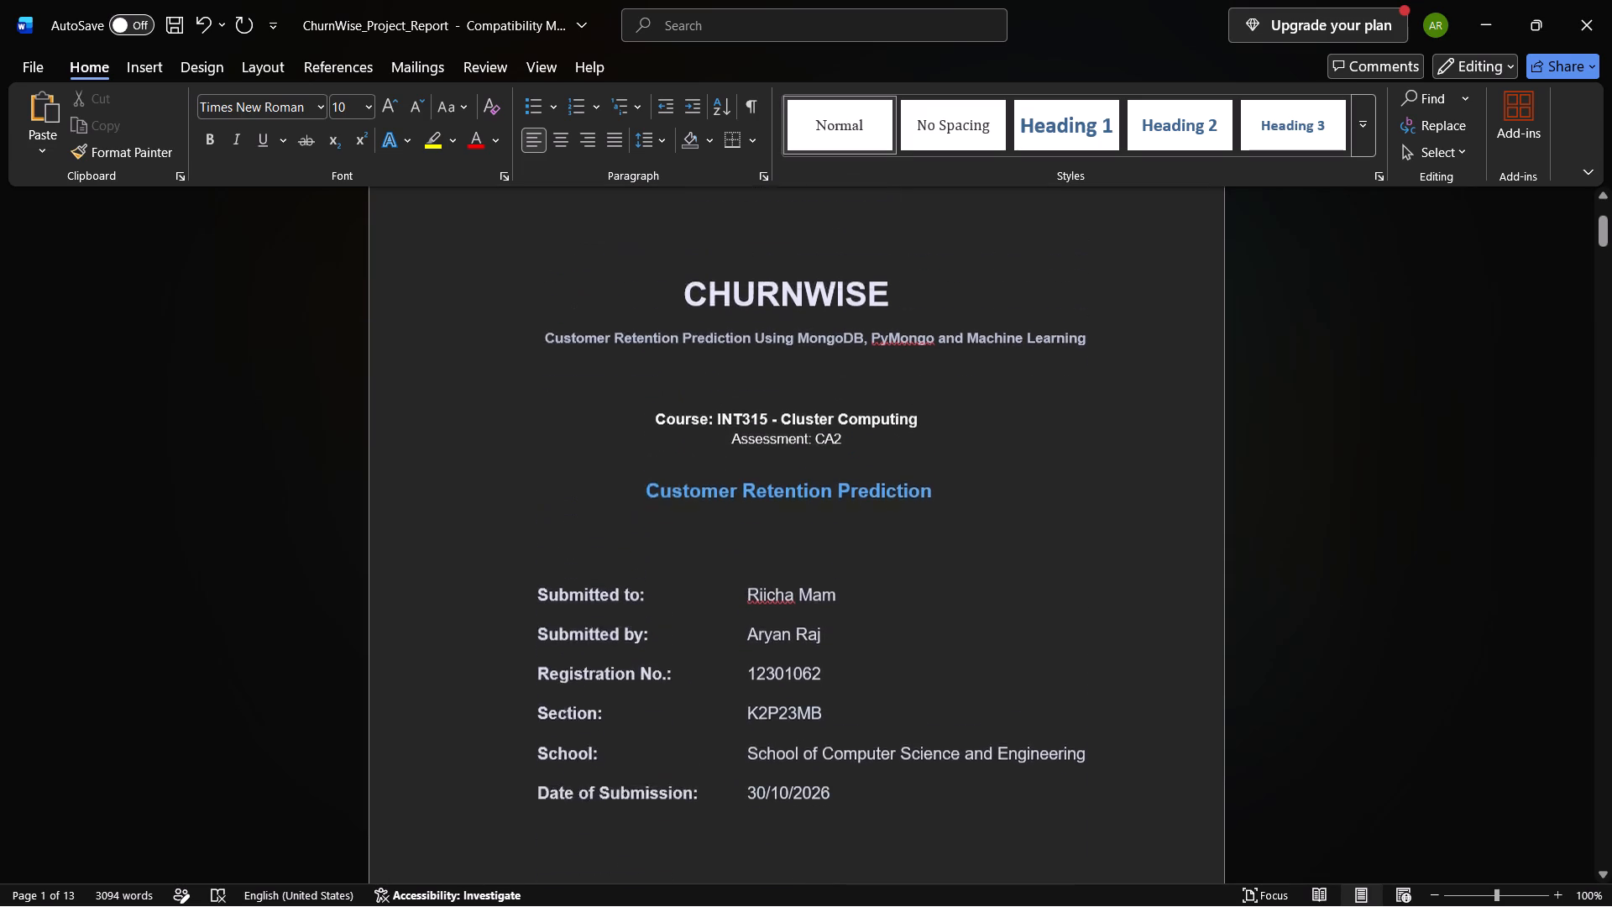
{"action": "scroll", "coordinate": [819, 522], "scroll_direction": "up", "scroll_amount": 2}
{"action": "key", "text": "ctrl+s"}
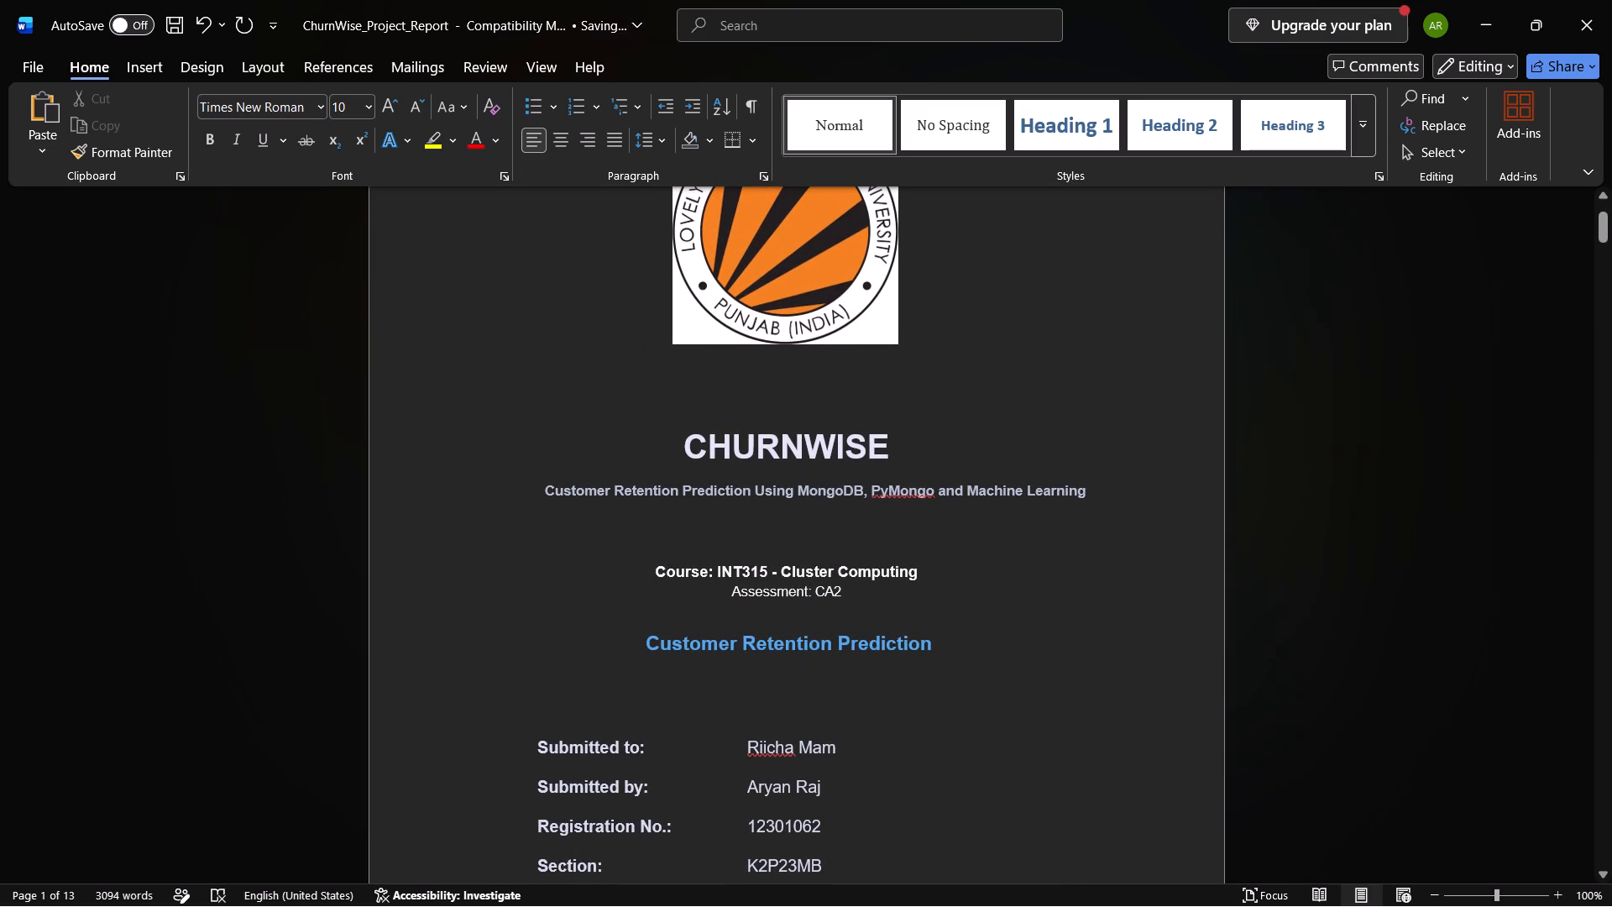
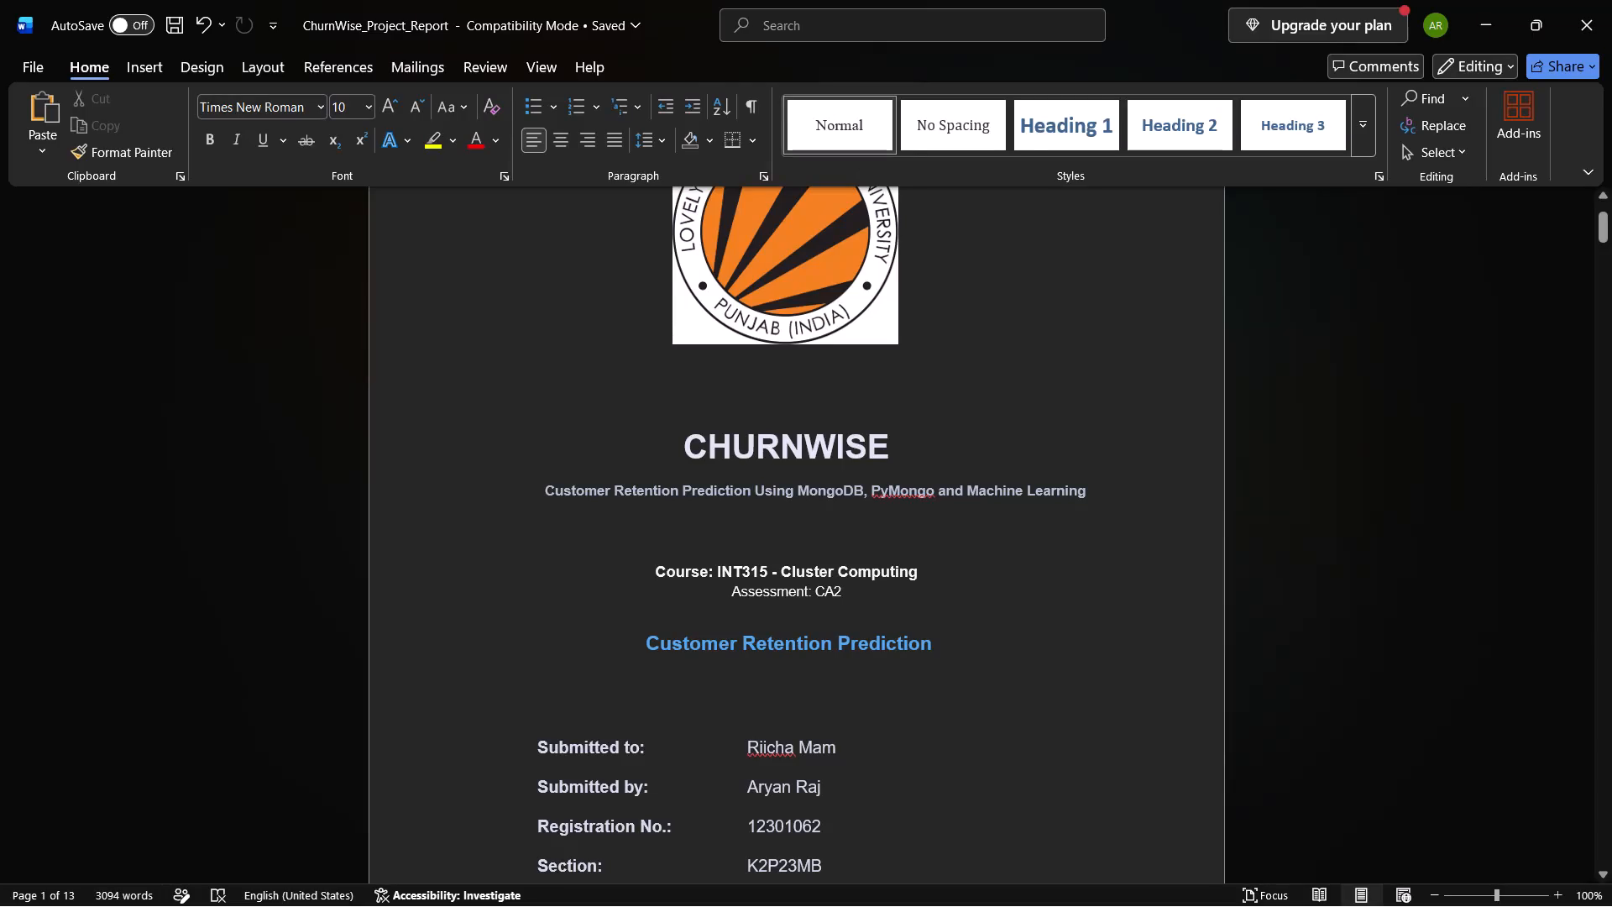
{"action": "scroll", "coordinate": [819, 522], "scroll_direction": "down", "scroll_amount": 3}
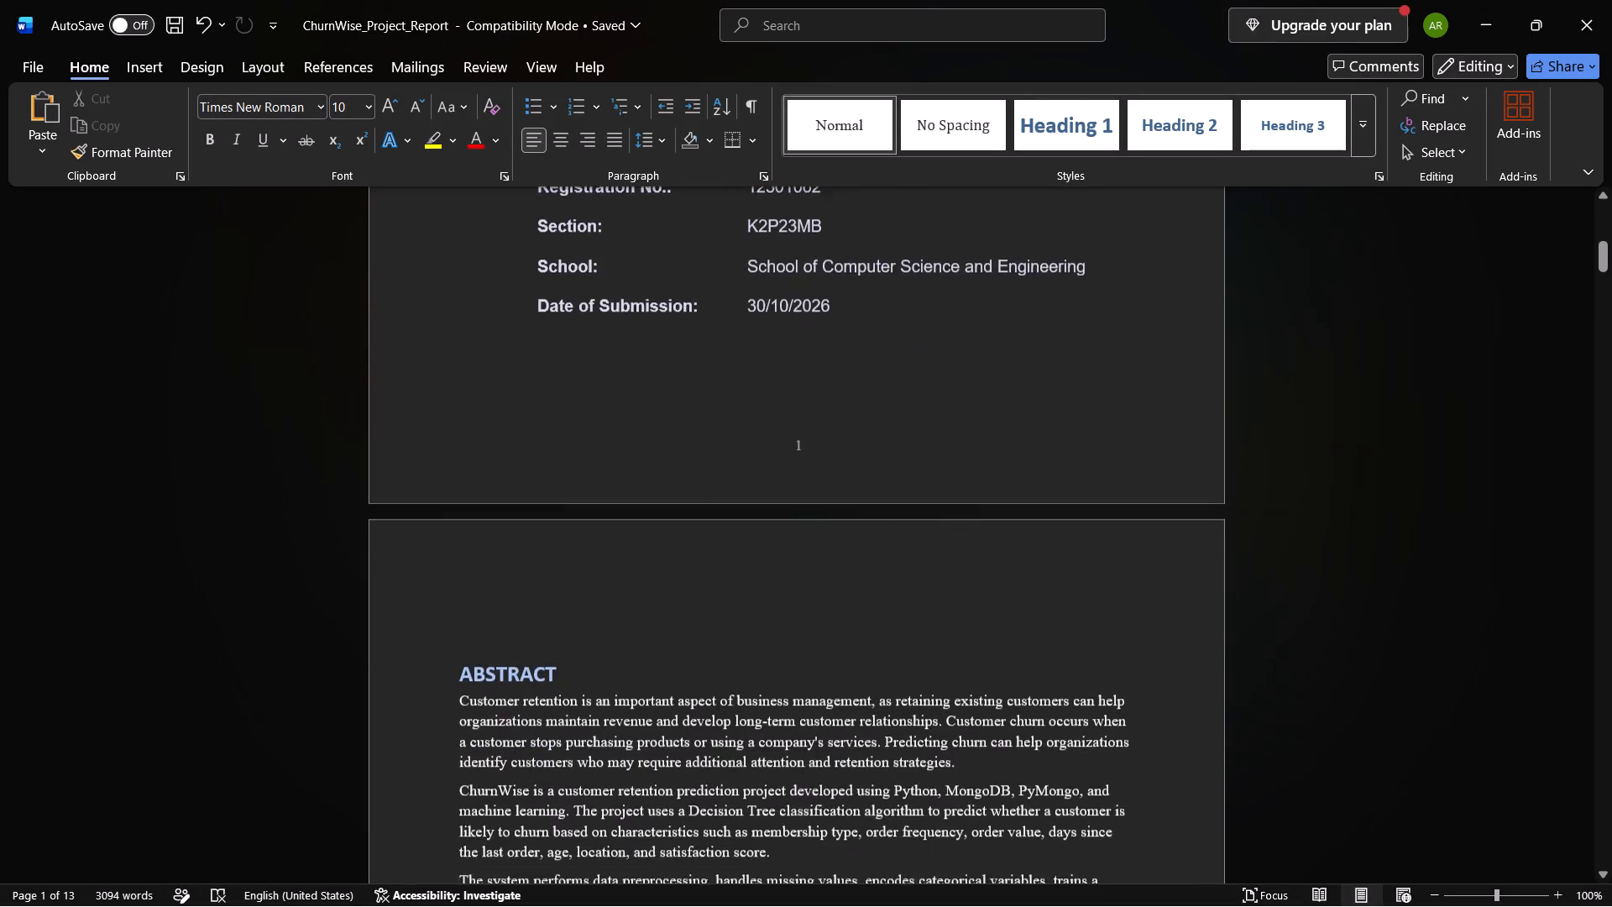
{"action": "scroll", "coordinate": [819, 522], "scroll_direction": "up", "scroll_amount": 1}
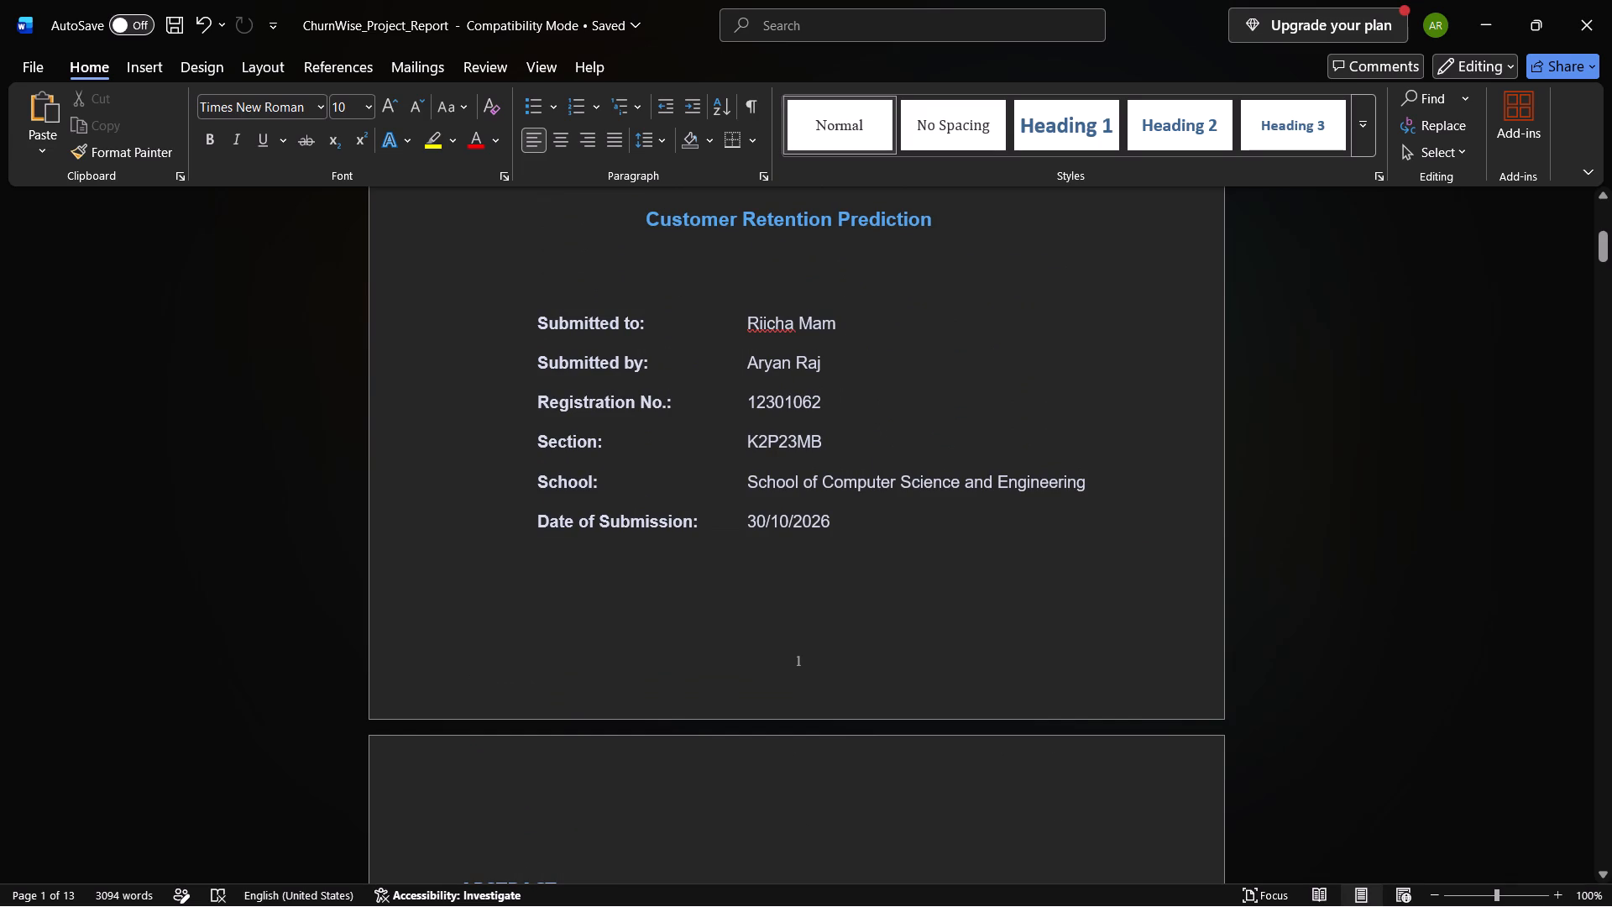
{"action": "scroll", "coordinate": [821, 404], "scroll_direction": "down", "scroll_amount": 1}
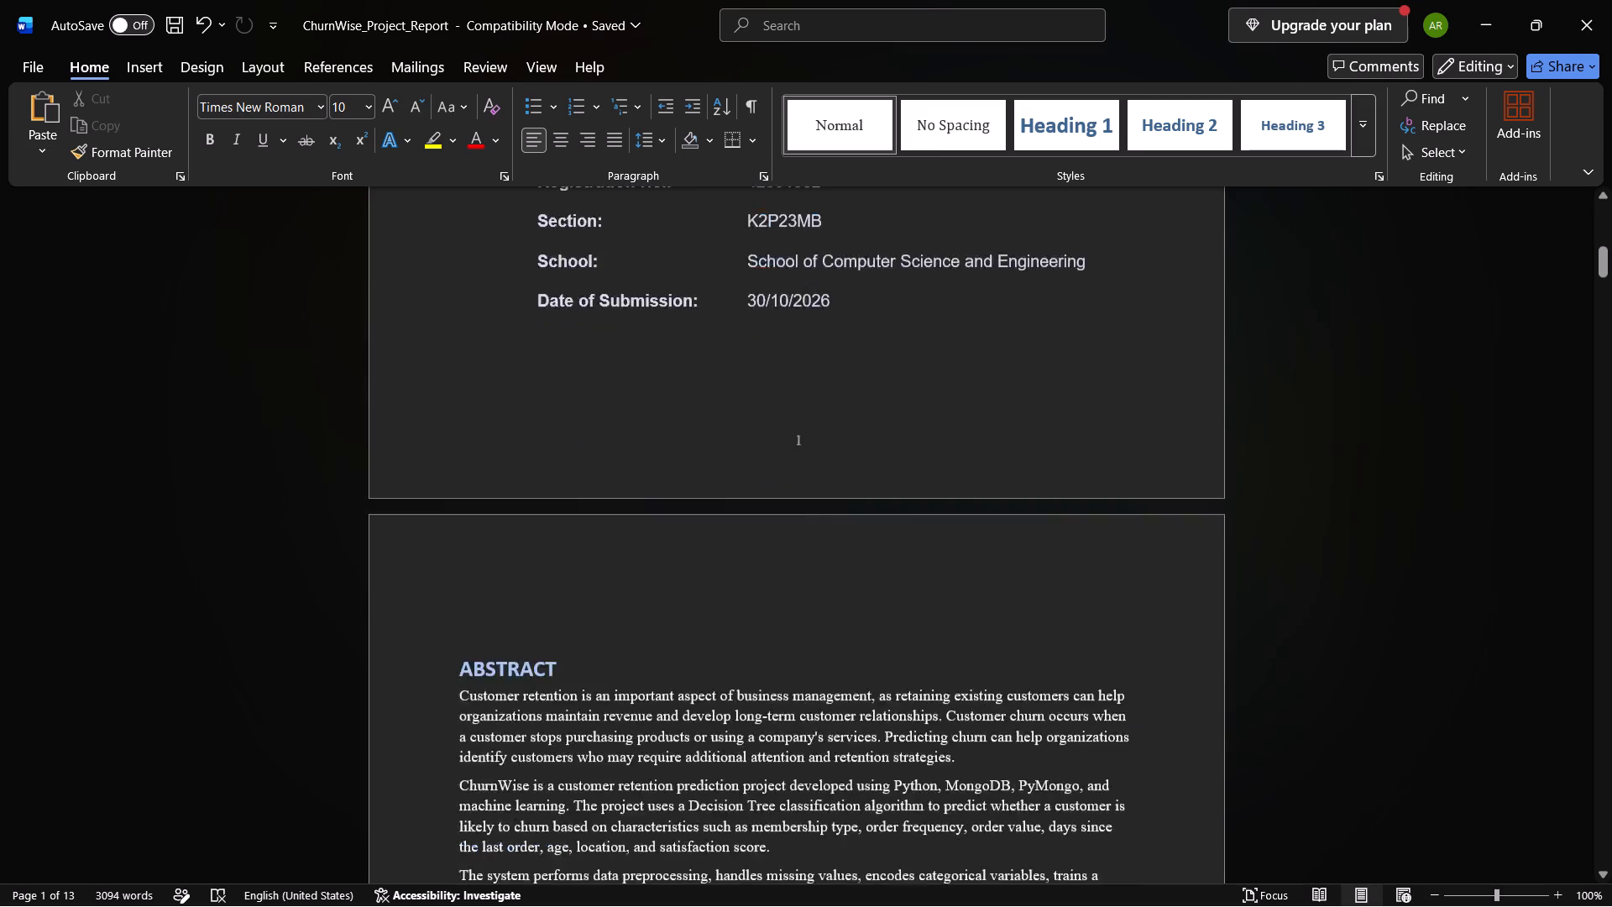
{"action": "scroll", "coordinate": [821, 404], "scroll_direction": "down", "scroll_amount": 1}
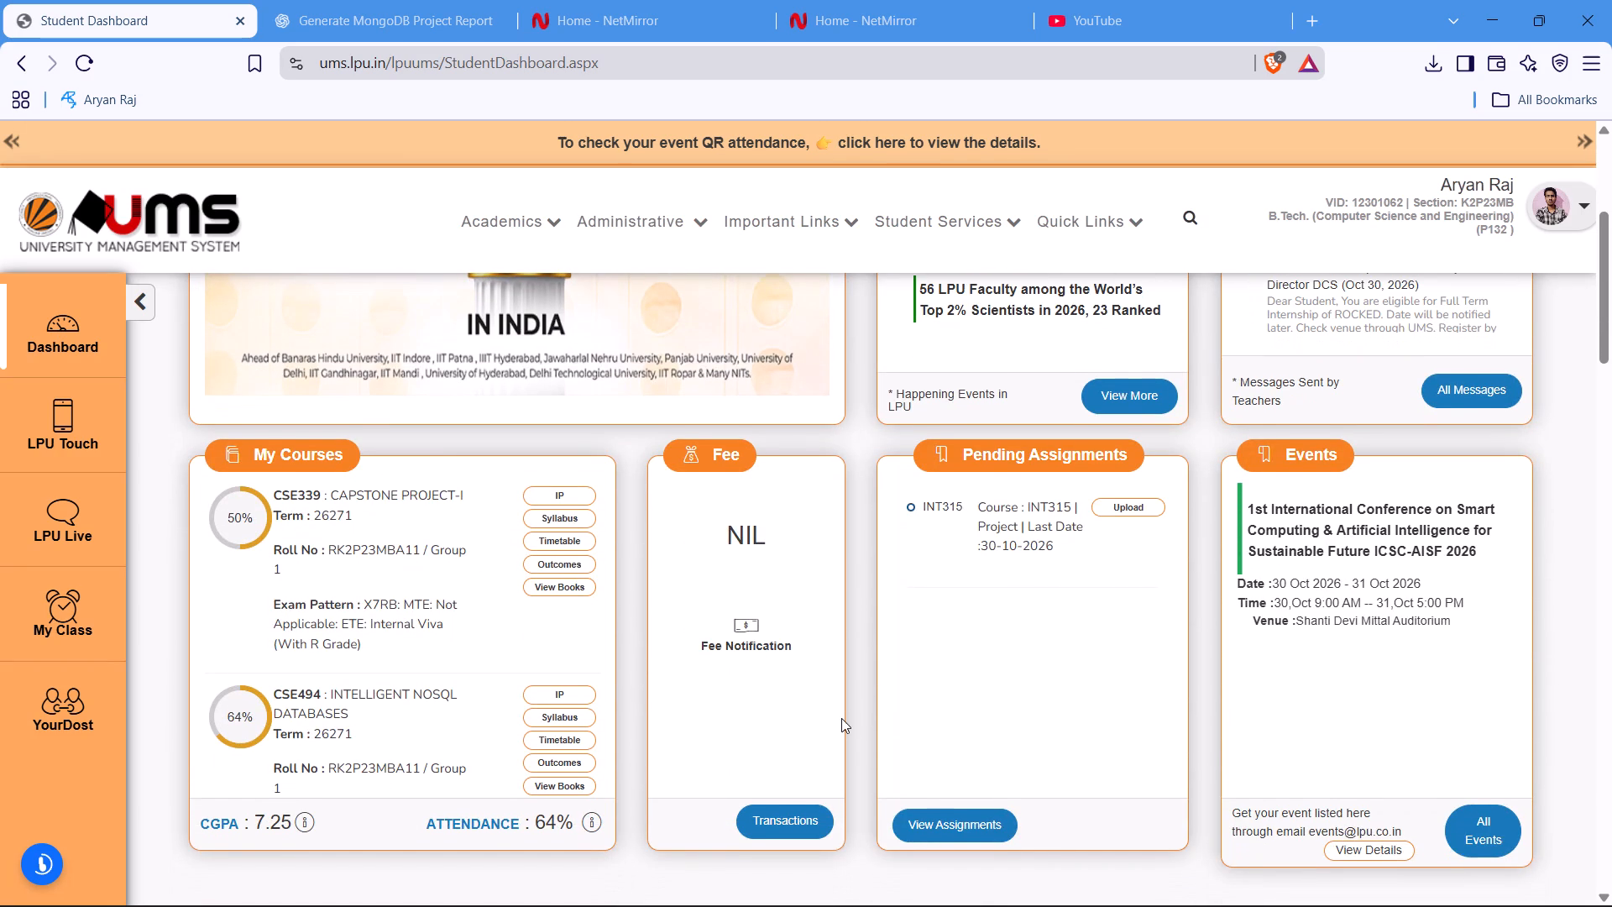
Switch to the UMS student dashboard in Brave and open the upload form for the pending INT315 project assignment.
{"action": "scroll", "coordinate": [864, 671], "scroll_direction": "up", "scroll_amount": 1}
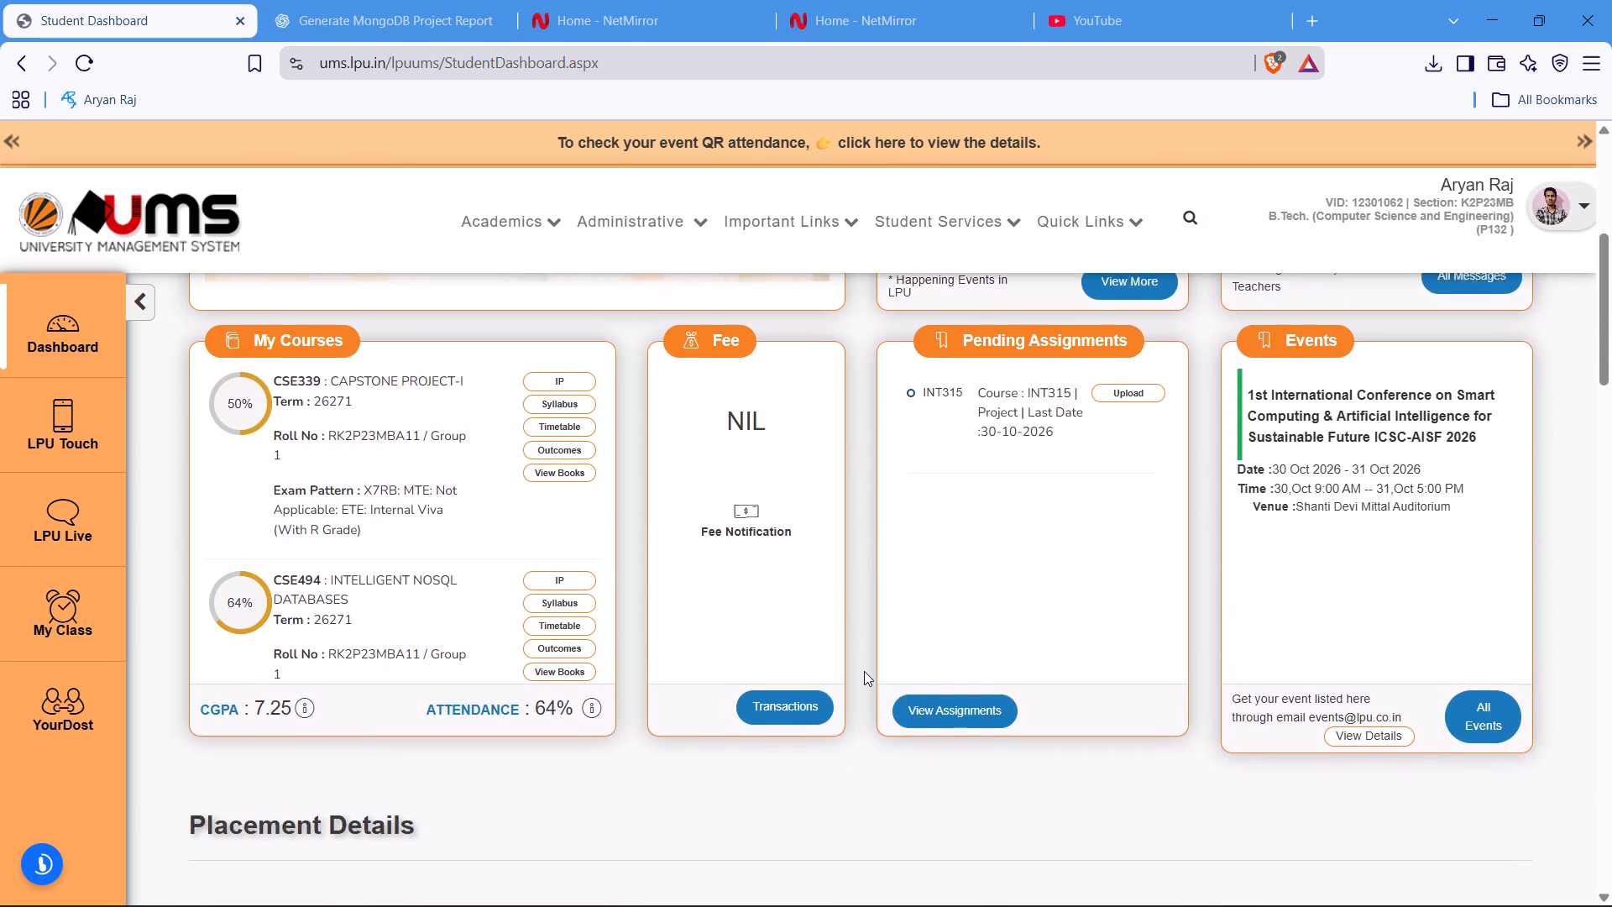
{"action": "scroll", "coordinate": [864, 671], "scroll_direction": "up", "scroll_amount": 6}
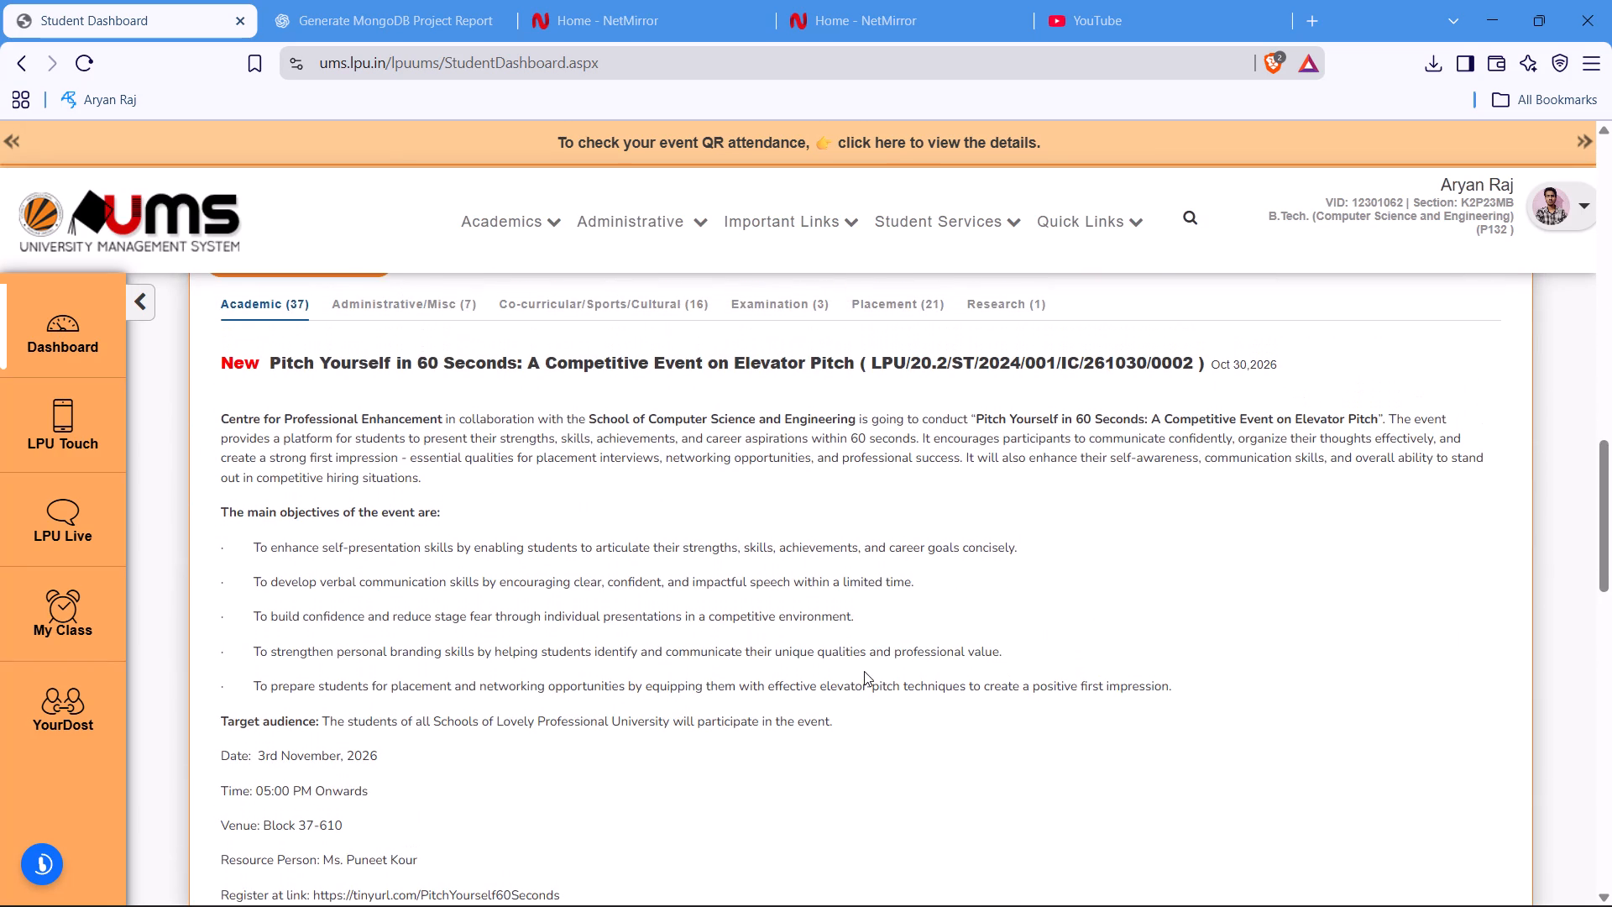
{"action": "scroll", "coordinate": [1565, 488], "scroll_direction": "up", "scroll_amount": 7}
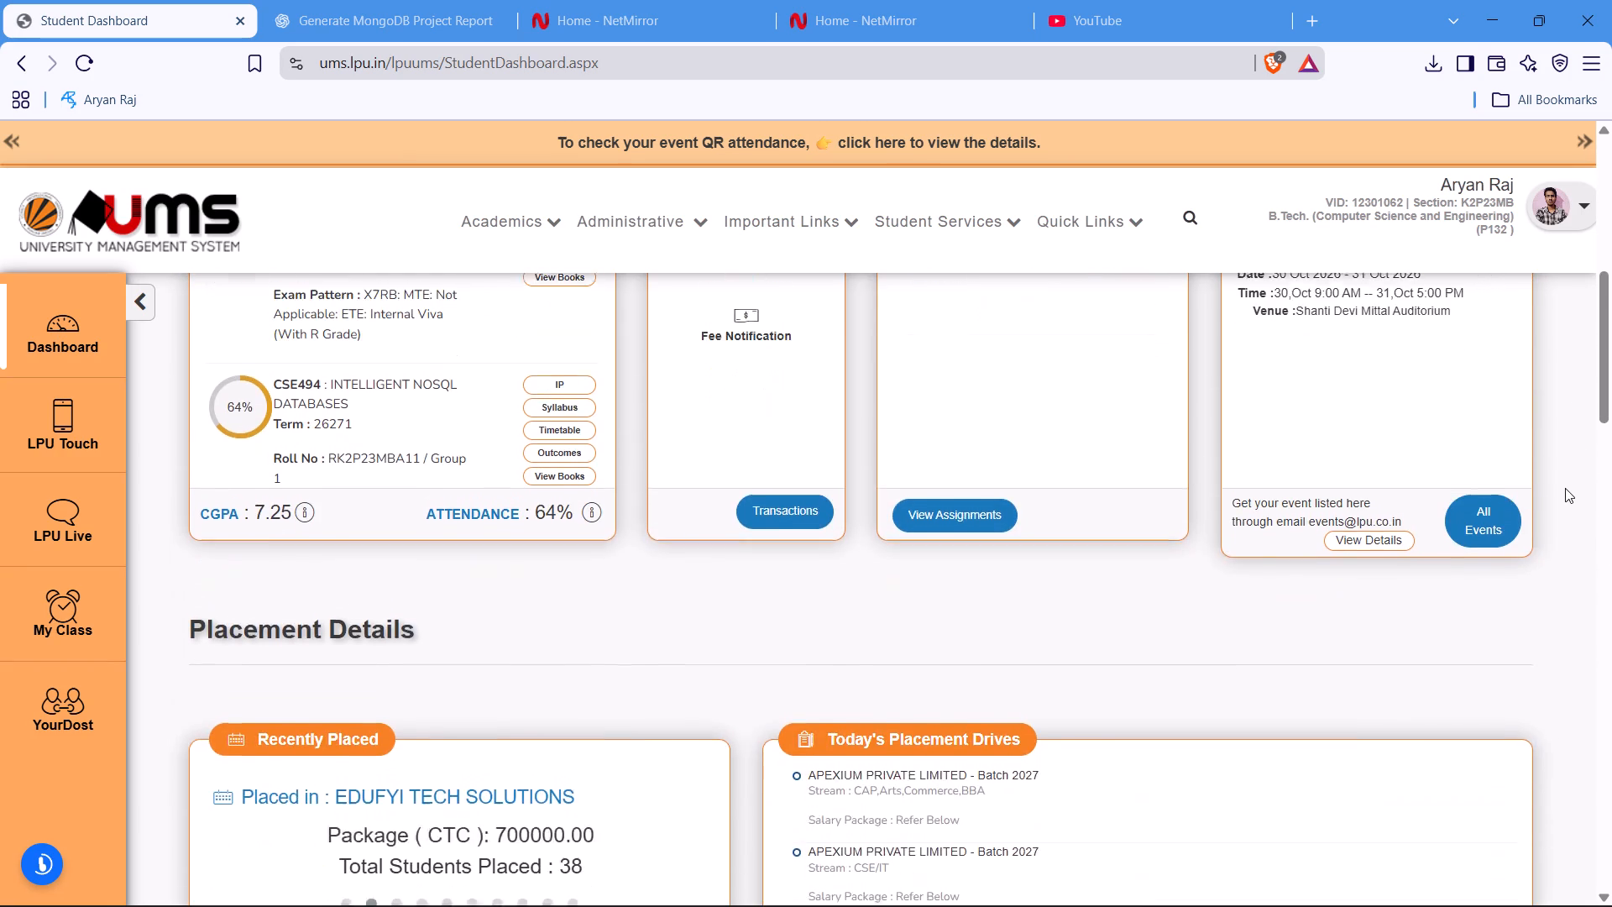
{"action": "scroll", "coordinate": [1565, 488], "scroll_direction": "up", "scroll_amount": 1}
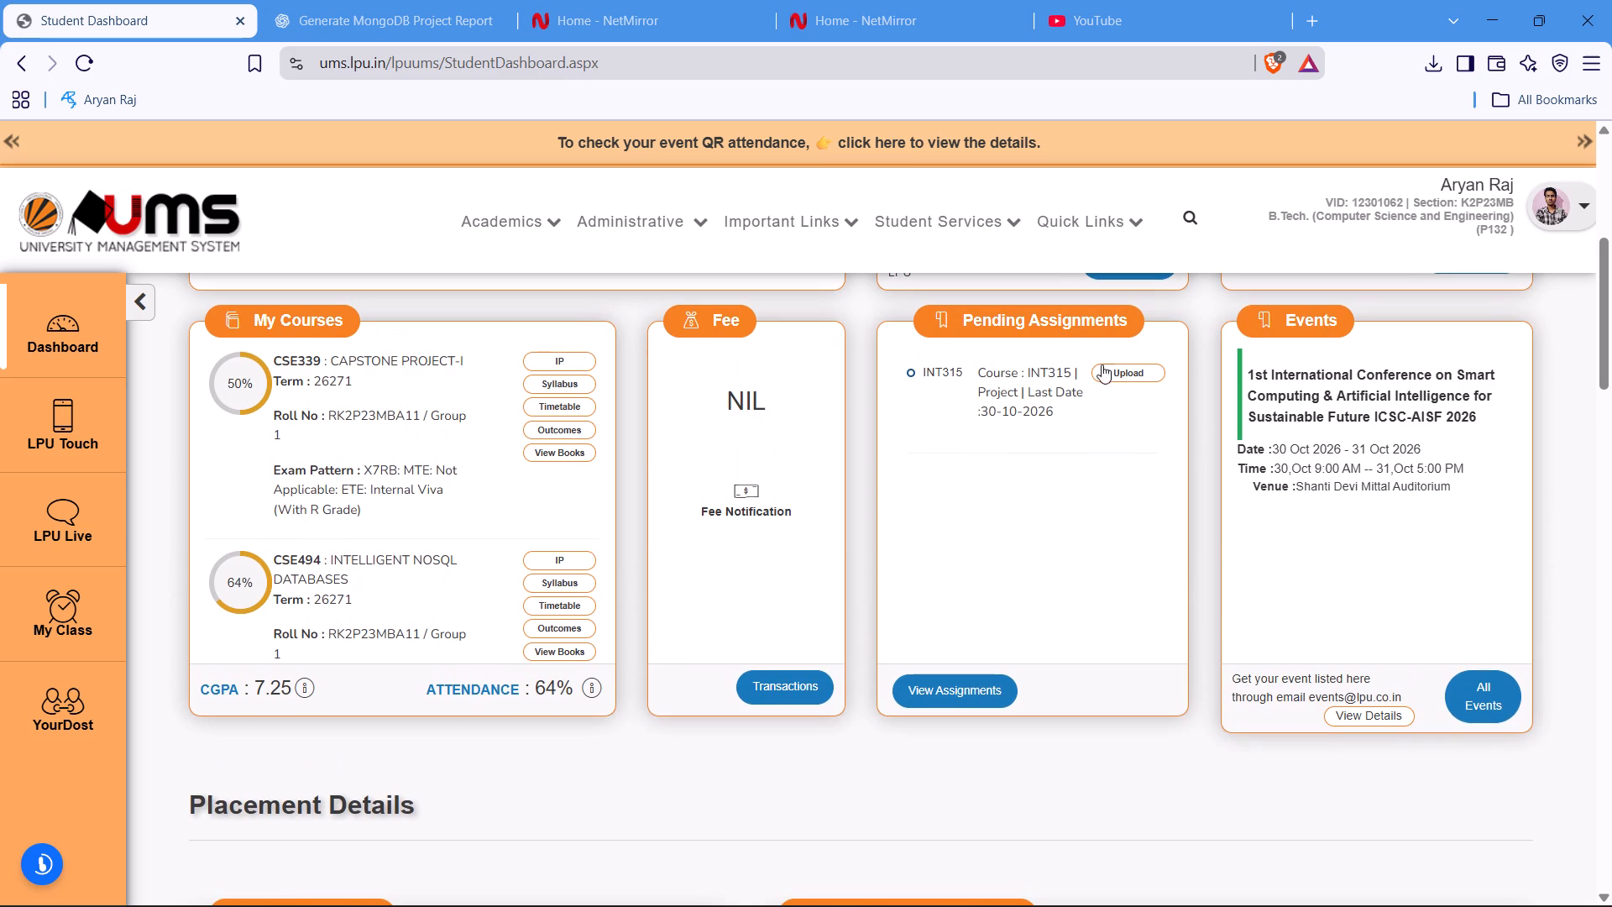
{"action": "left_click", "coordinate": [1137, 378]}
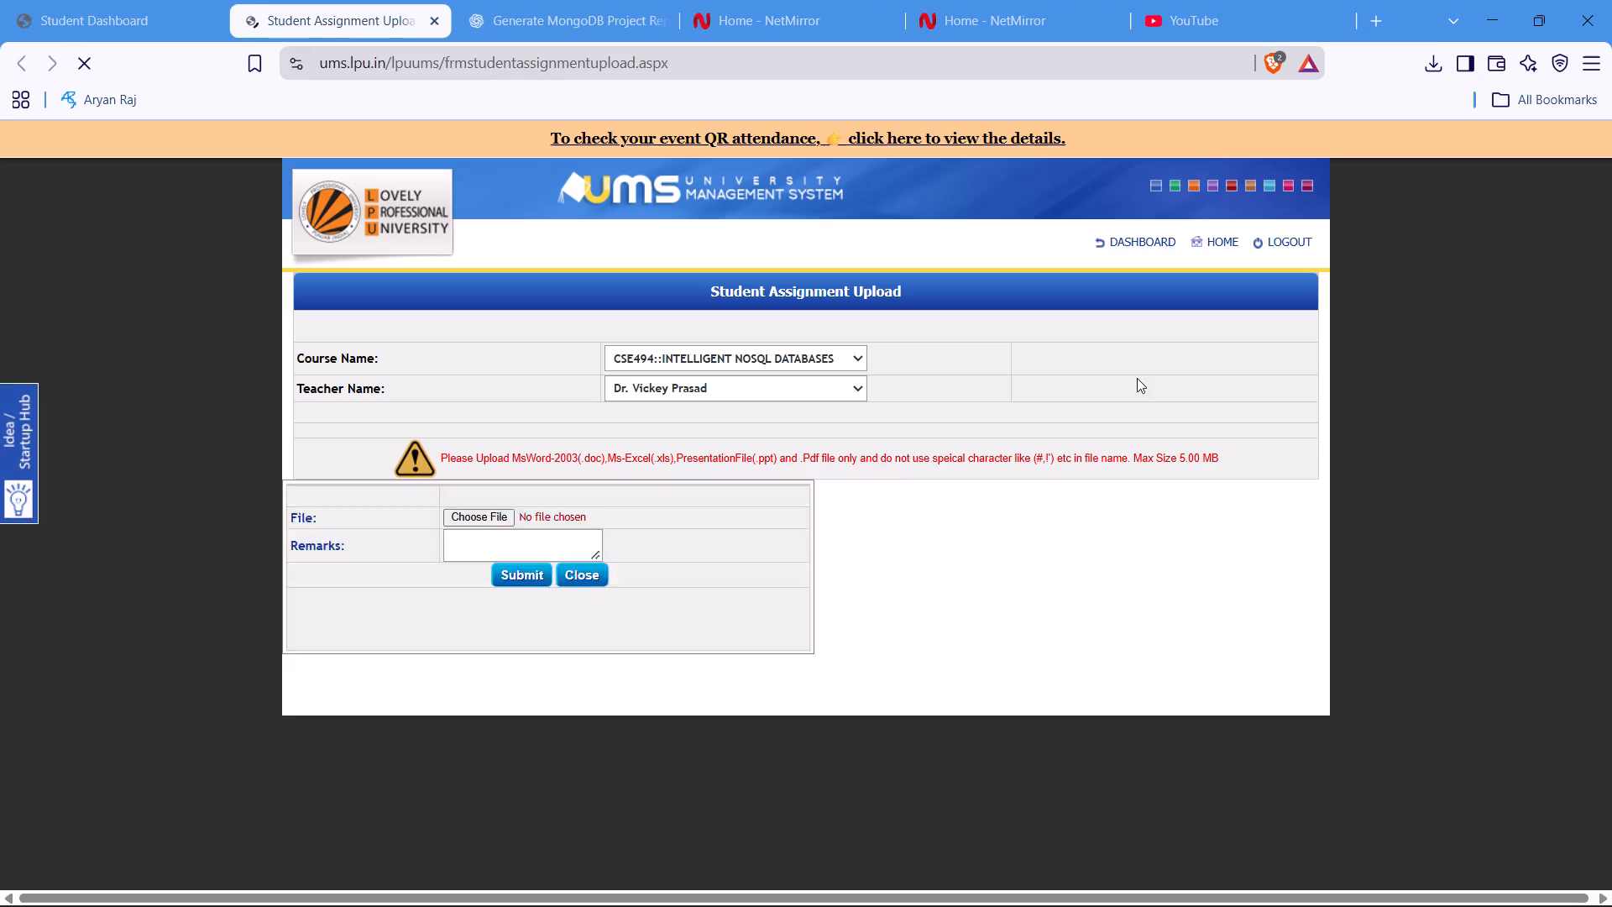
Set the assignment upload's course to INT315::CLUSTER COMPUTING and choose the course teacher it is submitted to.
{"action": "left_click", "coordinate": [784, 355]}
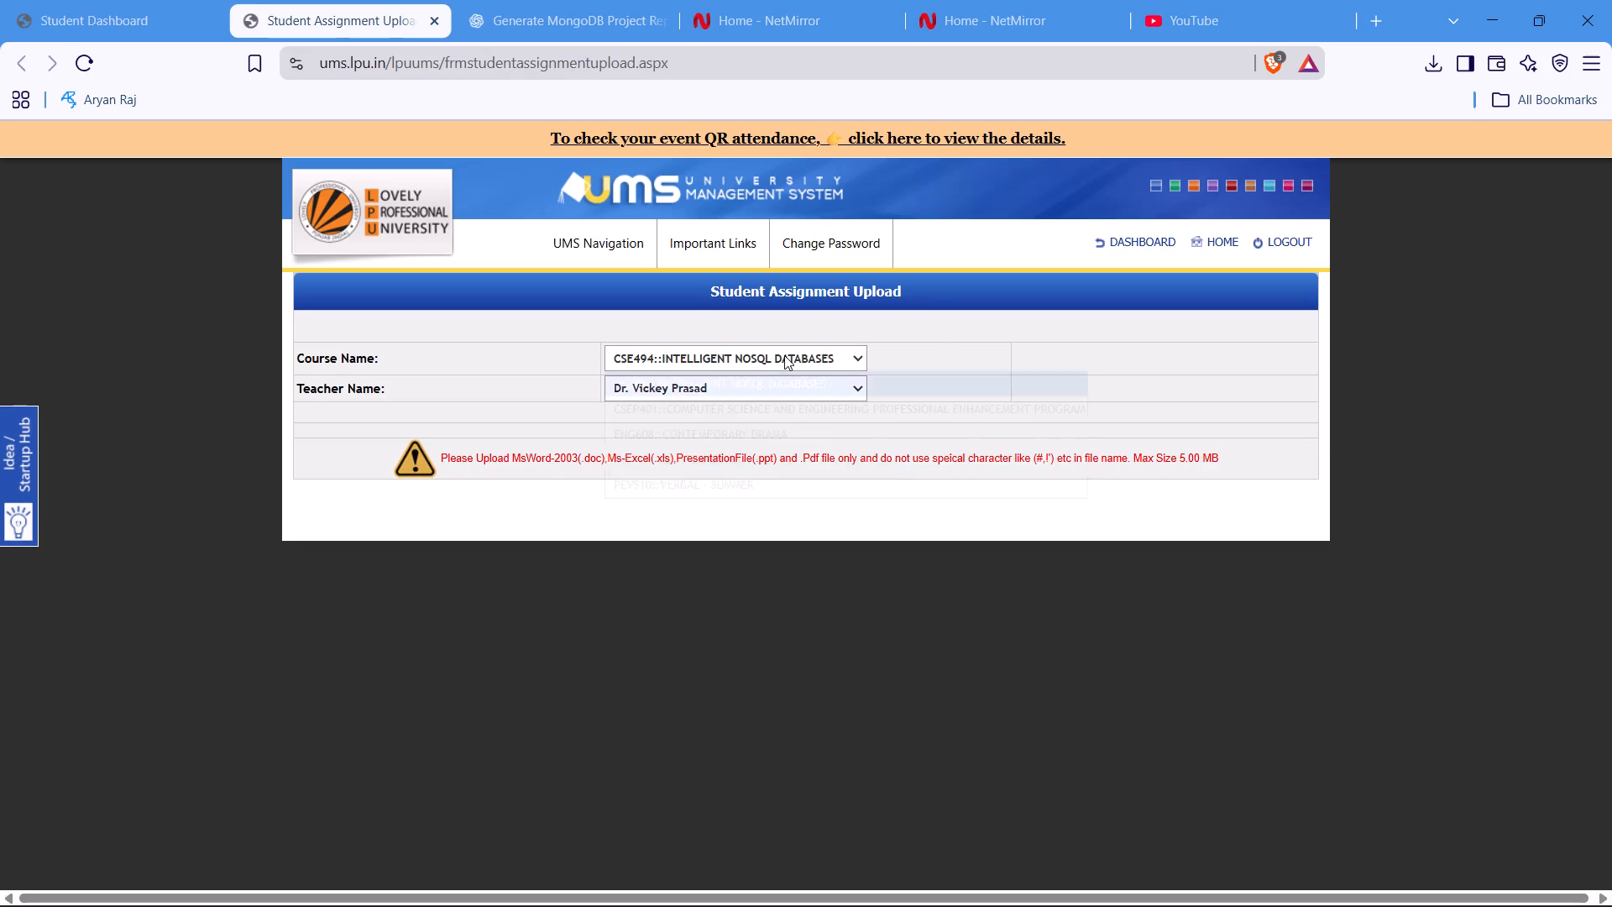
{"action": "left_click", "coordinate": [783, 467]}
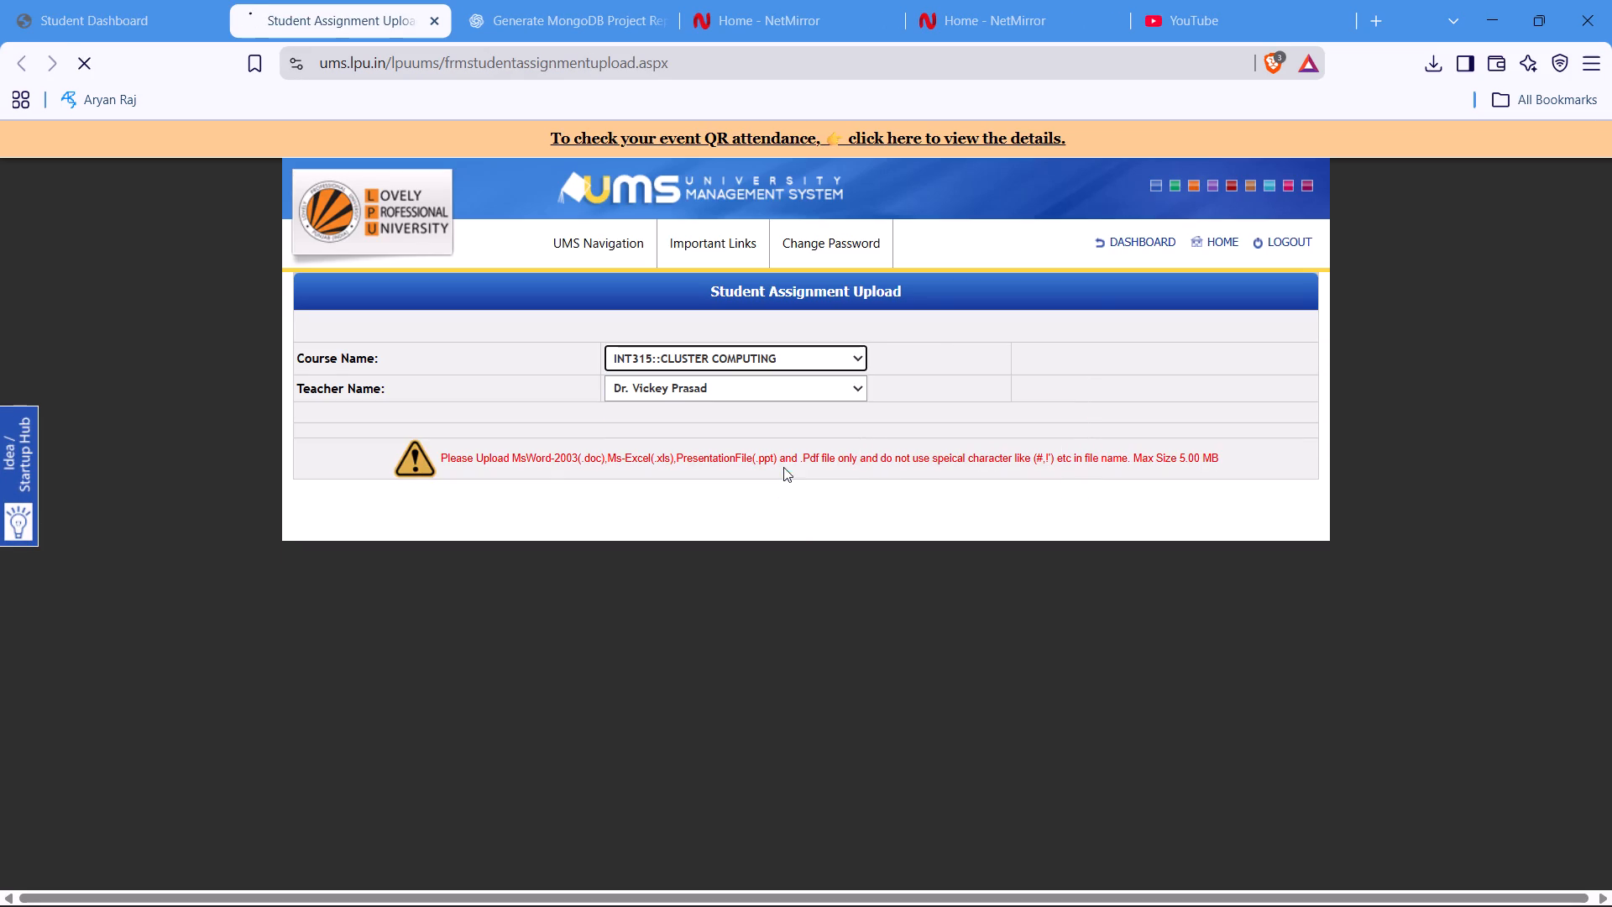
{"action": "left_click", "coordinate": [742, 388]}
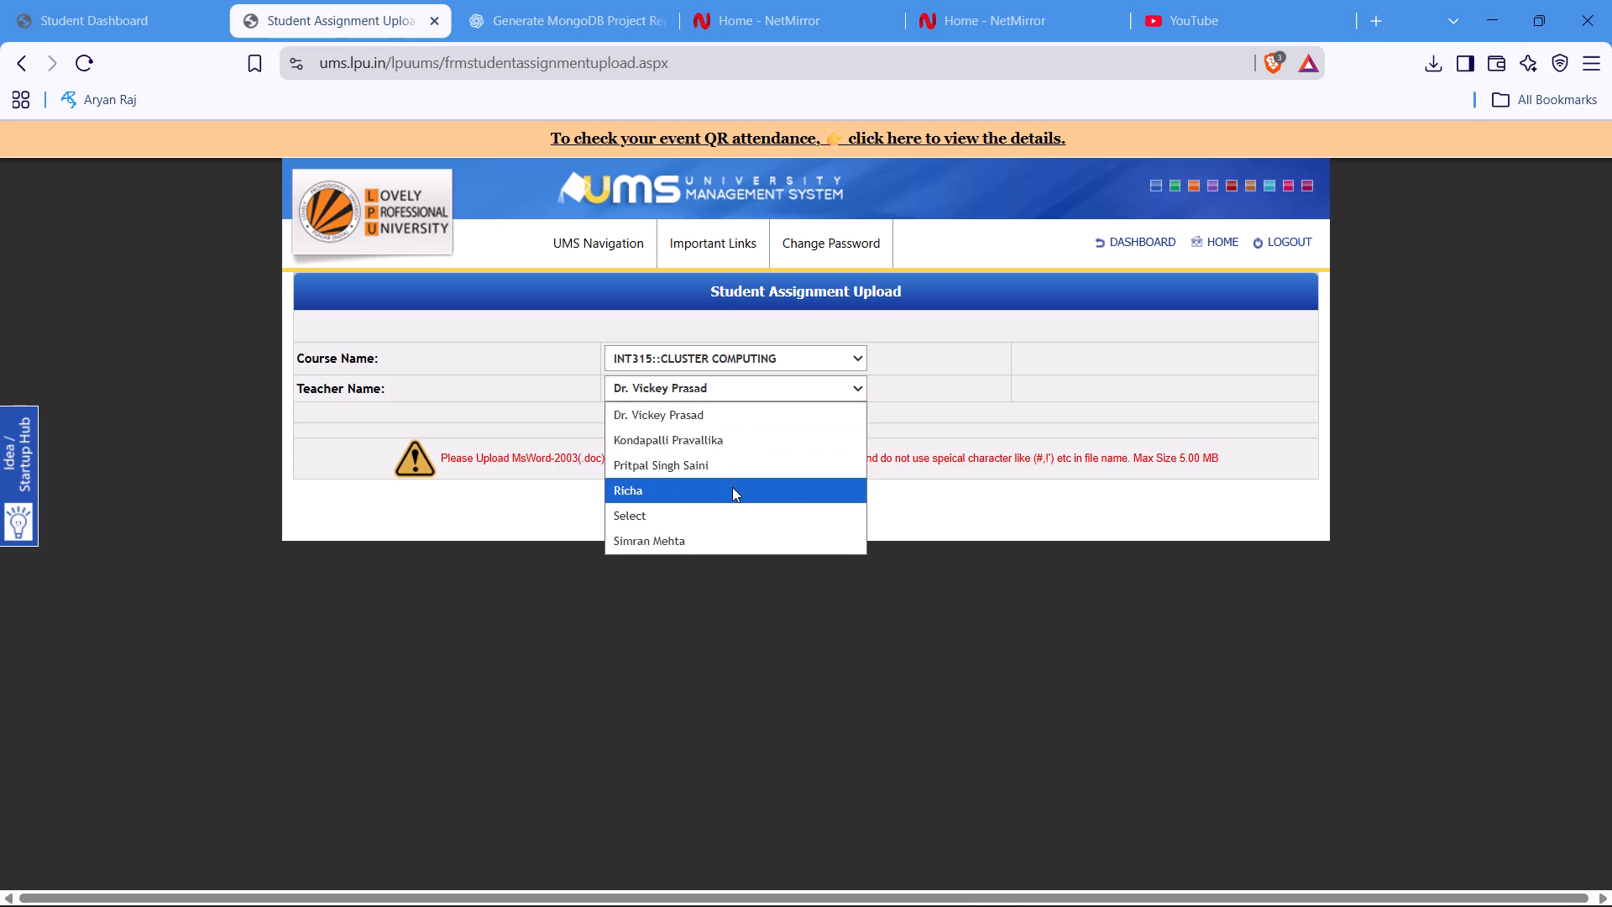
{"action": "left_click", "coordinate": [732, 487]}
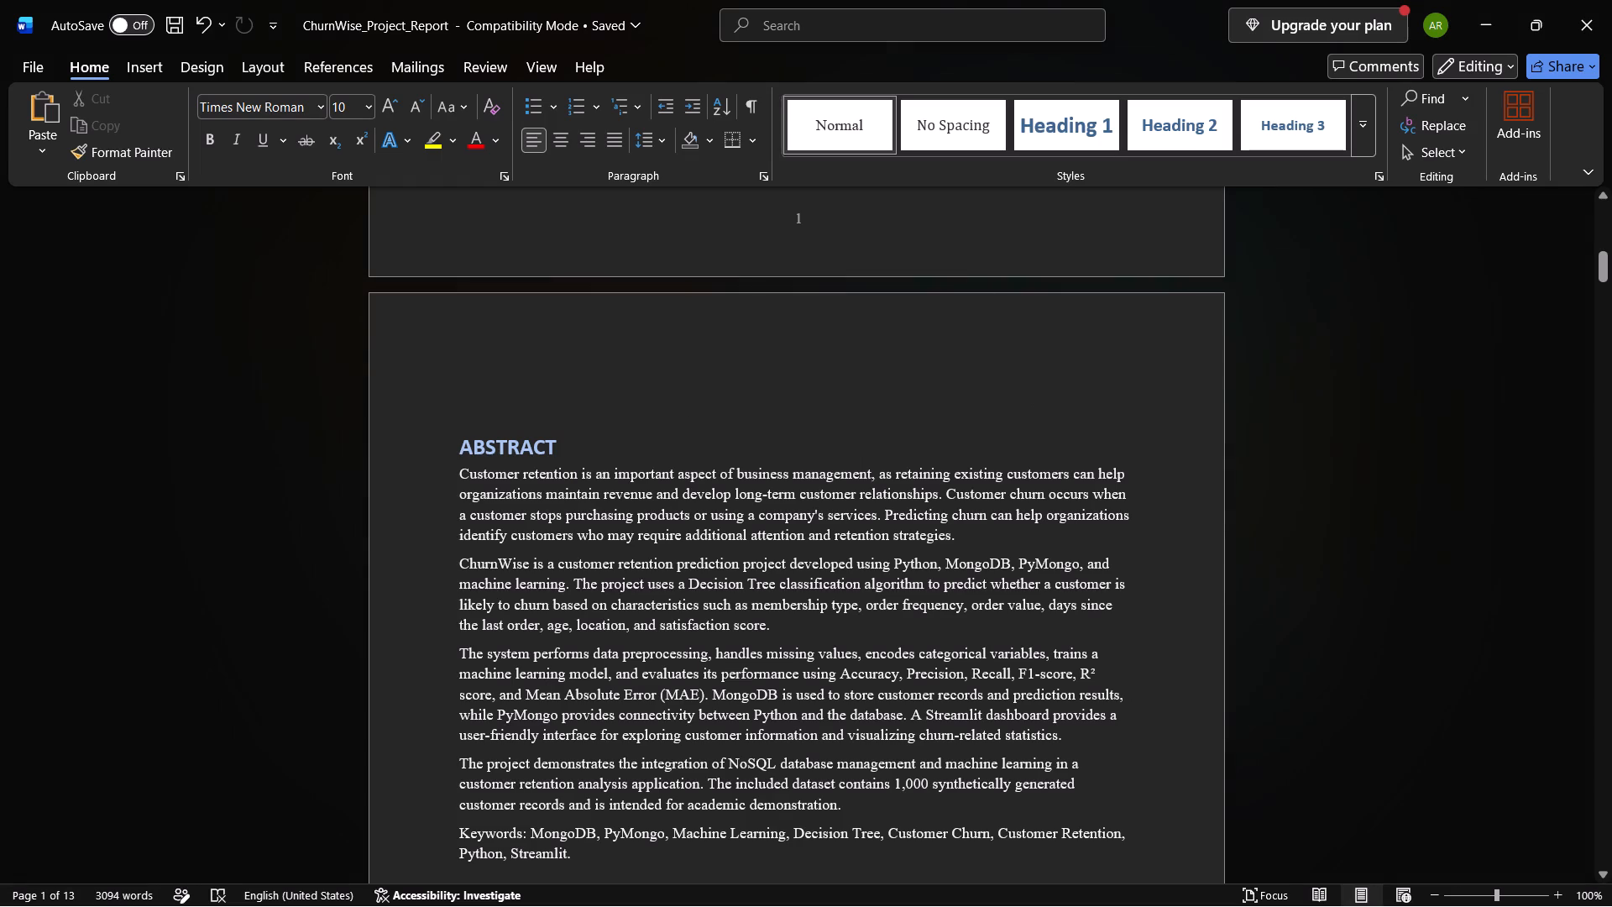
Back in the Word report, remove the extra "i" from the teacher's name beside "Submitted to" on the cover page and save.
{"action": "scroll", "coordinate": [859, 303], "scroll_direction": "up", "scroll_amount": 5}
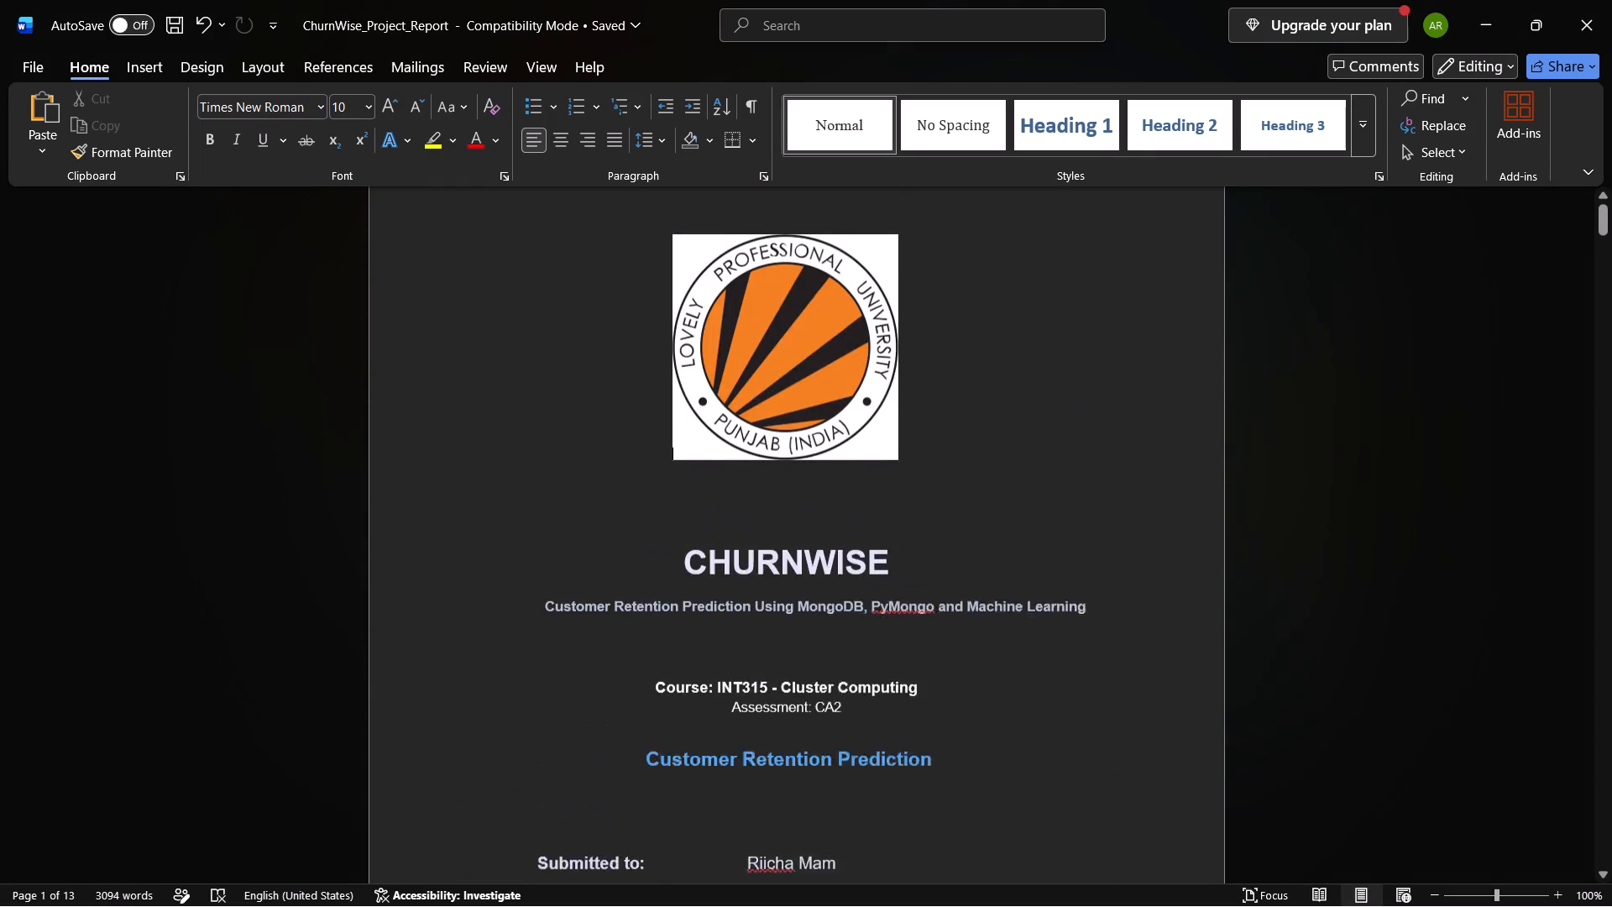
{"action": "scroll", "coordinate": [859, 303], "scroll_direction": "down", "scroll_amount": 2}
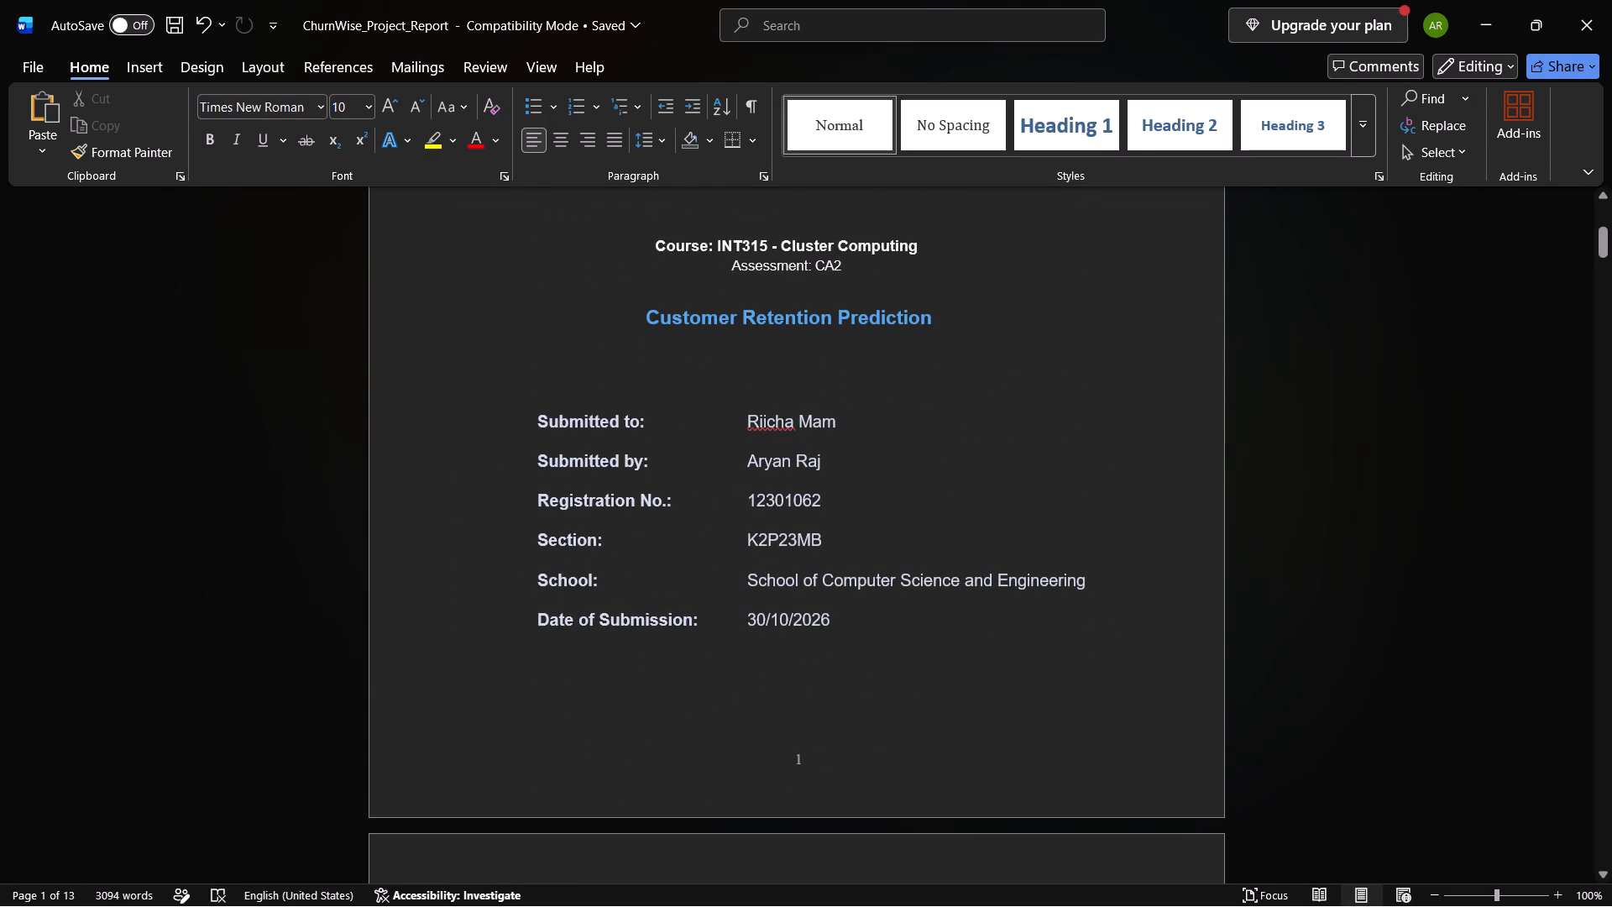
{"action": "left_click", "coordinate": [762, 422]}
{"action": "key", "text": "BackSpace"}
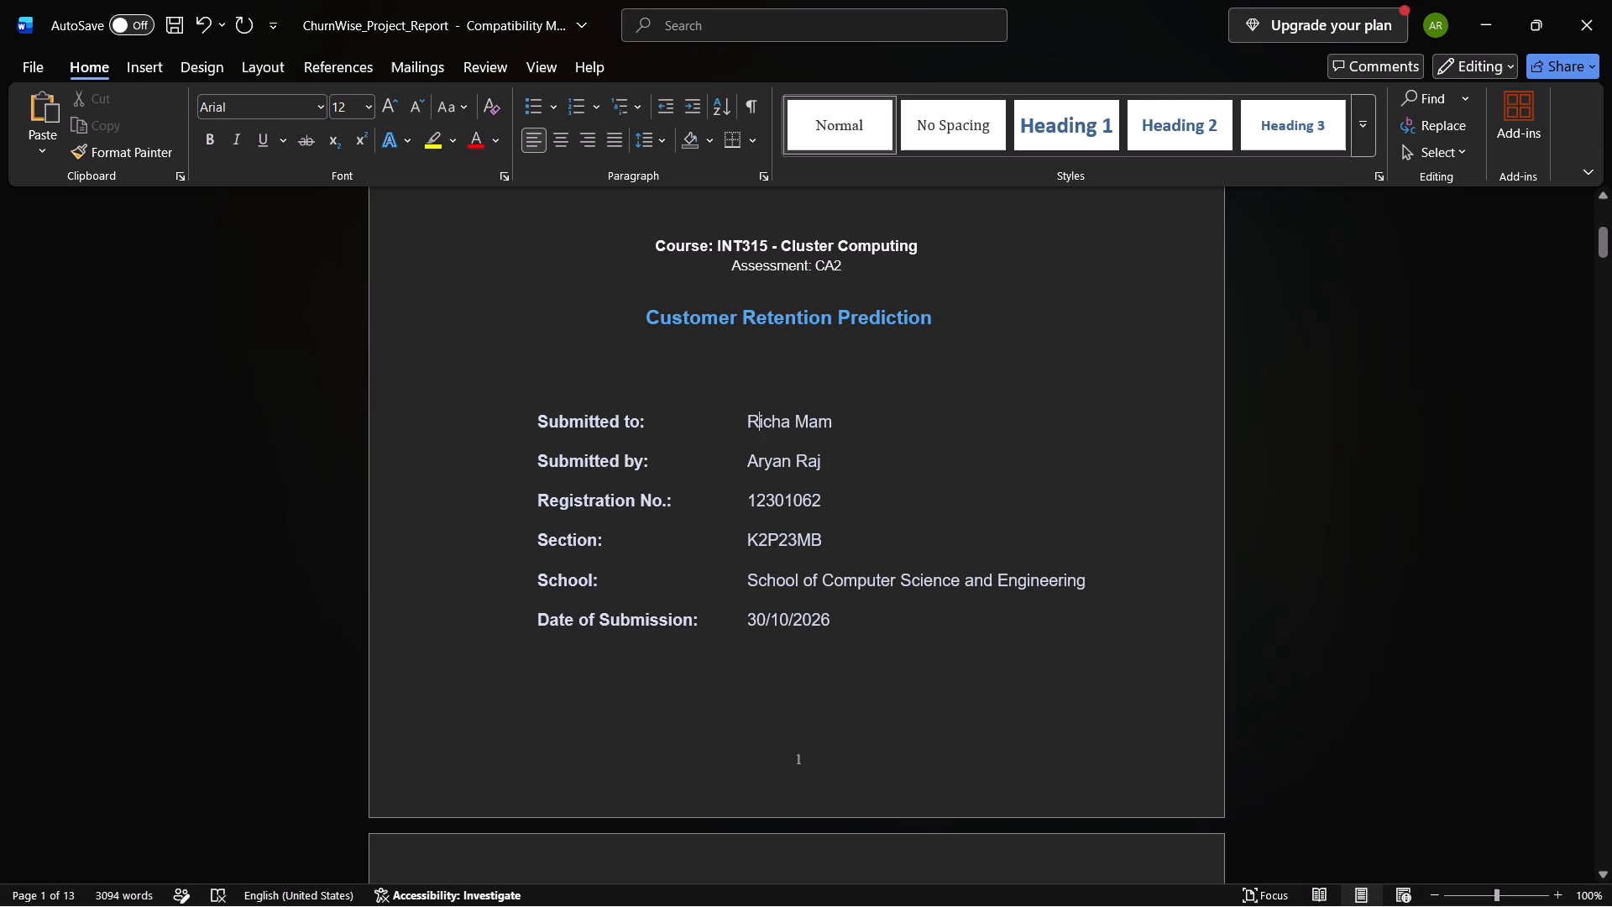
{"action": "key", "text": "ctrl+s"}
Review the report from the cover page through the introduction, evaluation metrics and Streamlit dashboard sections, and return to the cover.
{"action": "scroll", "coordinate": [860, 423], "scroll_direction": "down", "scroll_amount": 1}
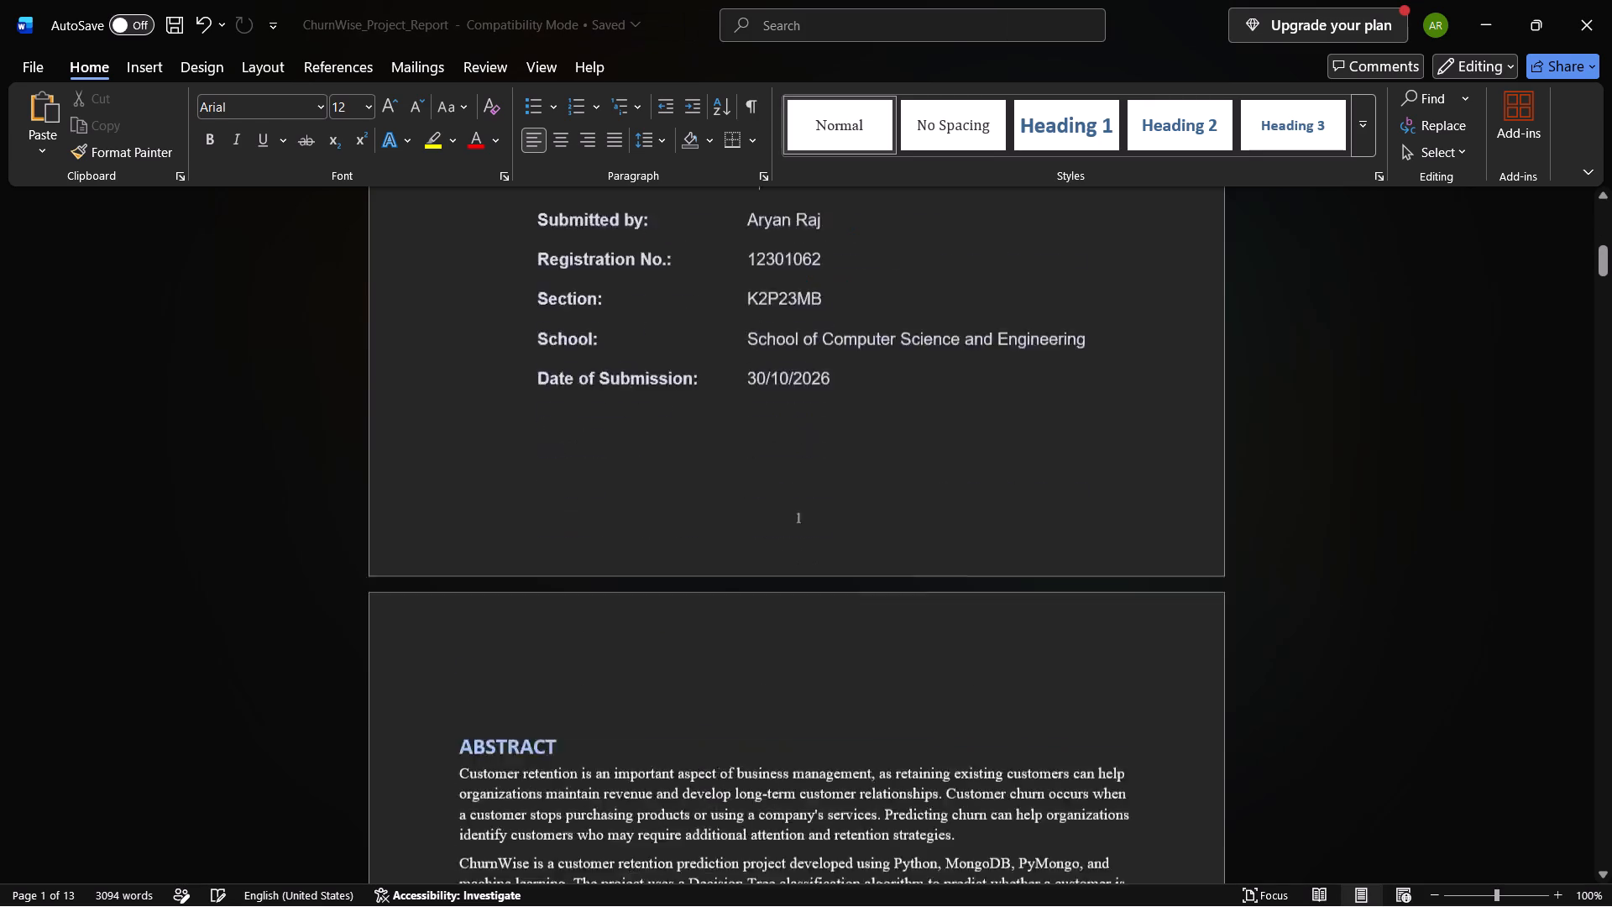
{"action": "scroll", "coordinate": [860, 423], "scroll_direction": "down", "scroll_amount": 9}
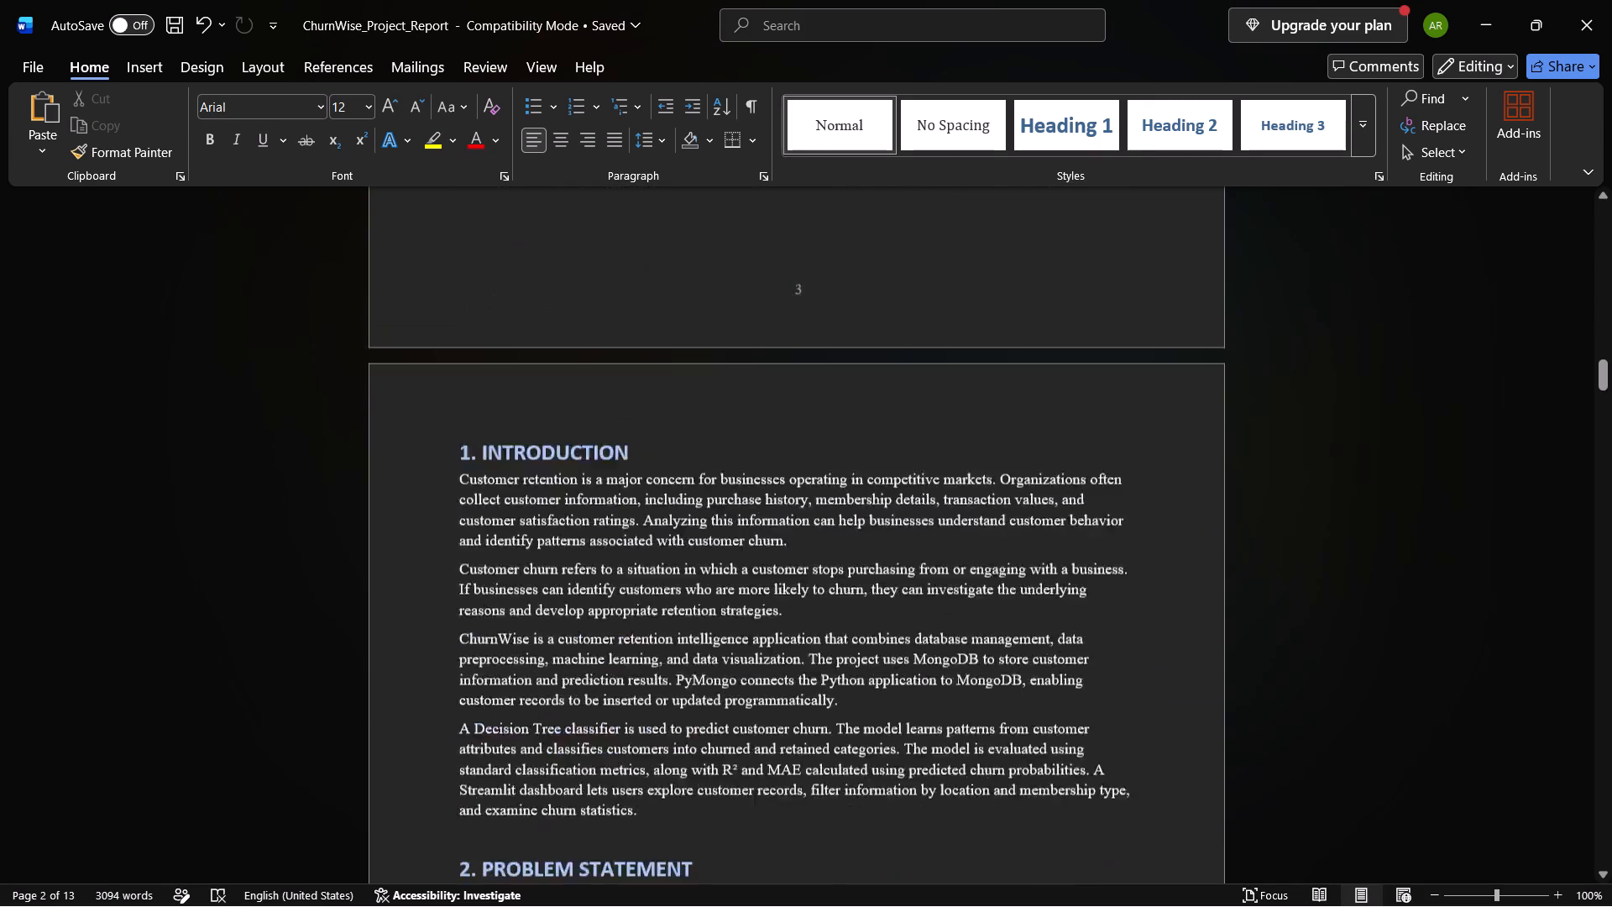
{"action": "scroll", "coordinate": [860, 423], "scroll_direction": "down", "scroll_amount": 9}
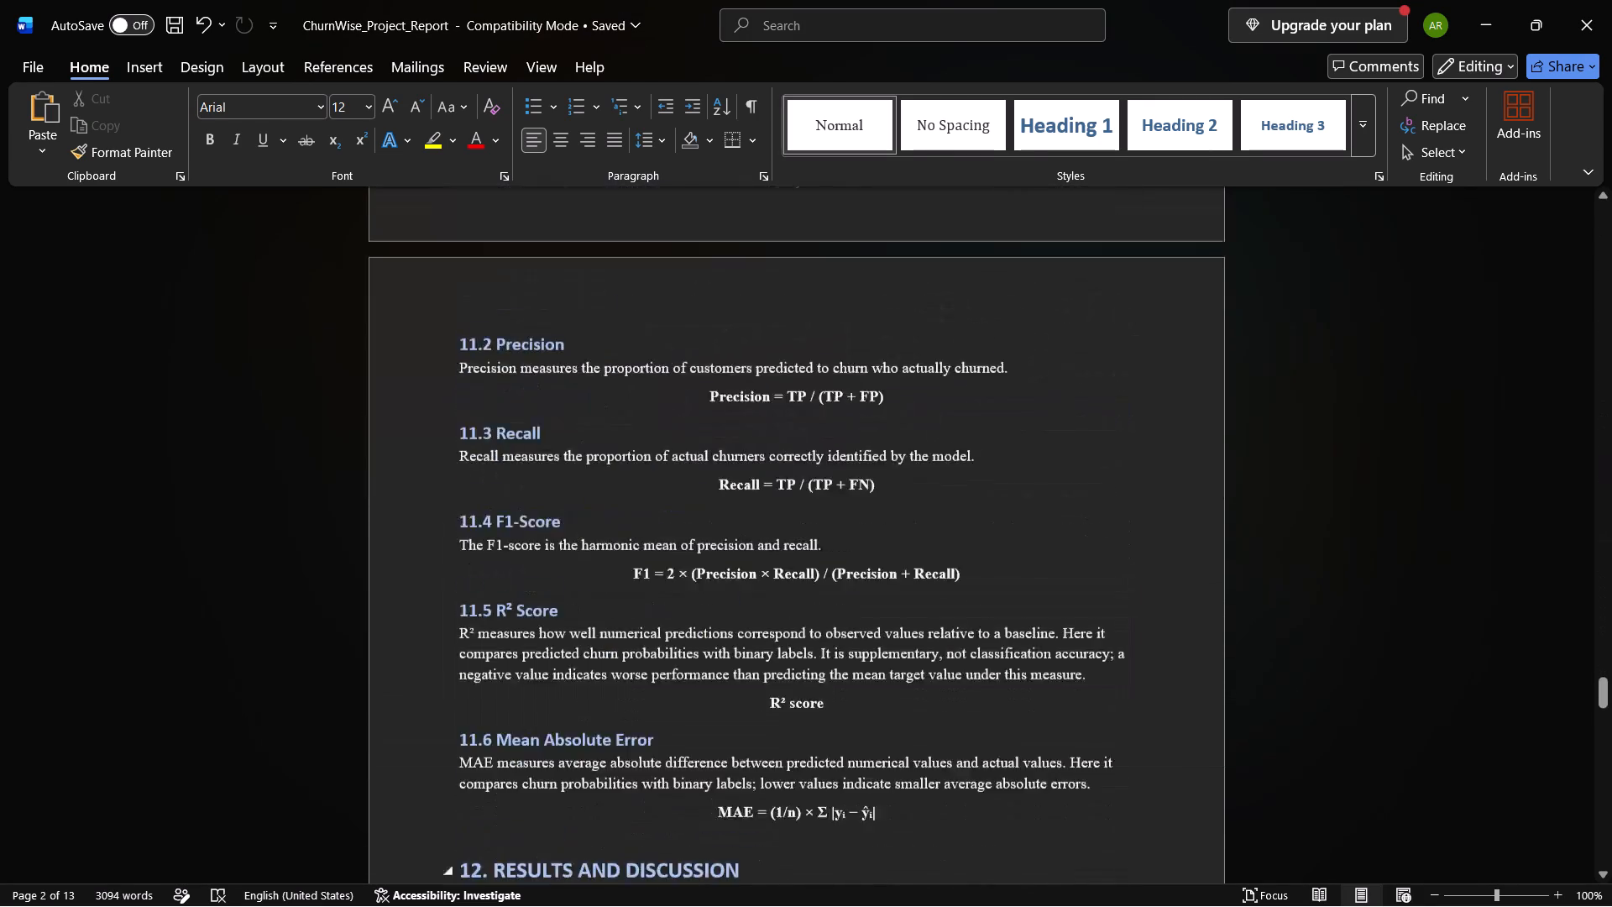
{"action": "scroll", "coordinate": [860, 423], "scroll_direction": "up", "scroll_amount": 1}
{"action": "scroll", "coordinate": [860, 423], "scroll_direction": "down", "scroll_amount": 3}
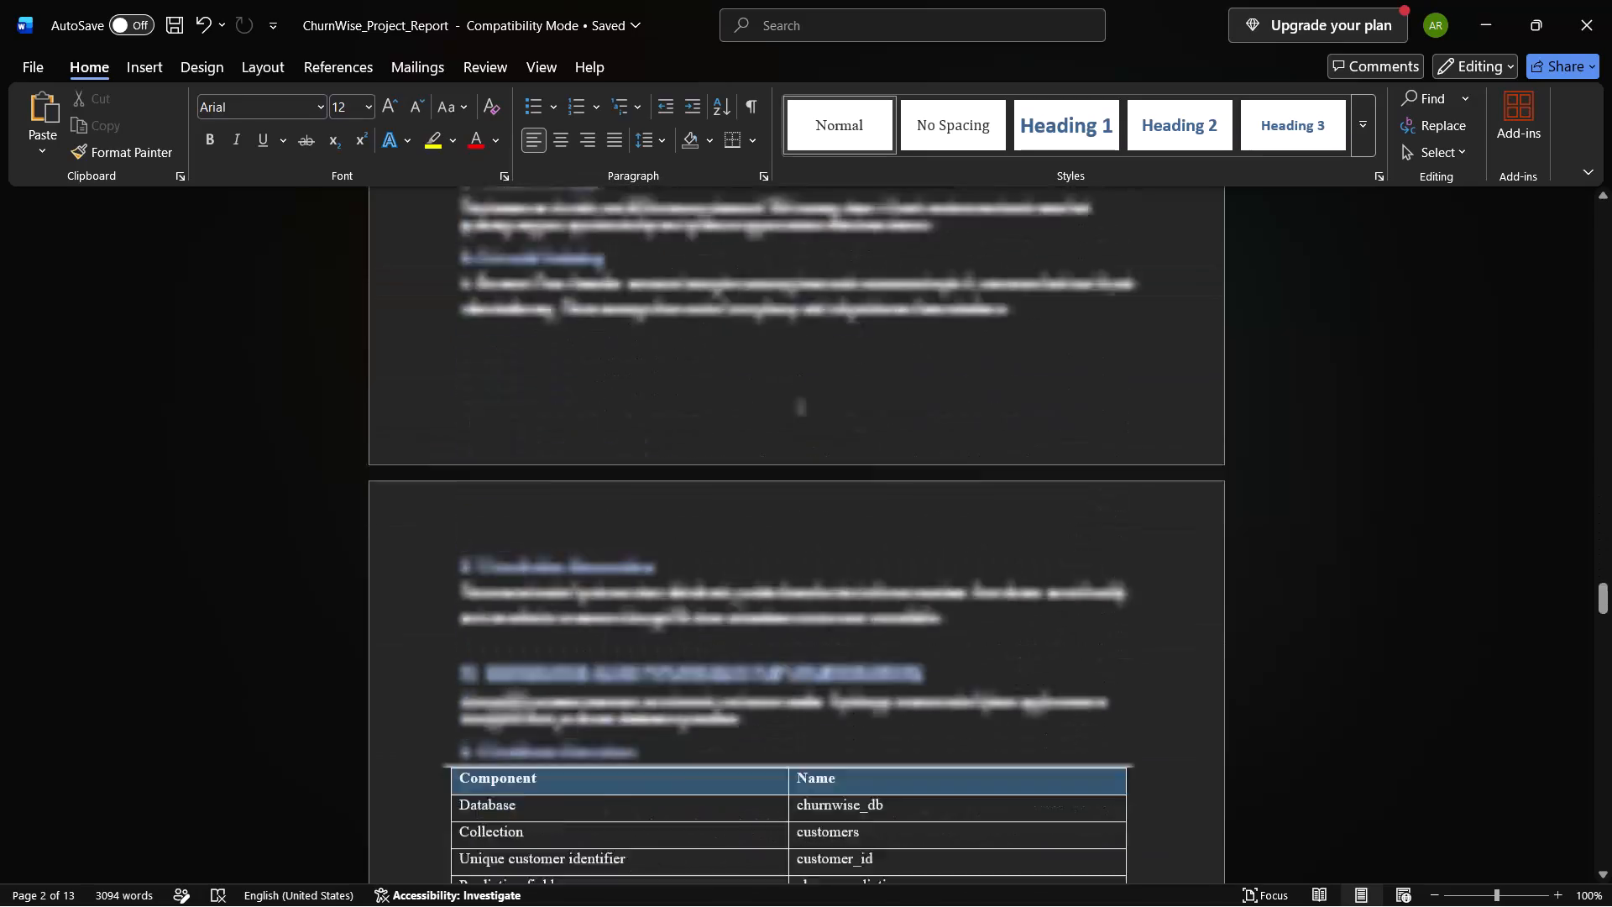
{"action": "scroll", "coordinate": [860, 423], "scroll_direction": "down", "scroll_amount": 4}
{"action": "scroll", "coordinate": [860, 423], "scroll_direction": "up", "scroll_amount": 8}
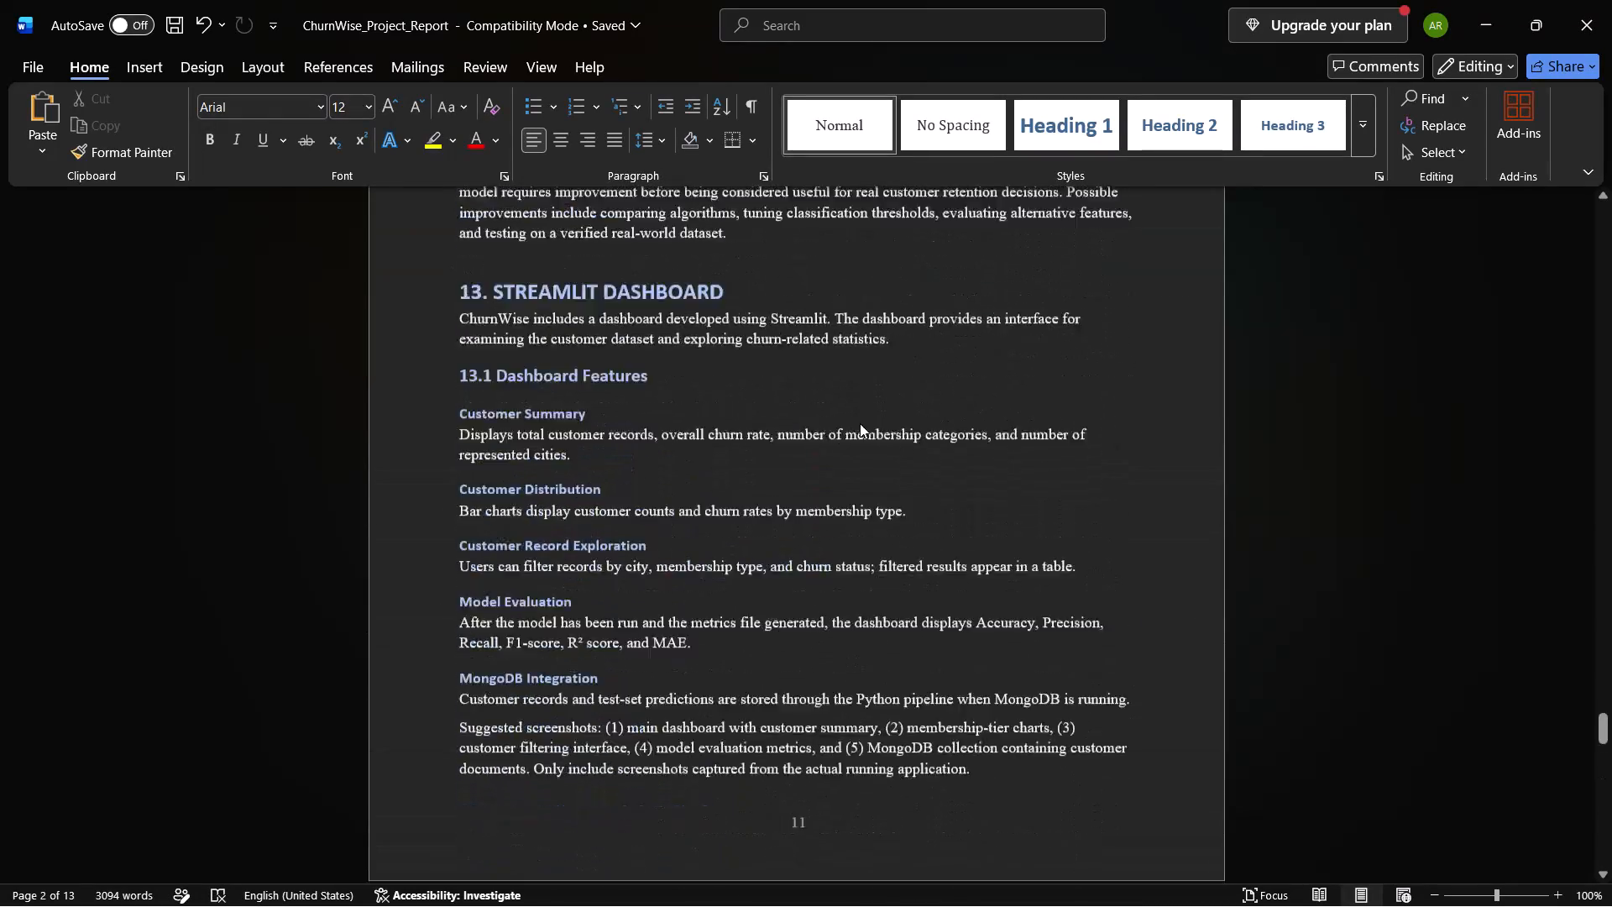
{"action": "scroll", "coordinate": [860, 423], "scroll_direction": "up", "scroll_amount": 11}
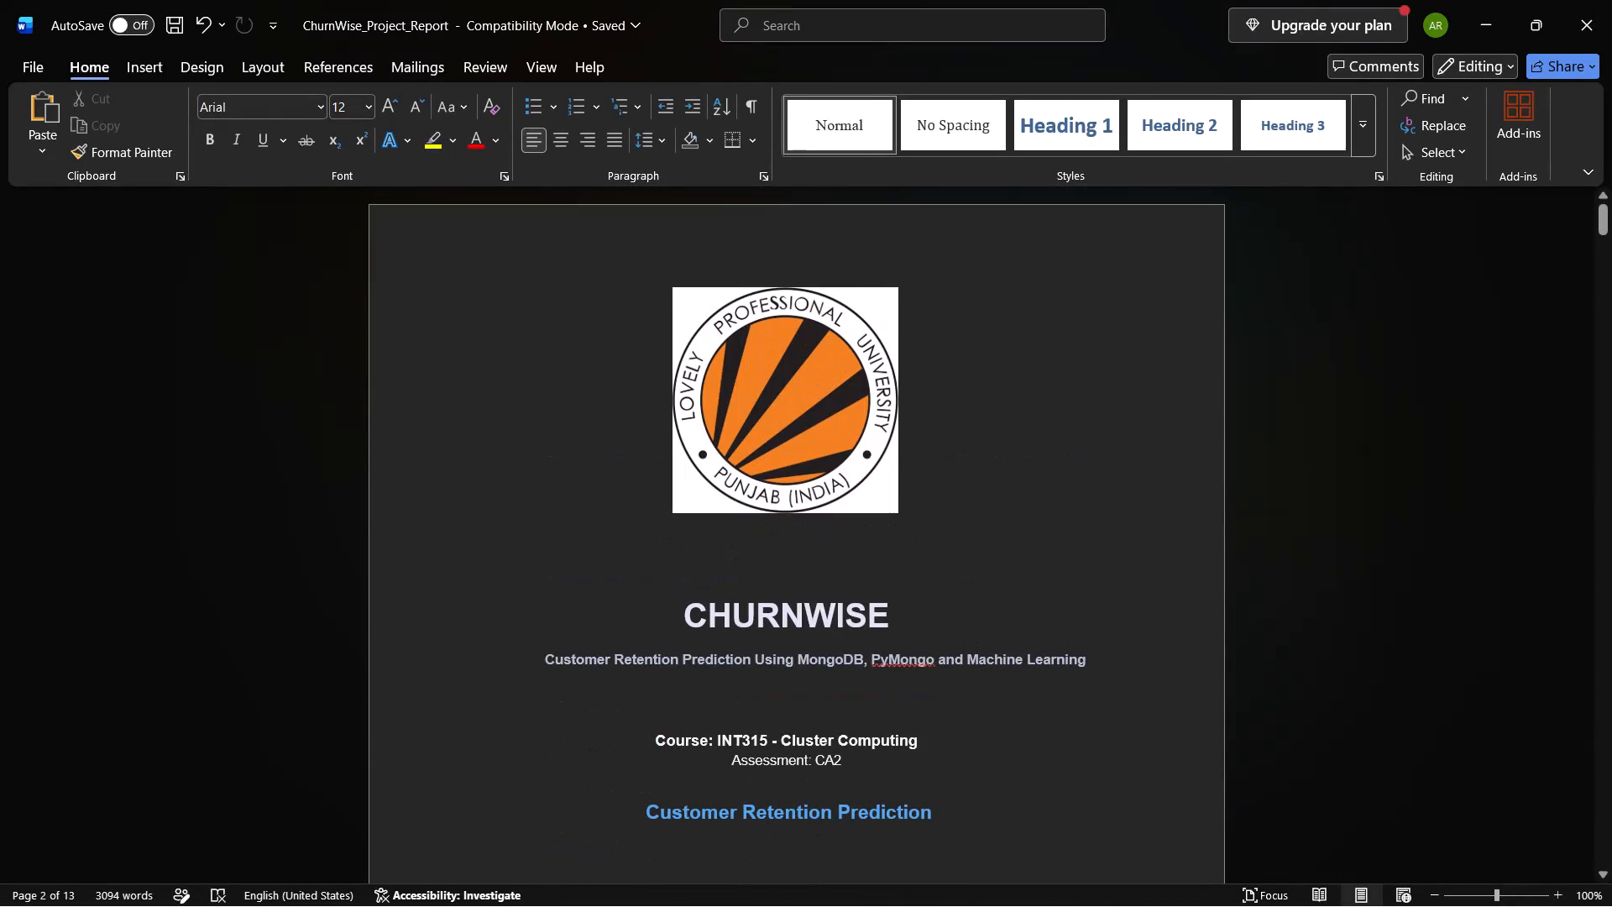
Review the opening pages from the cover through the abstract, table of contents and introduction, and return to the cover.
{"action": "scroll", "coordinate": [860, 423], "scroll_direction": "down", "scroll_amount": 5}
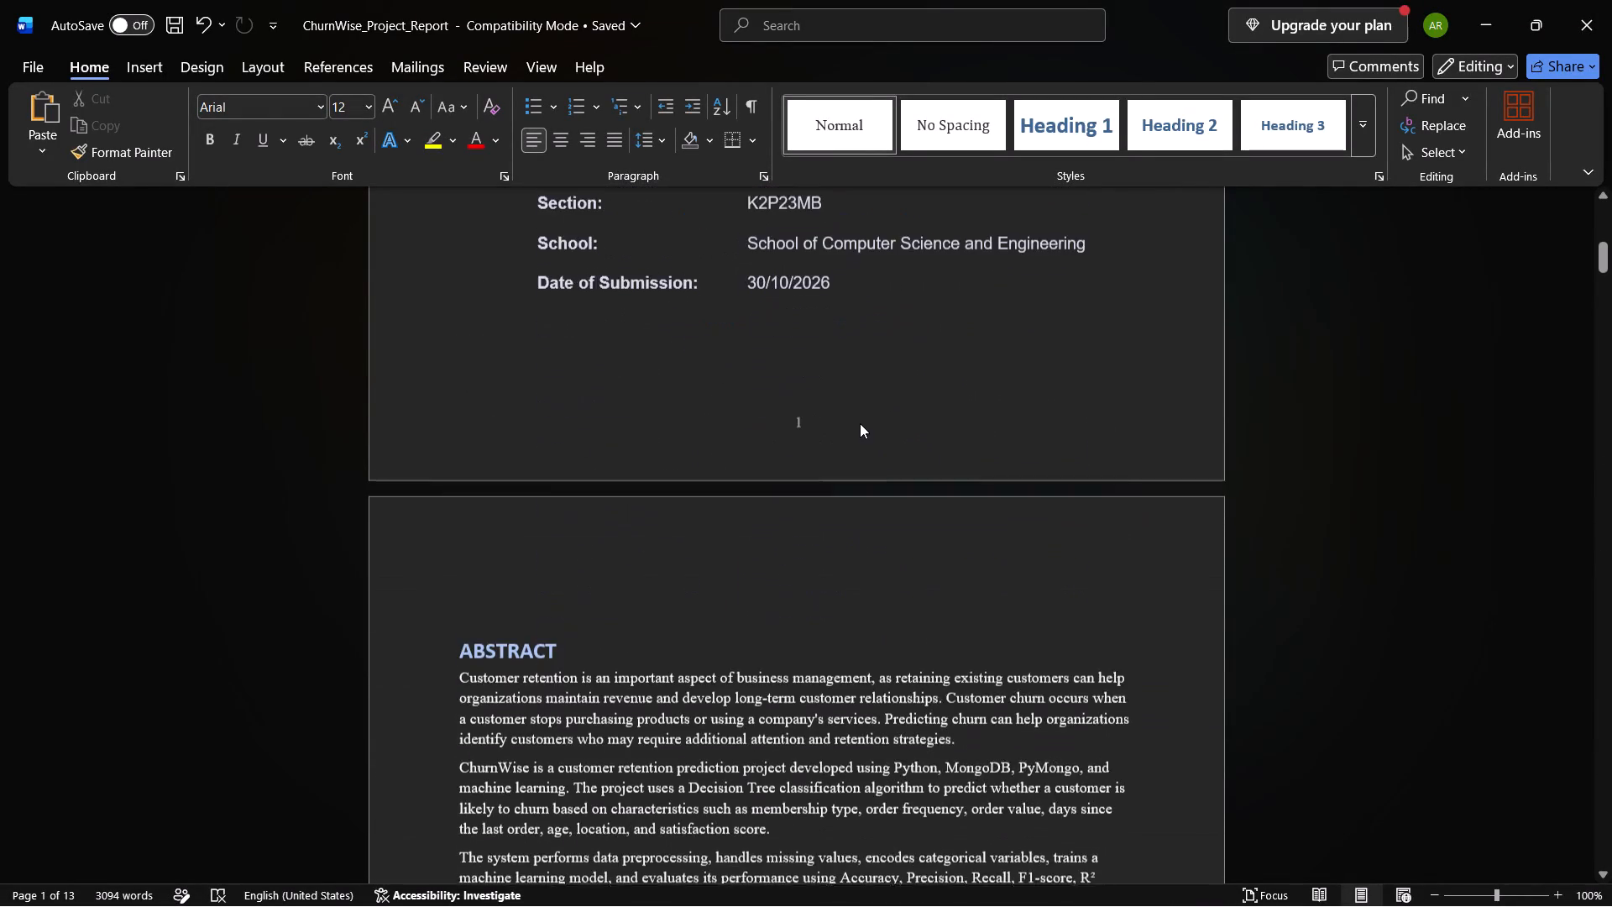
{"action": "scroll", "coordinate": [860, 423], "scroll_direction": "down", "scroll_amount": 3}
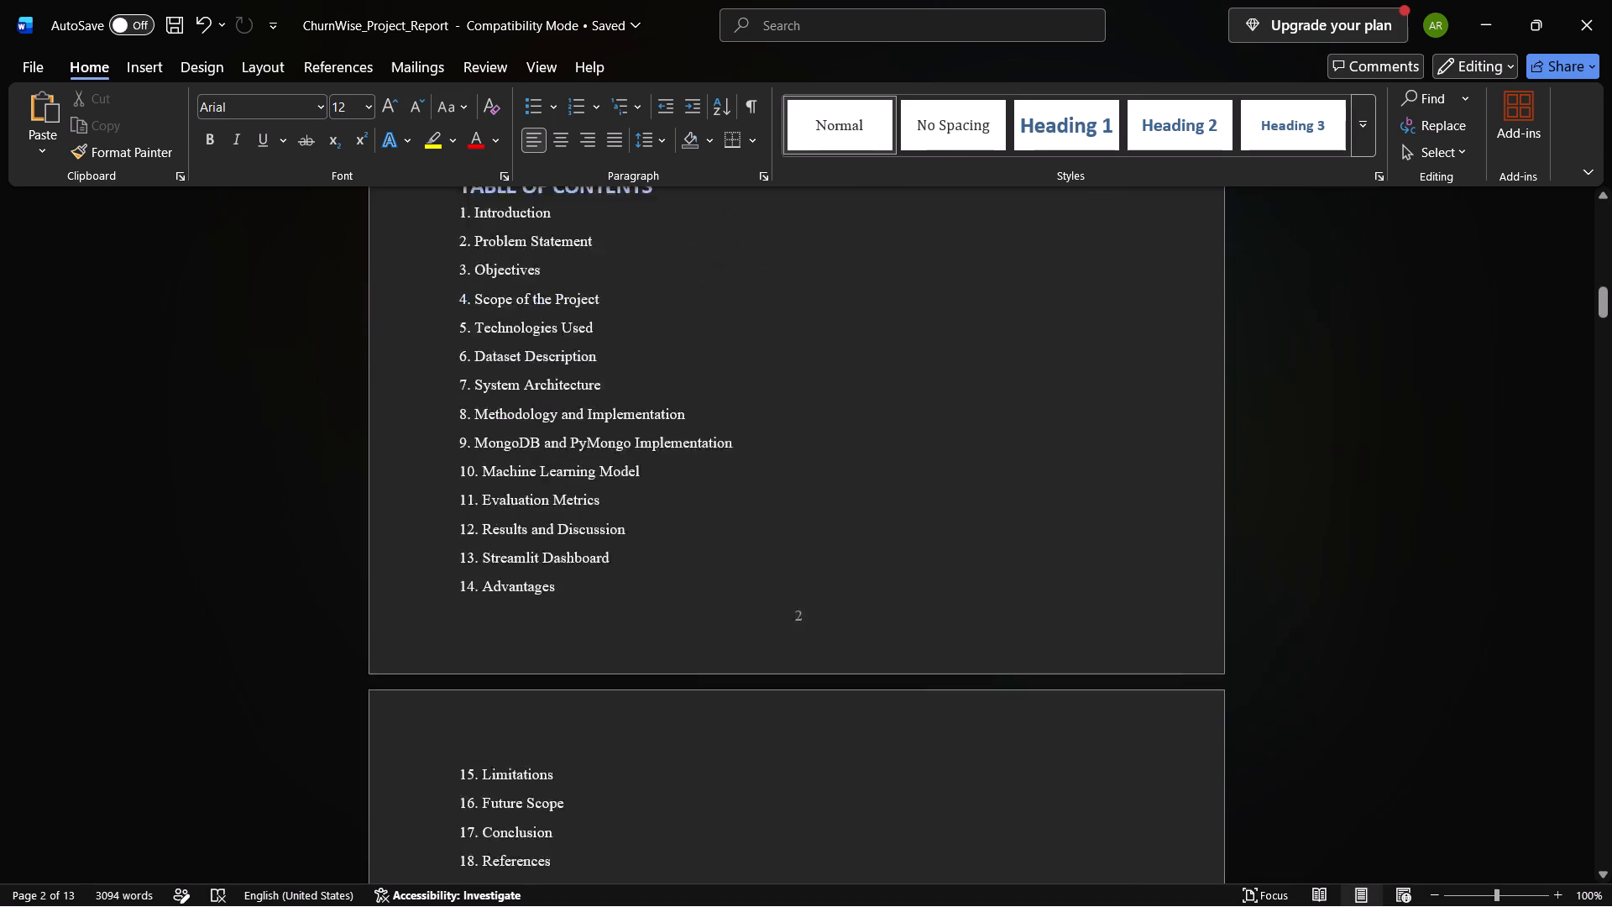
{"action": "scroll", "coordinate": [860, 423], "scroll_direction": "down", "scroll_amount": 4}
{"action": "scroll", "coordinate": [860, 423], "scroll_direction": "up", "scroll_amount": 6}
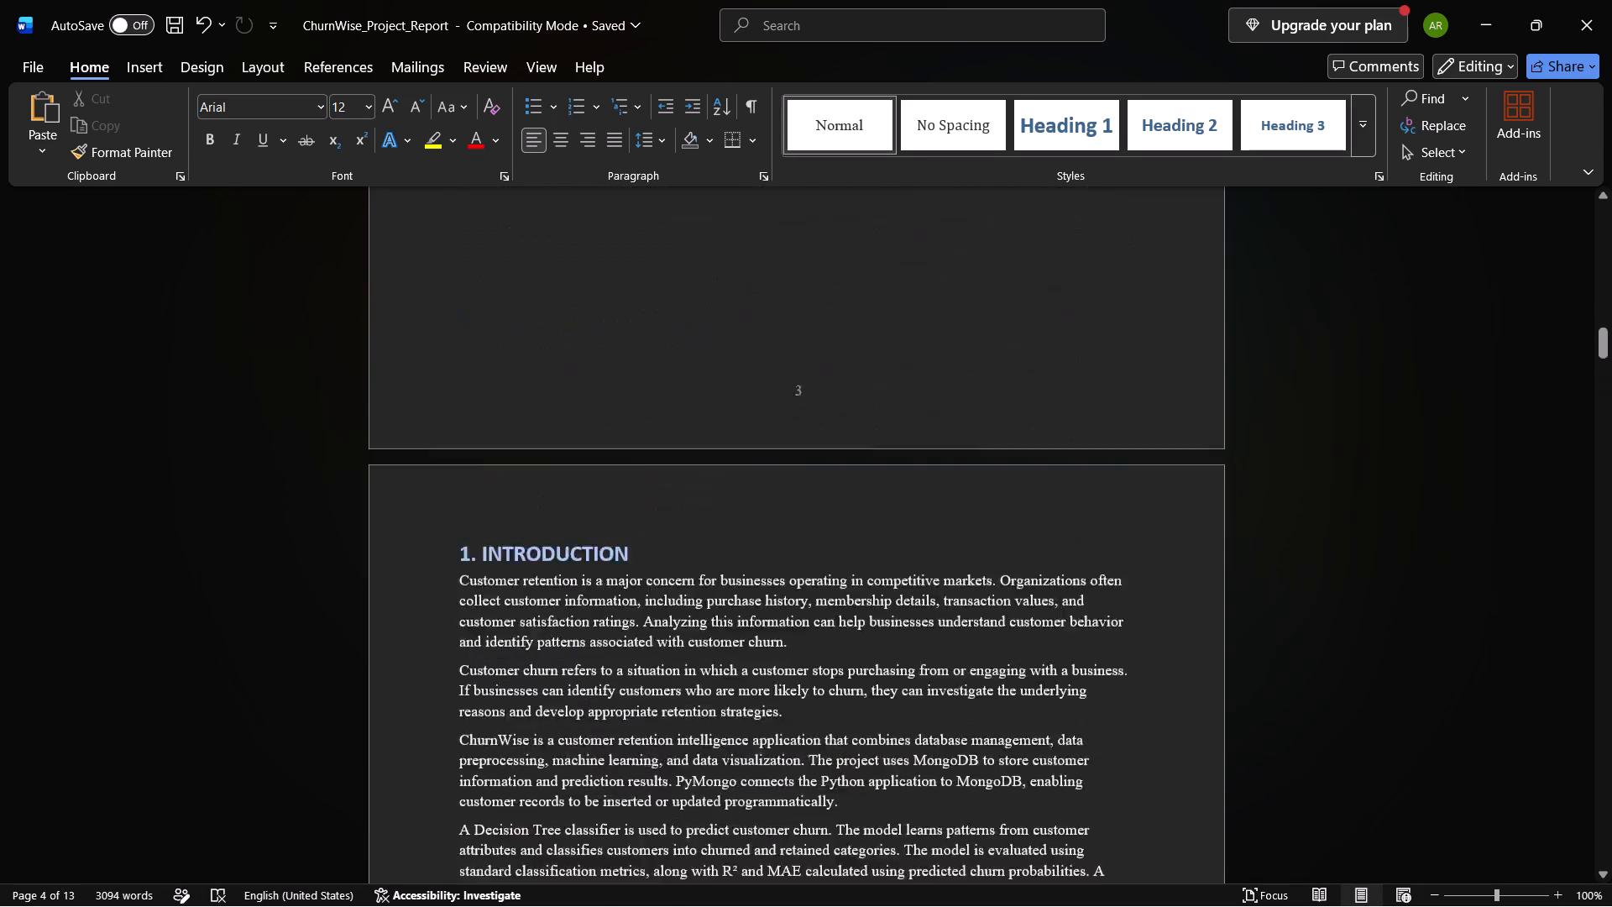
{"action": "scroll", "coordinate": [860, 423], "scroll_direction": "up", "scroll_amount": 7}
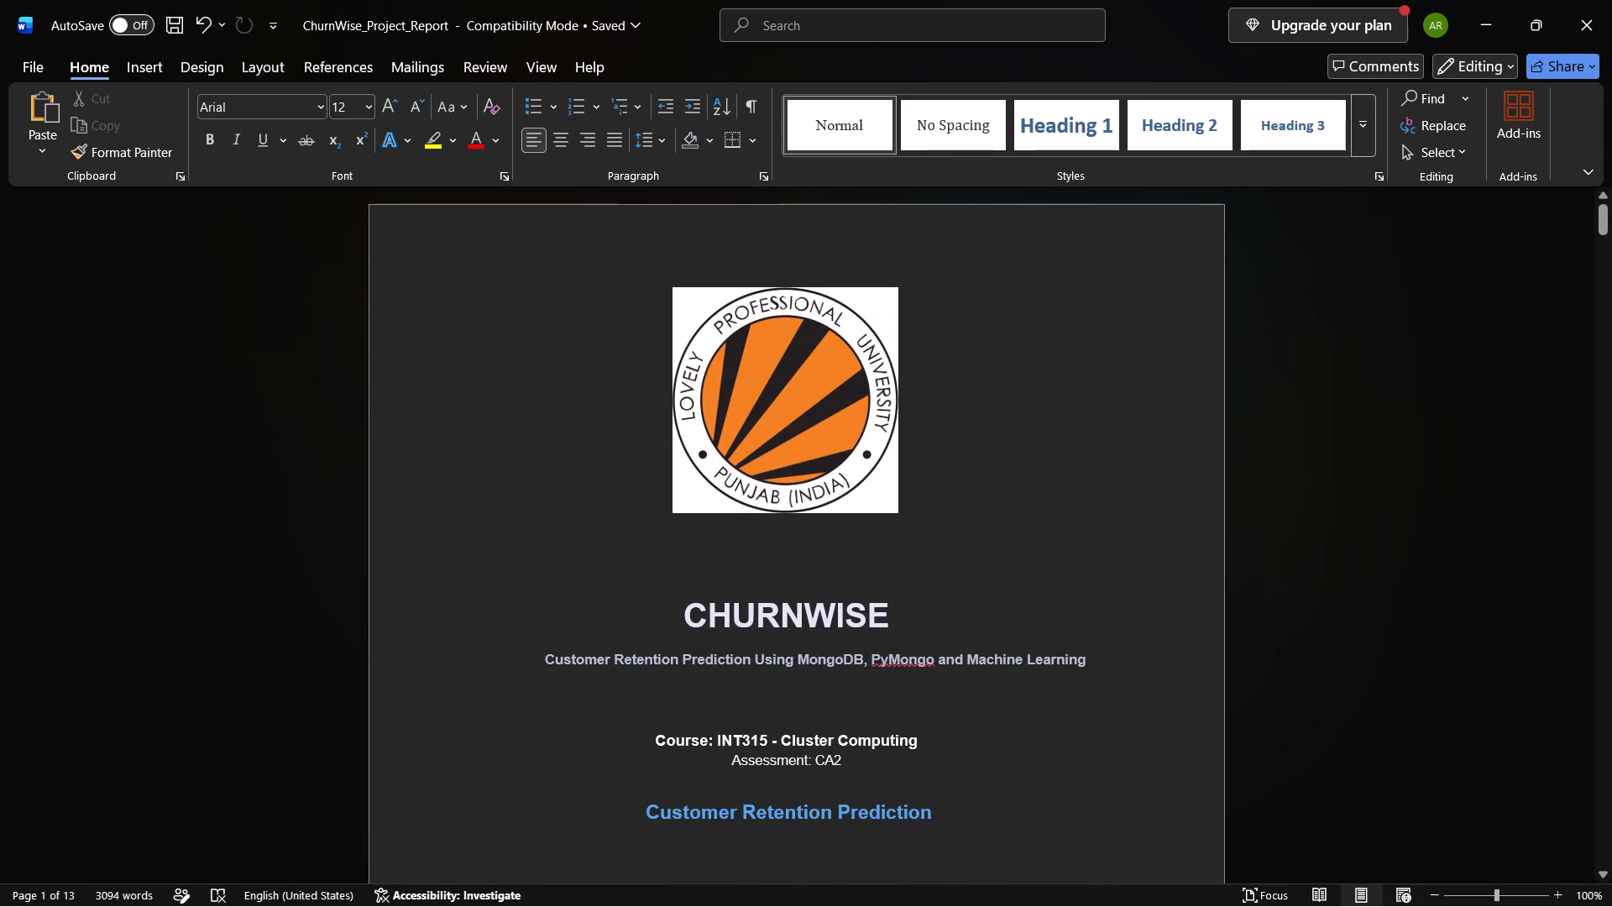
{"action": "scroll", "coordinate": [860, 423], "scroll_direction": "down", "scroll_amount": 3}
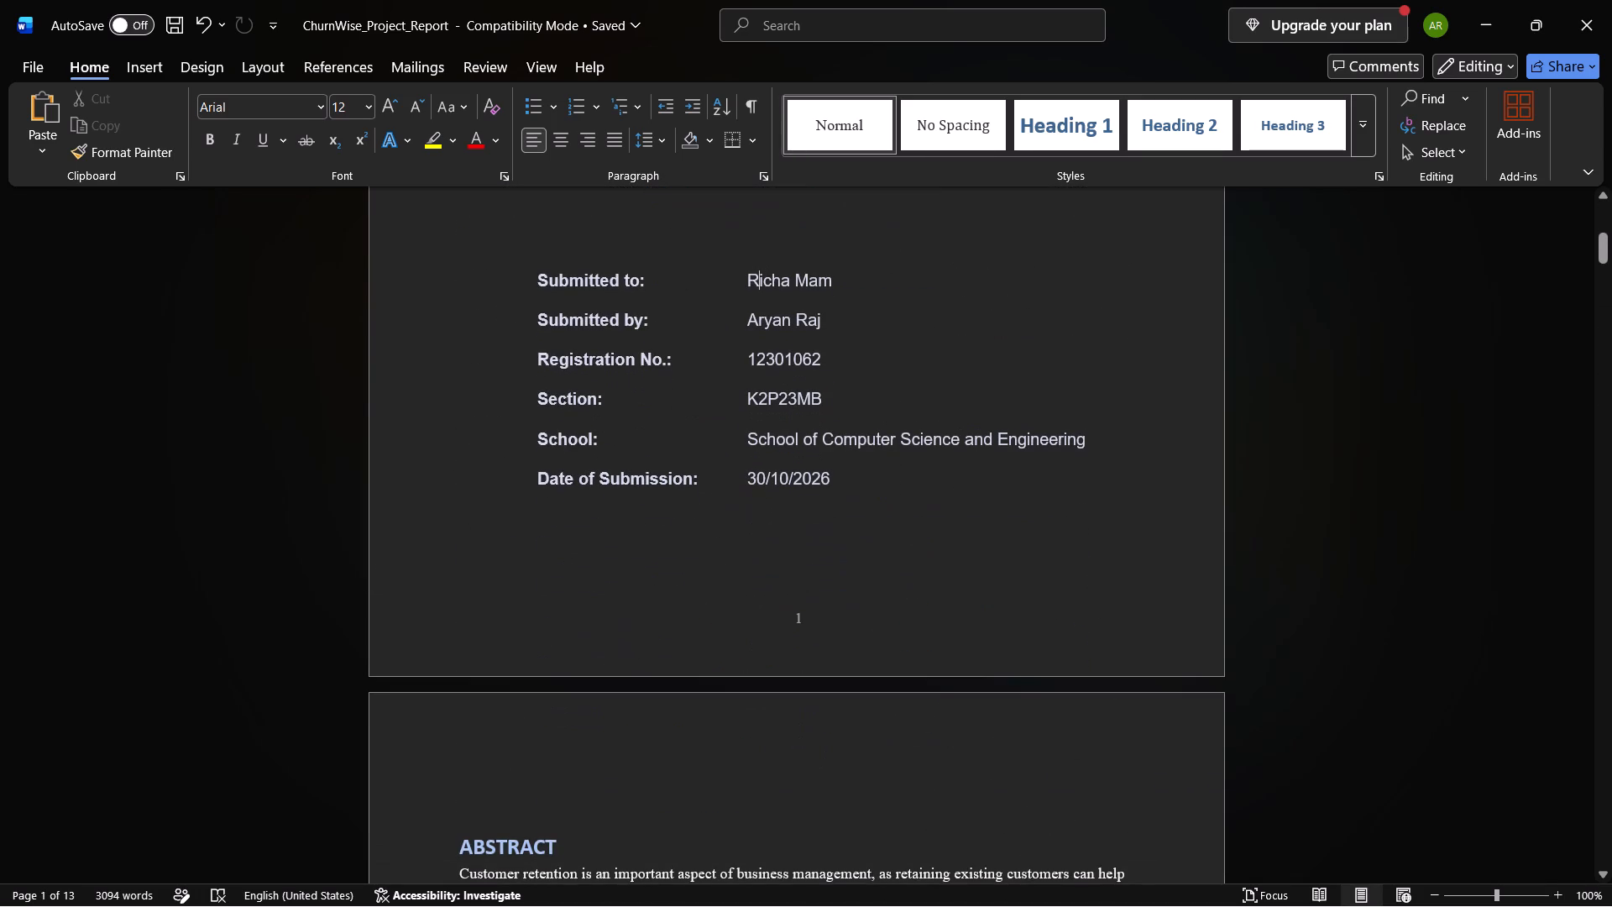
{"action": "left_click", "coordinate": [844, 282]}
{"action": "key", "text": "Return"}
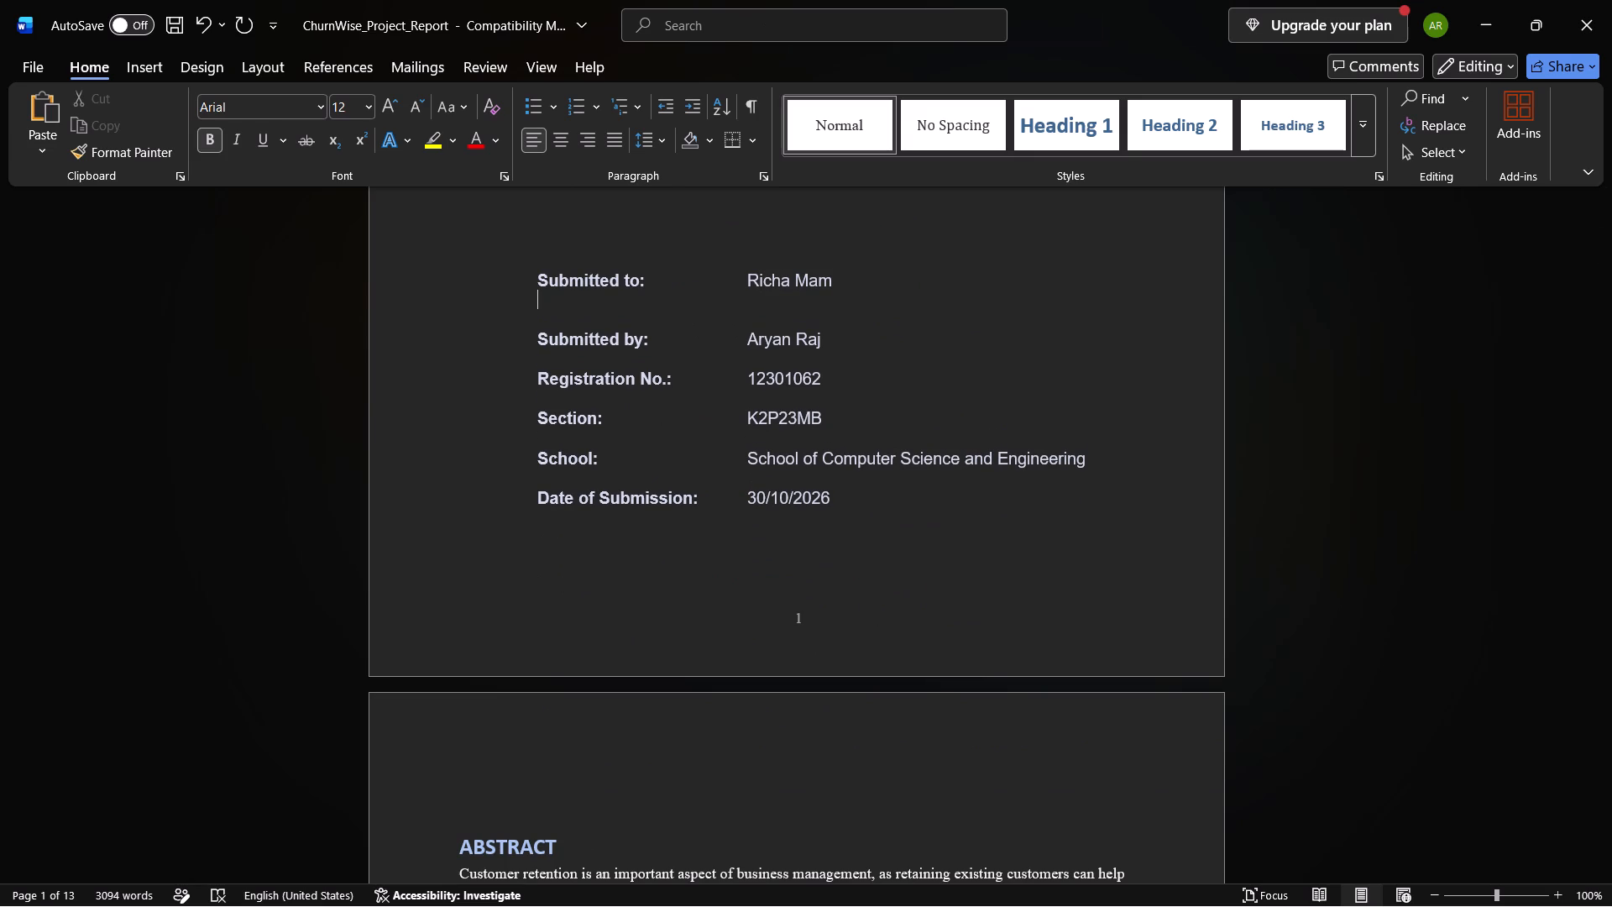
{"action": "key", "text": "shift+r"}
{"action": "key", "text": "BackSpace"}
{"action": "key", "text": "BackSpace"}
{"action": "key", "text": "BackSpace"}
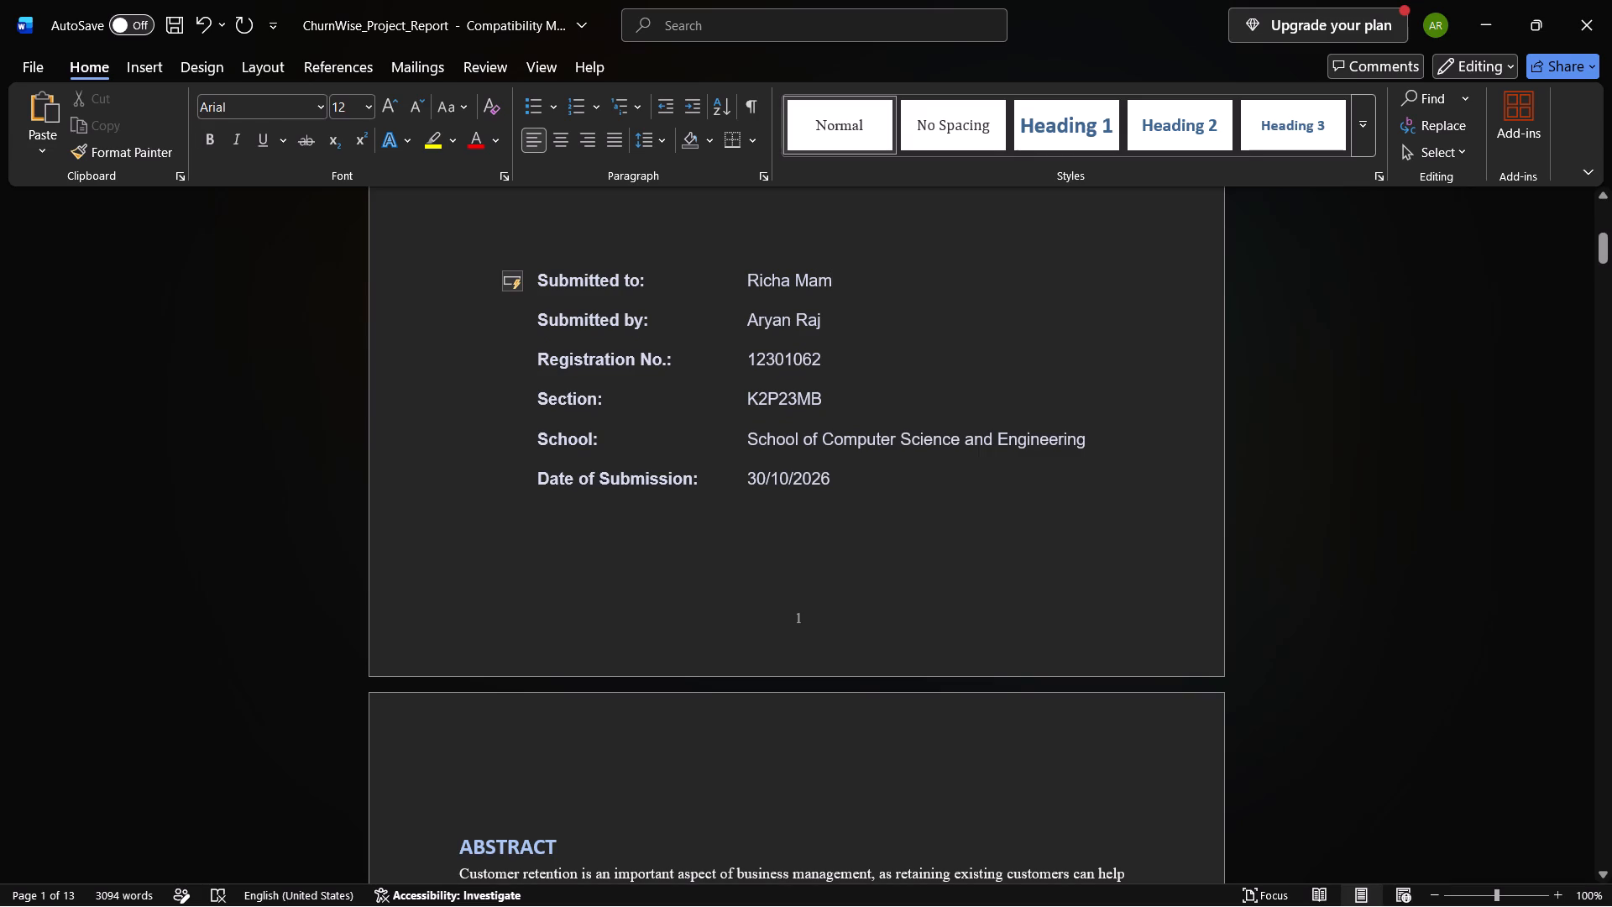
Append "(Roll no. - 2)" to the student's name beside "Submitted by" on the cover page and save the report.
{"action": "left_click", "coordinate": [843, 324]}
{"action": "key", "text": "shift+parenleft"}
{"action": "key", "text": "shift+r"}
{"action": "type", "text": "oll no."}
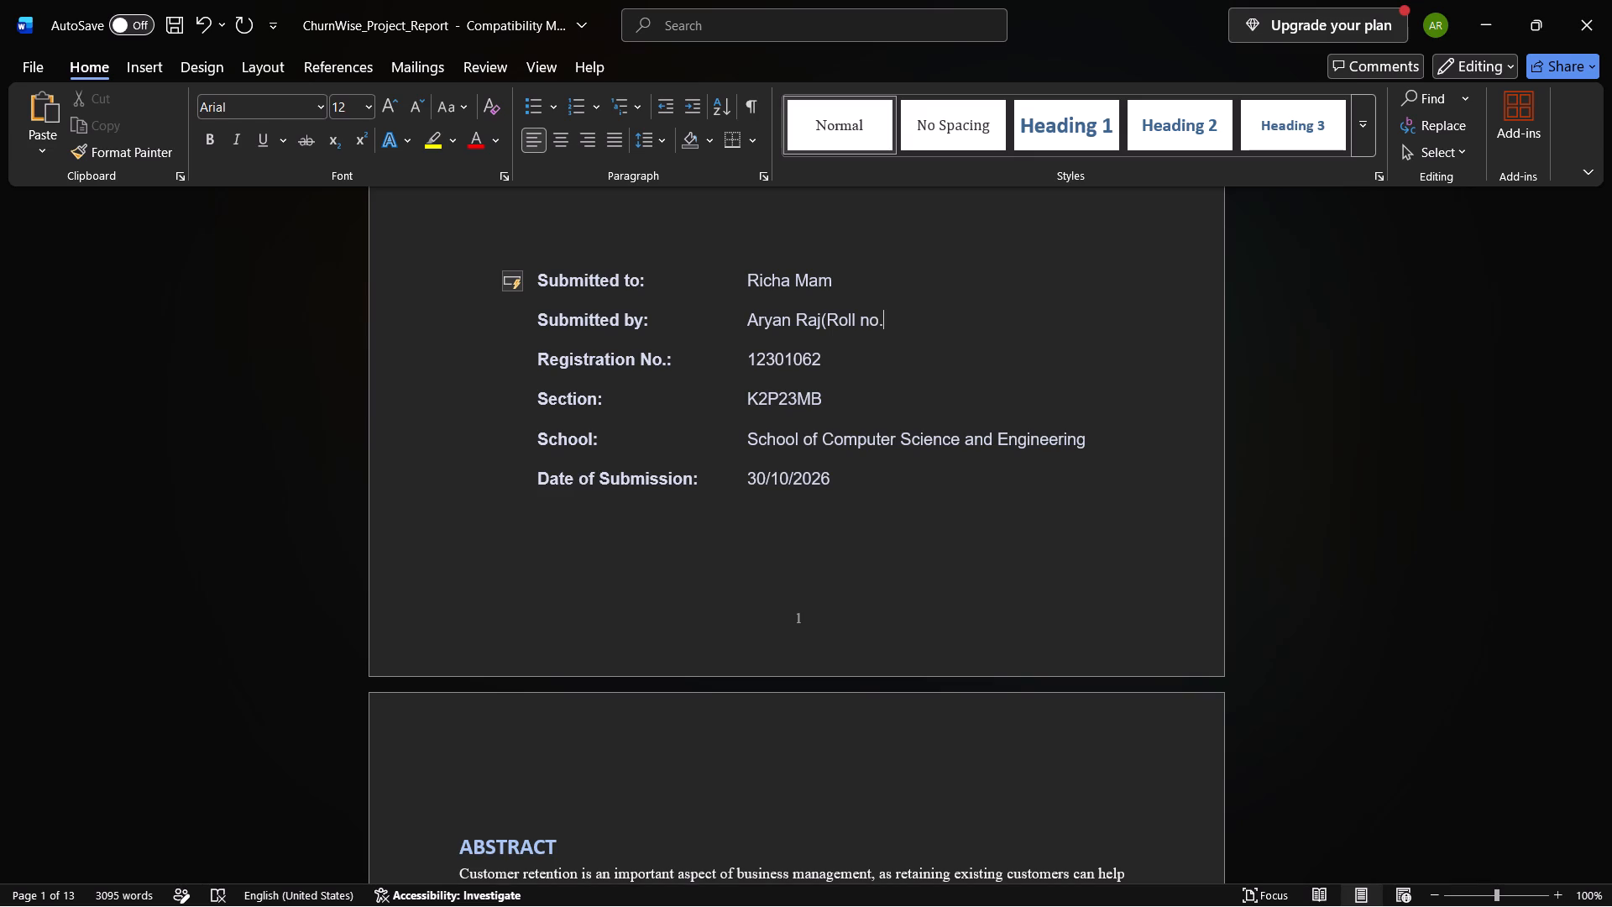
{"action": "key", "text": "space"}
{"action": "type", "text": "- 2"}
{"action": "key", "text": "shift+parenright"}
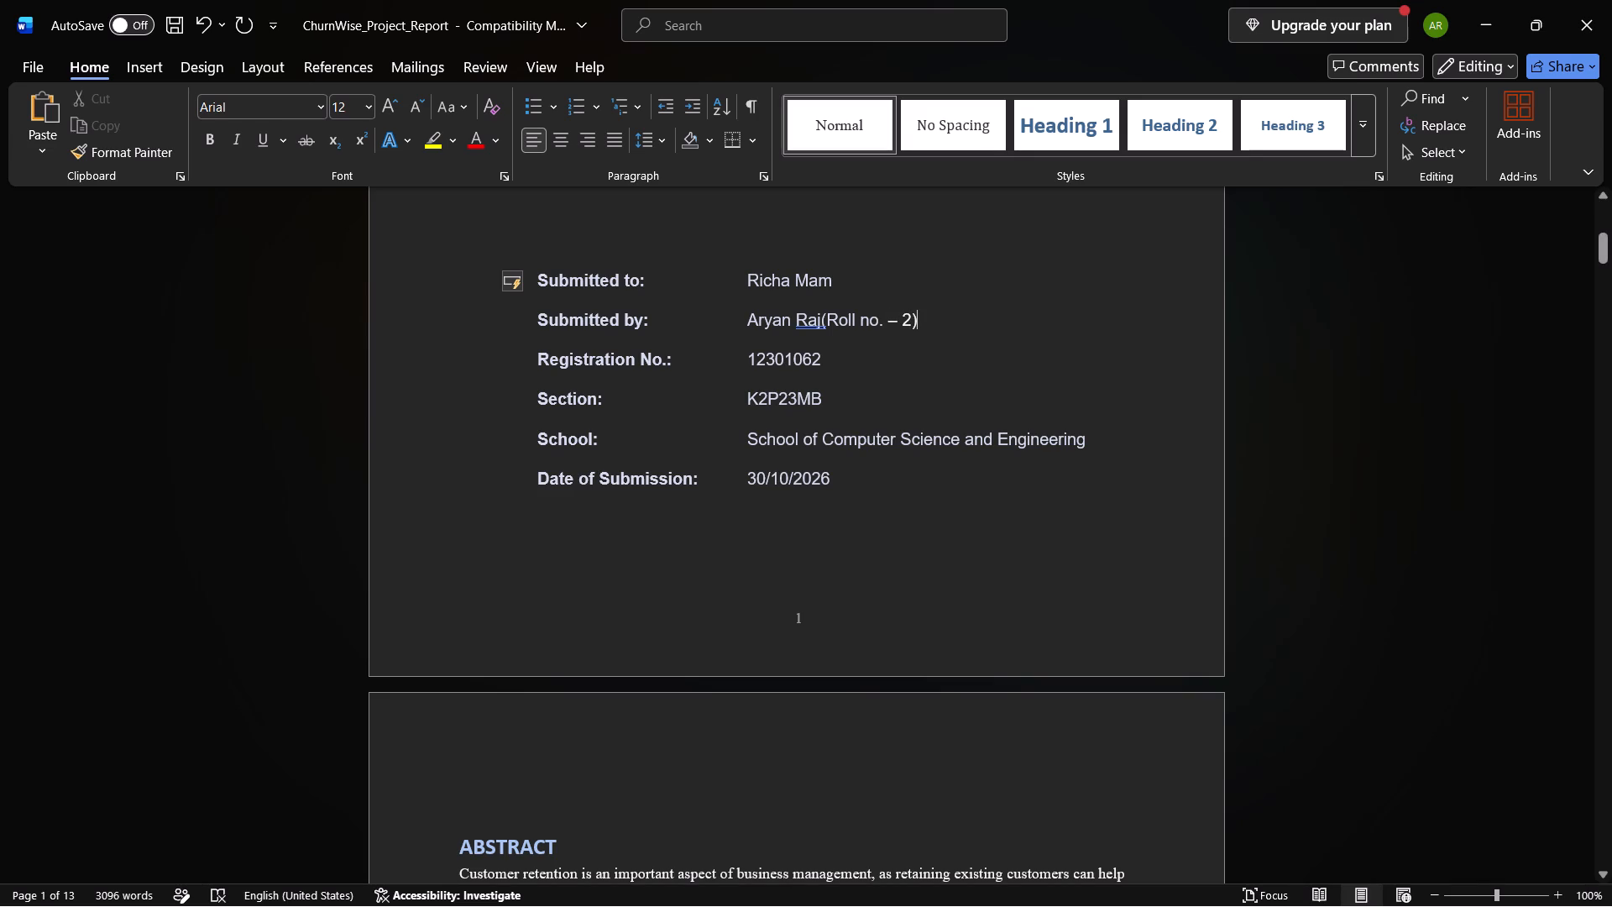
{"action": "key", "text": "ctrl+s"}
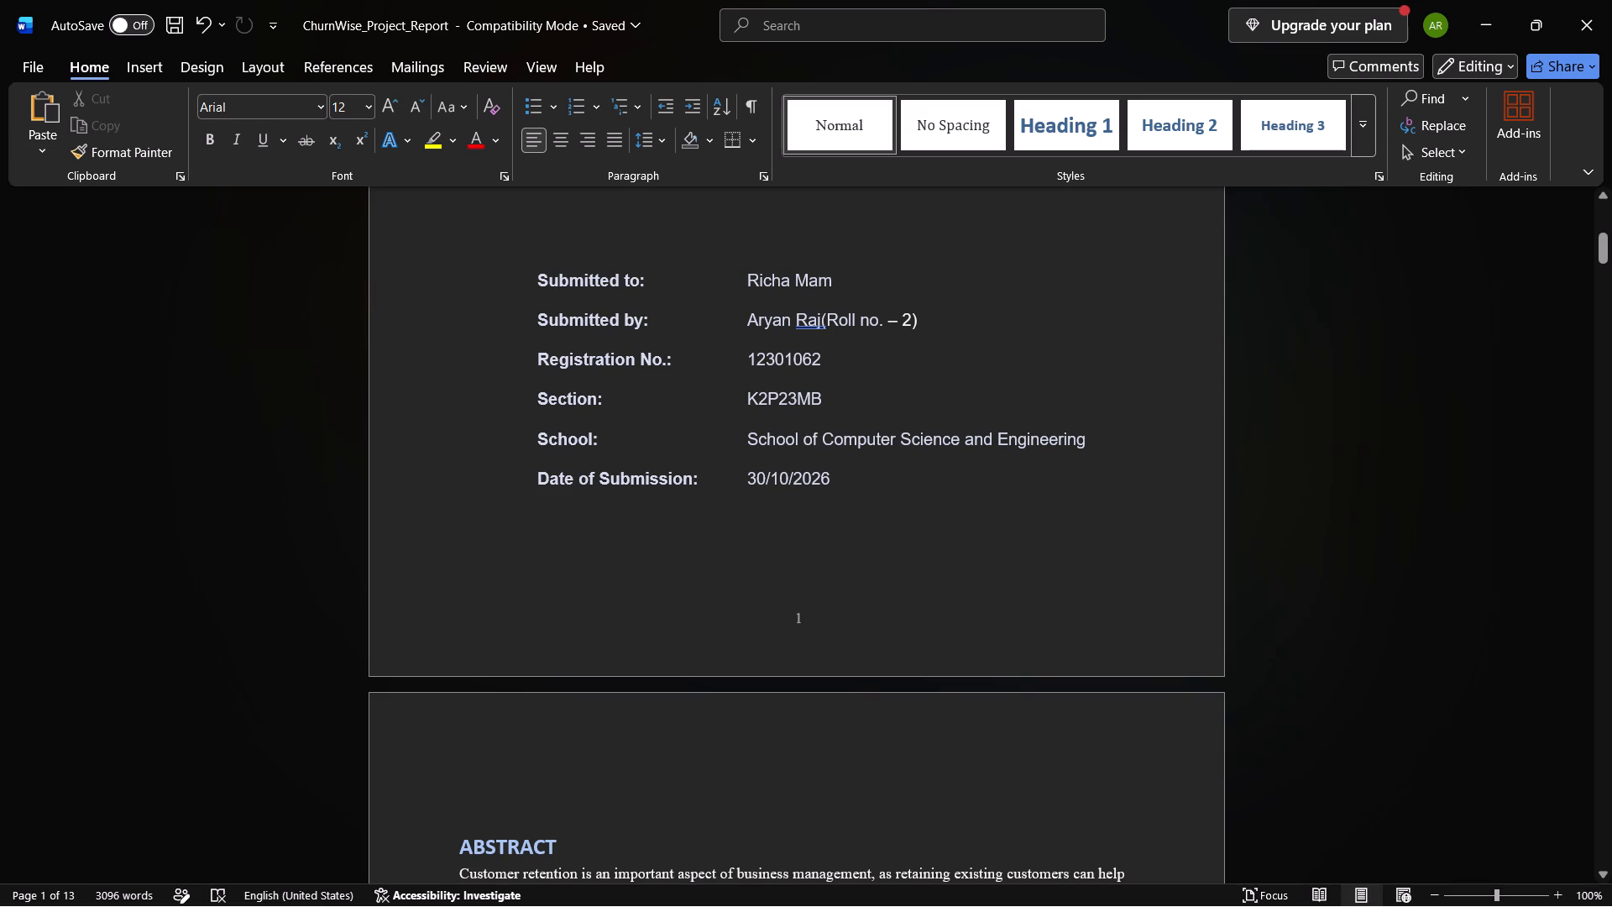
Save a copy of the report to the Desktop as "INT 315 Project" with the registration number in parentheses, accepting the newest file format.
{"action": "left_click", "coordinate": [47, 60]}
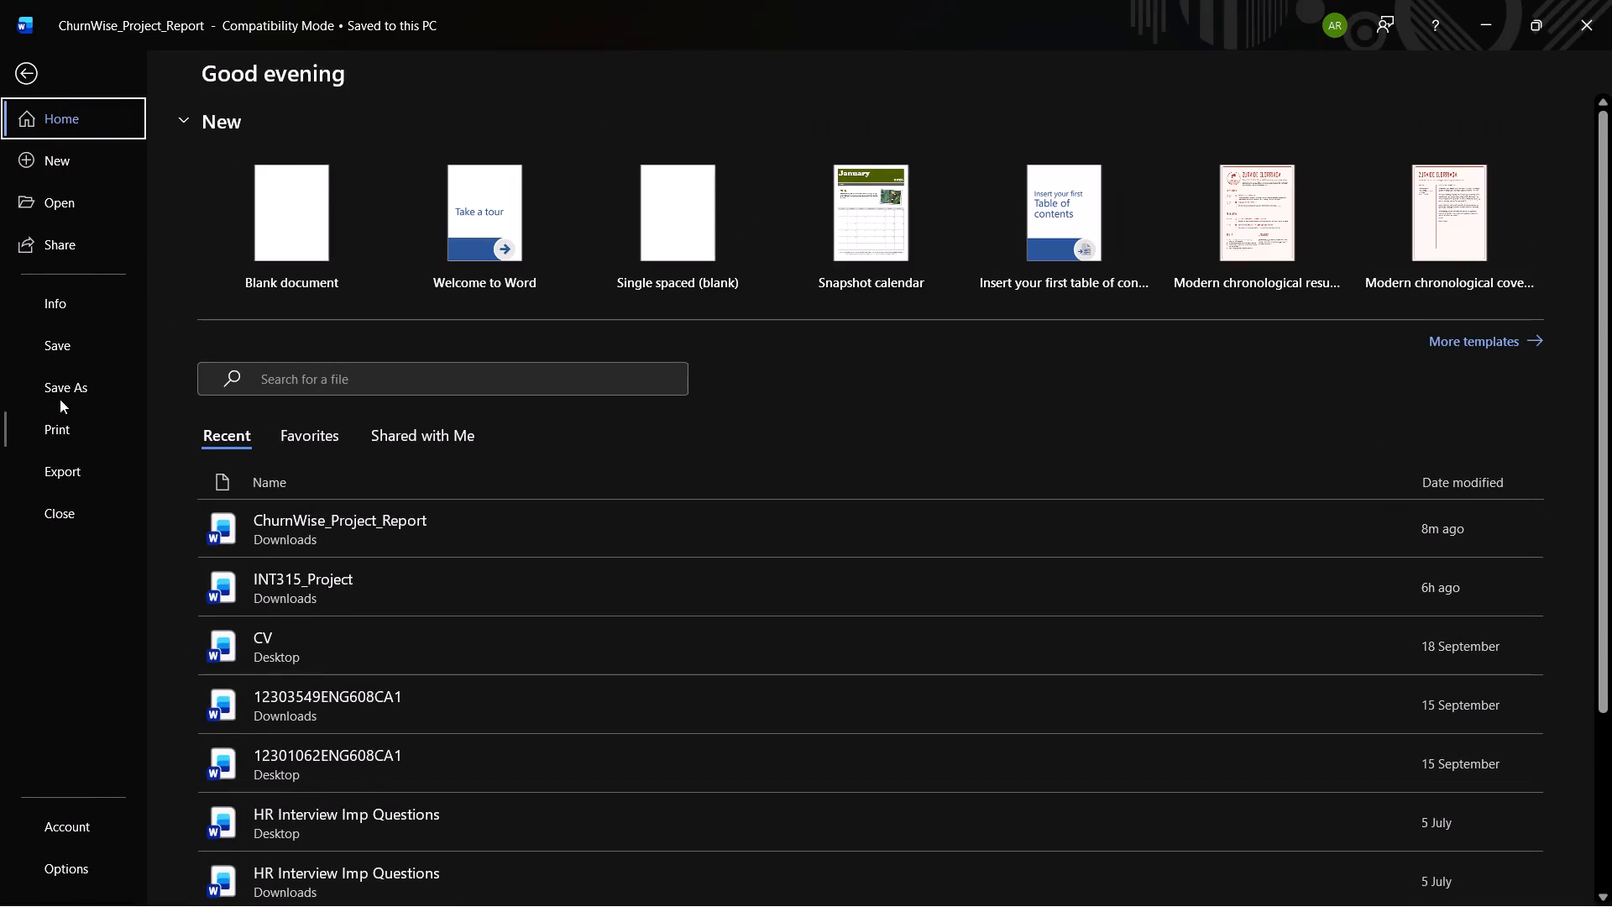
{"action": "left_click", "coordinate": [60, 399]}
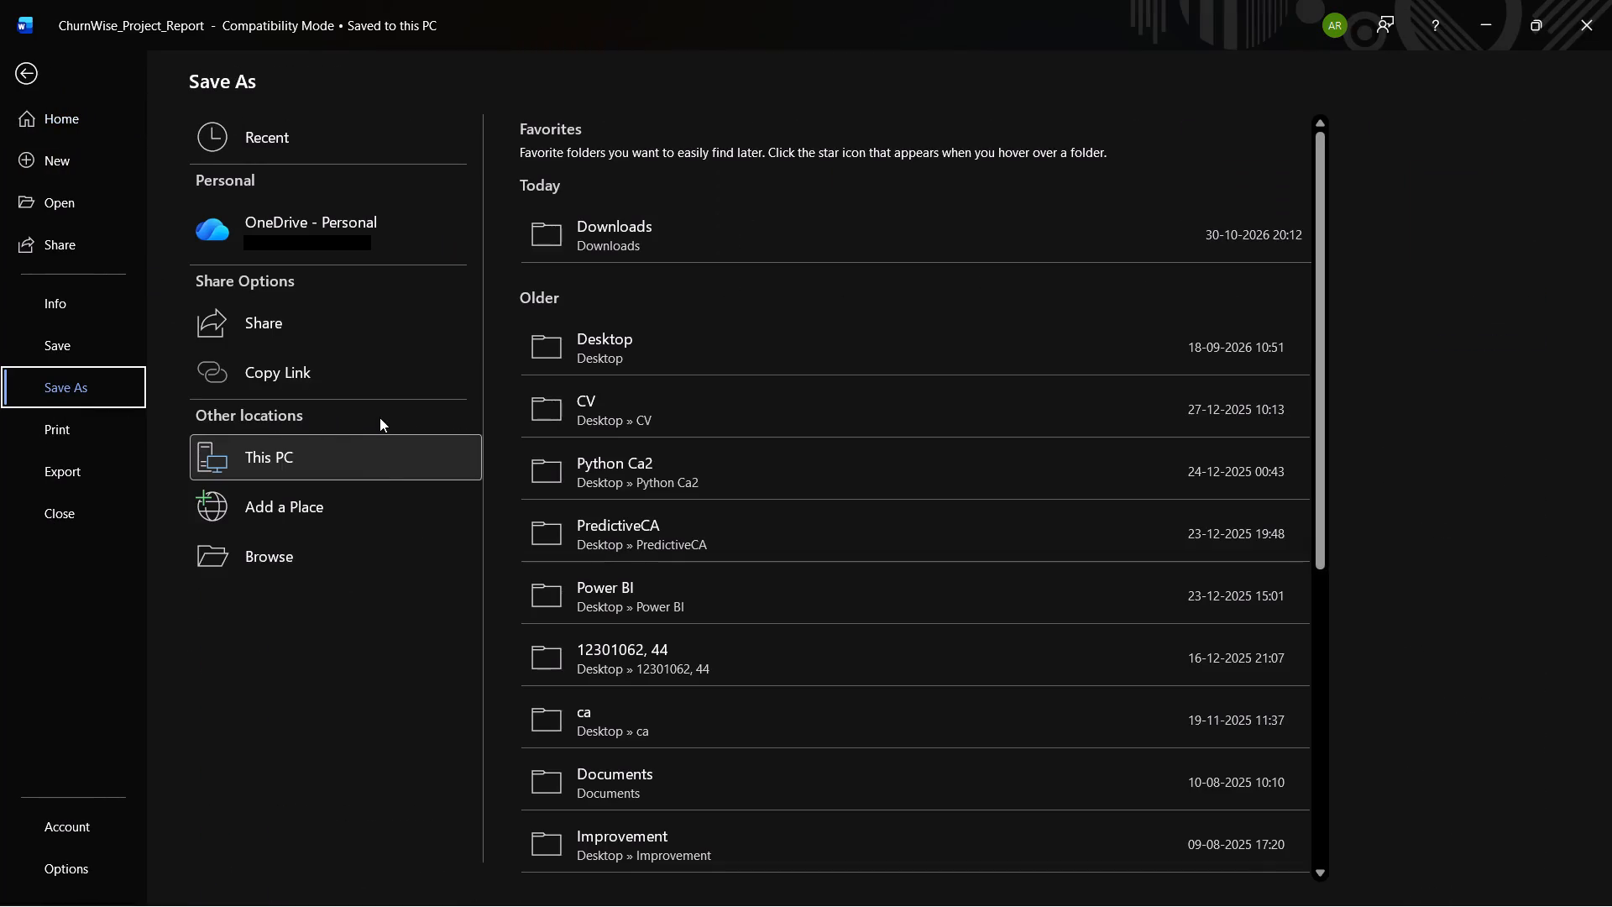
{"action": "left_click", "coordinate": [373, 463]}
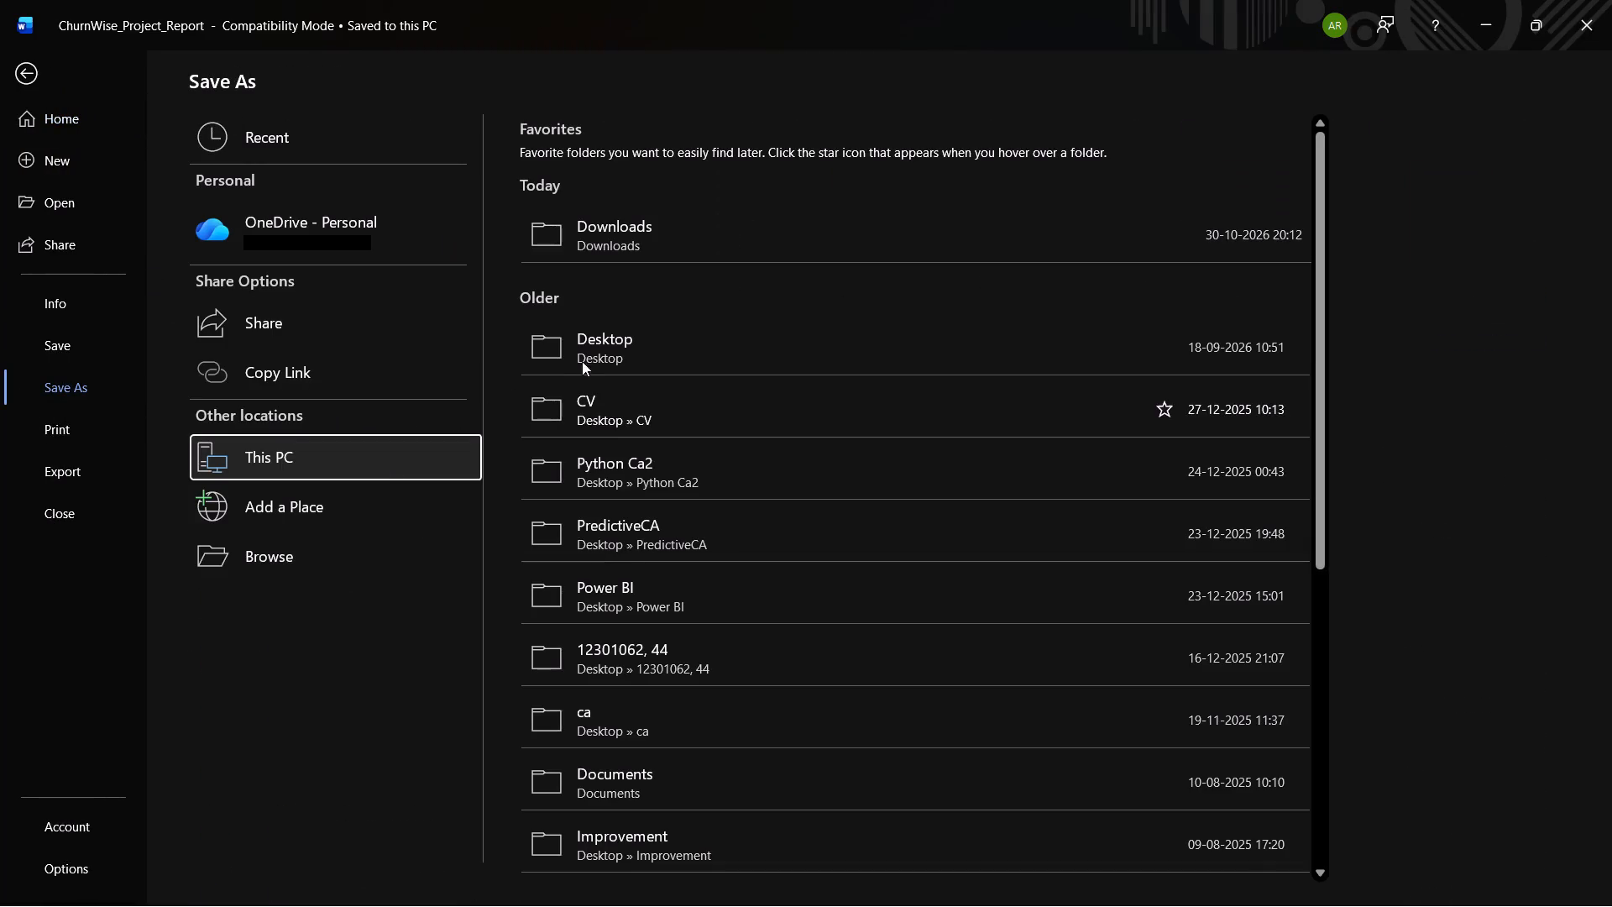
{"action": "left_click", "coordinate": [591, 353]}
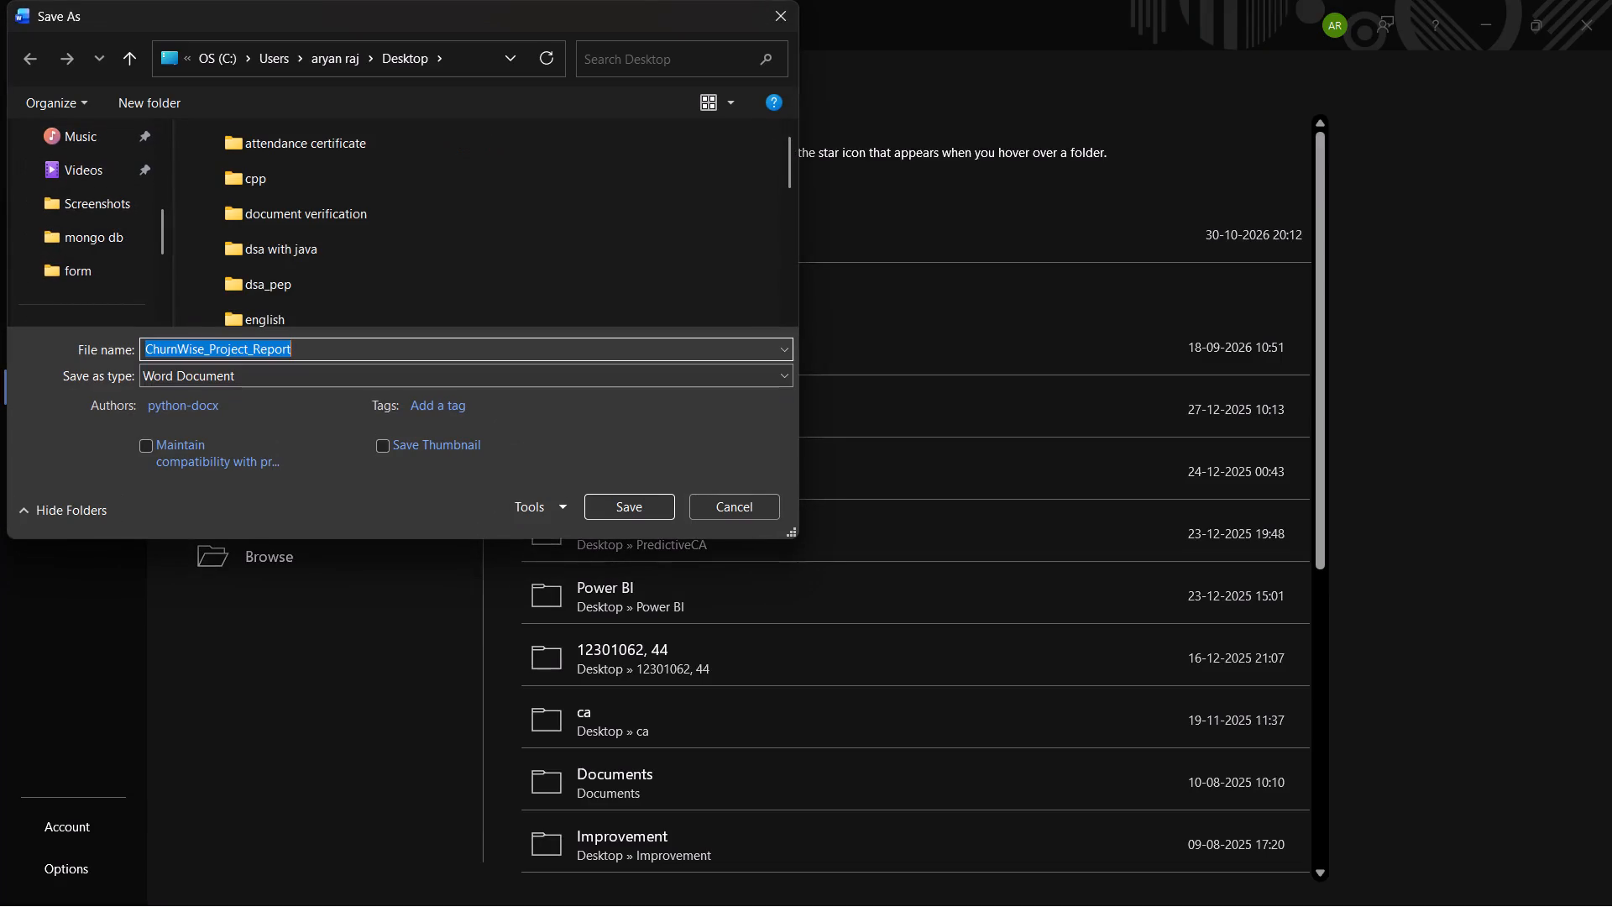
{"action": "key", "text": "BackSpace"}
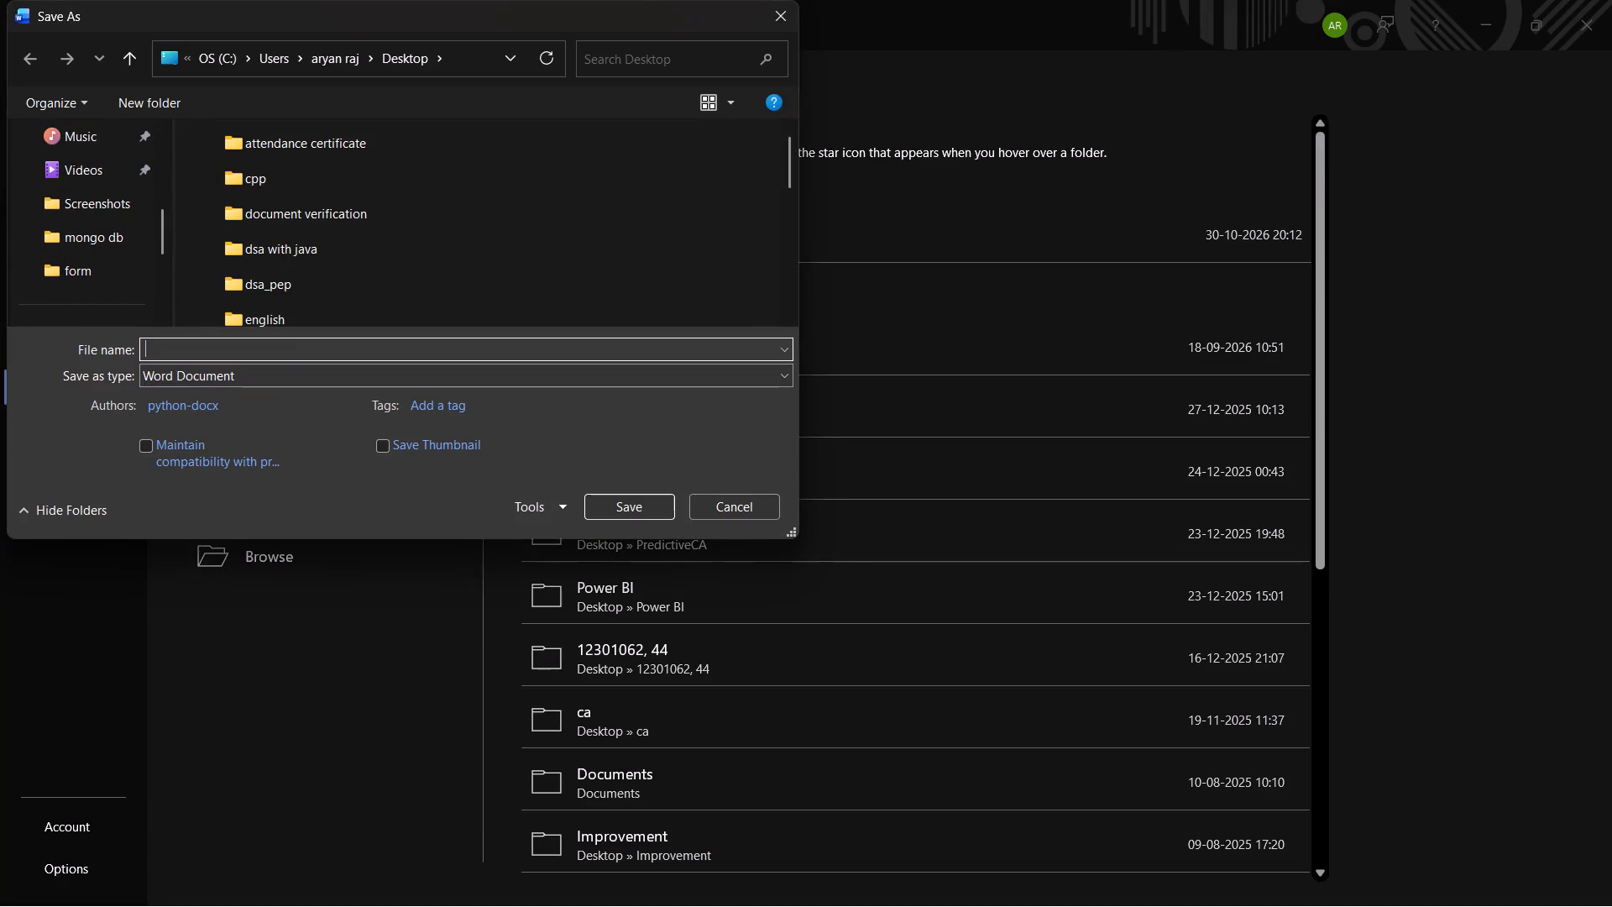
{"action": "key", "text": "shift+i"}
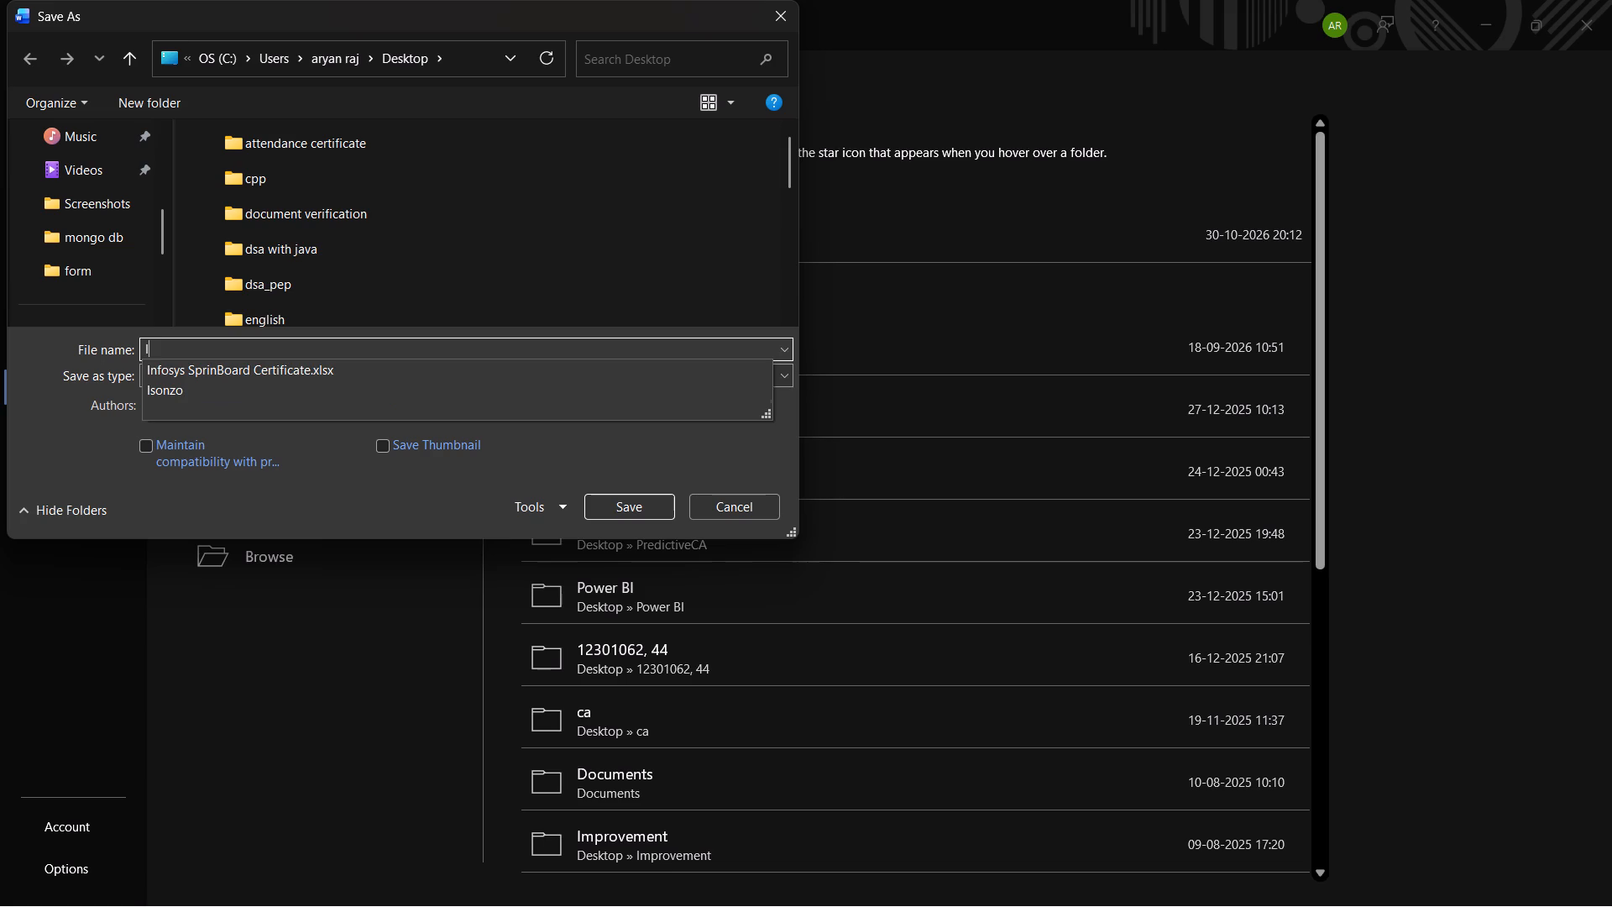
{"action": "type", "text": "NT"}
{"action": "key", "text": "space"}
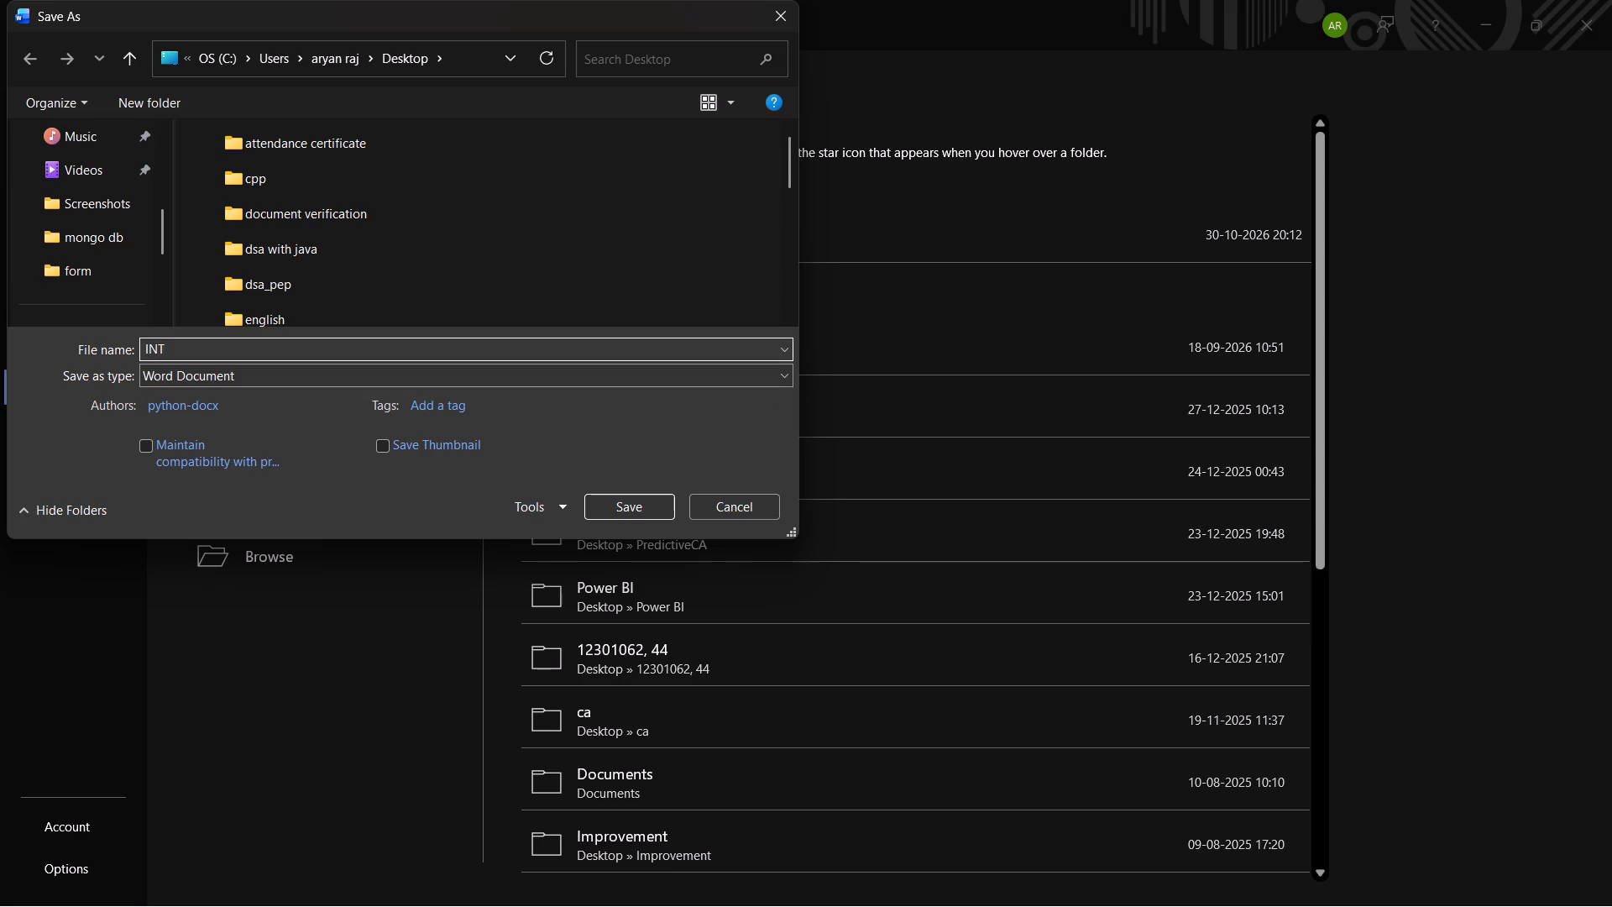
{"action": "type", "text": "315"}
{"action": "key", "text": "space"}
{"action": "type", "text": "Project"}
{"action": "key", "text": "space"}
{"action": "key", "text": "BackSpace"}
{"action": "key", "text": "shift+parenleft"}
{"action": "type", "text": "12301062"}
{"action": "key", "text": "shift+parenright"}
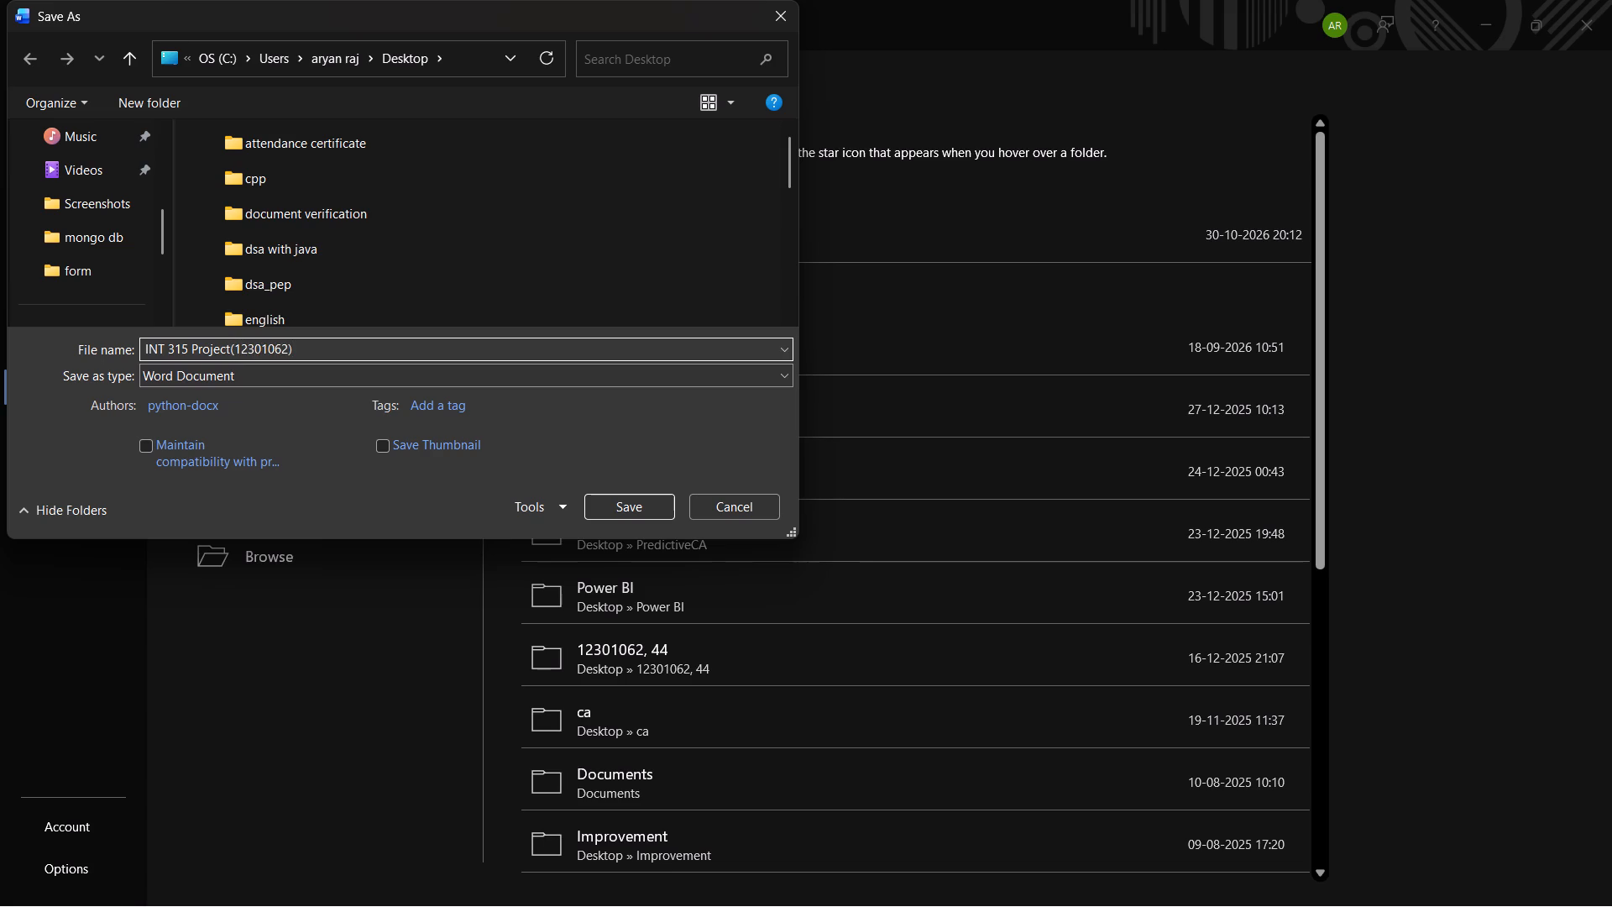
{"action": "left_click", "coordinate": [622, 505]}
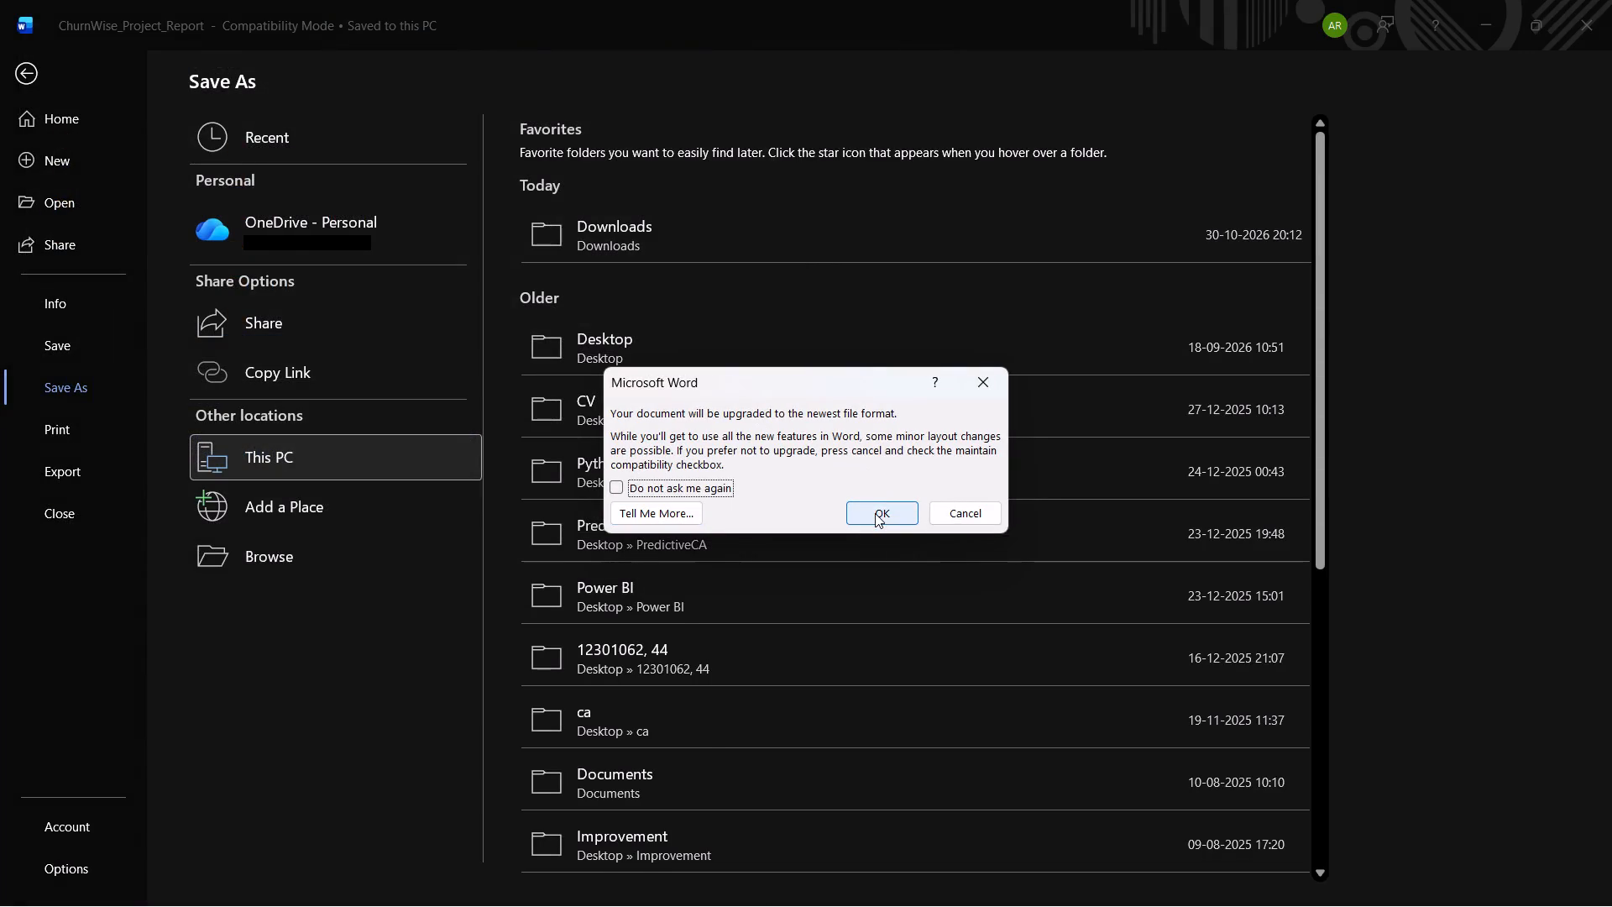
{"action": "left_click", "coordinate": [875, 513]}
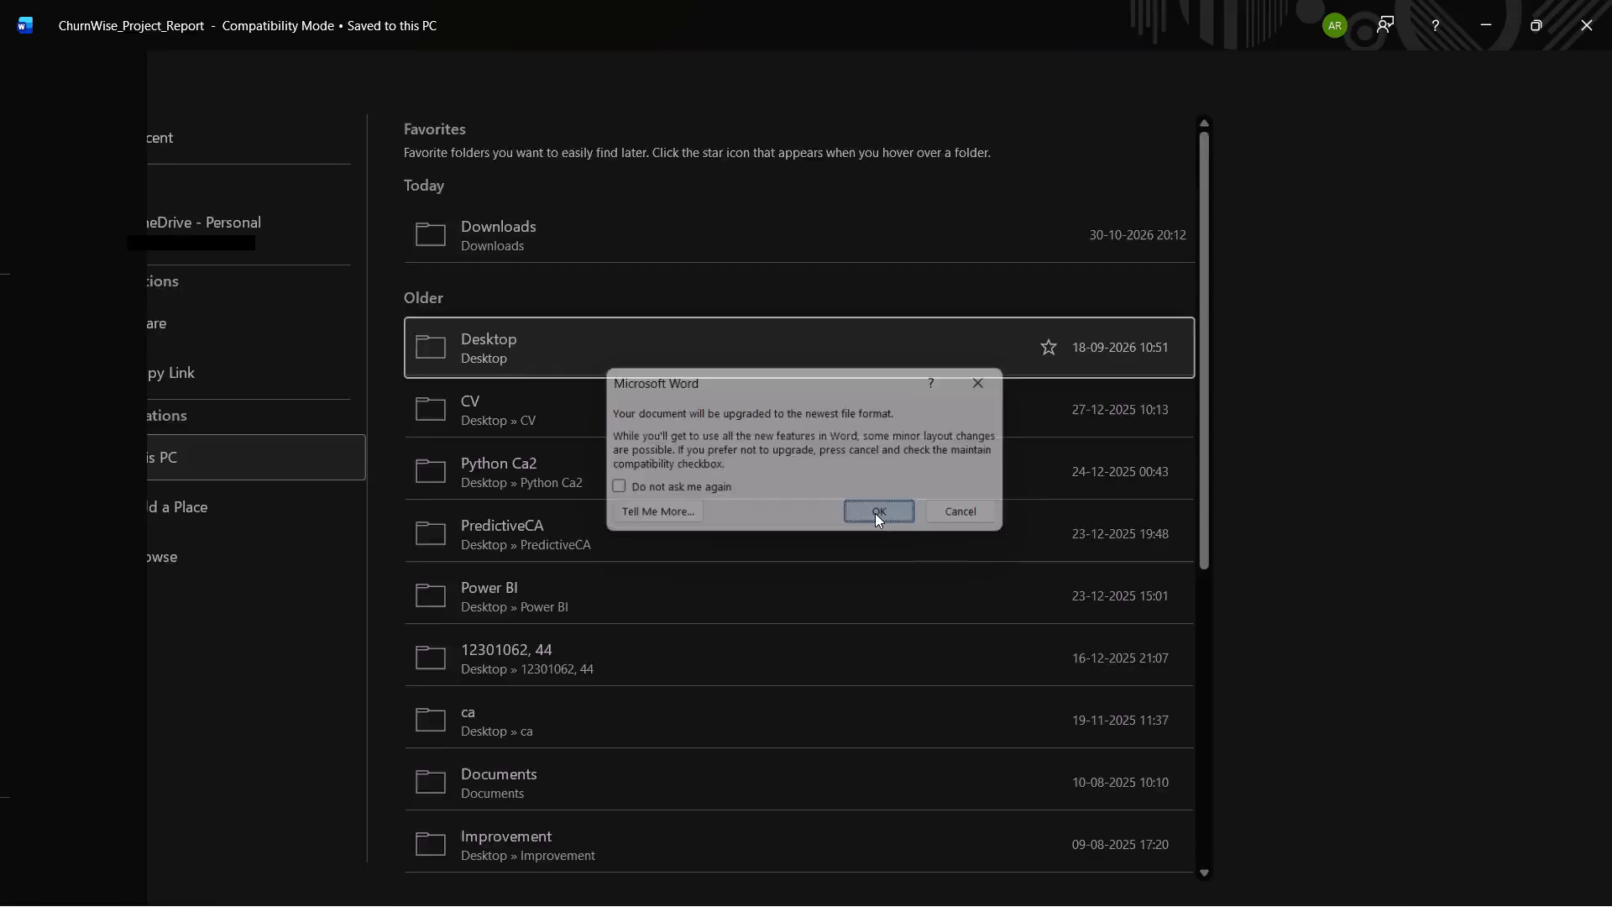
Review the saved copy from the abstract through the references, and return to the cover page.
{"action": "scroll", "coordinate": [875, 513], "scroll_direction": "down", "scroll_amount": 6}
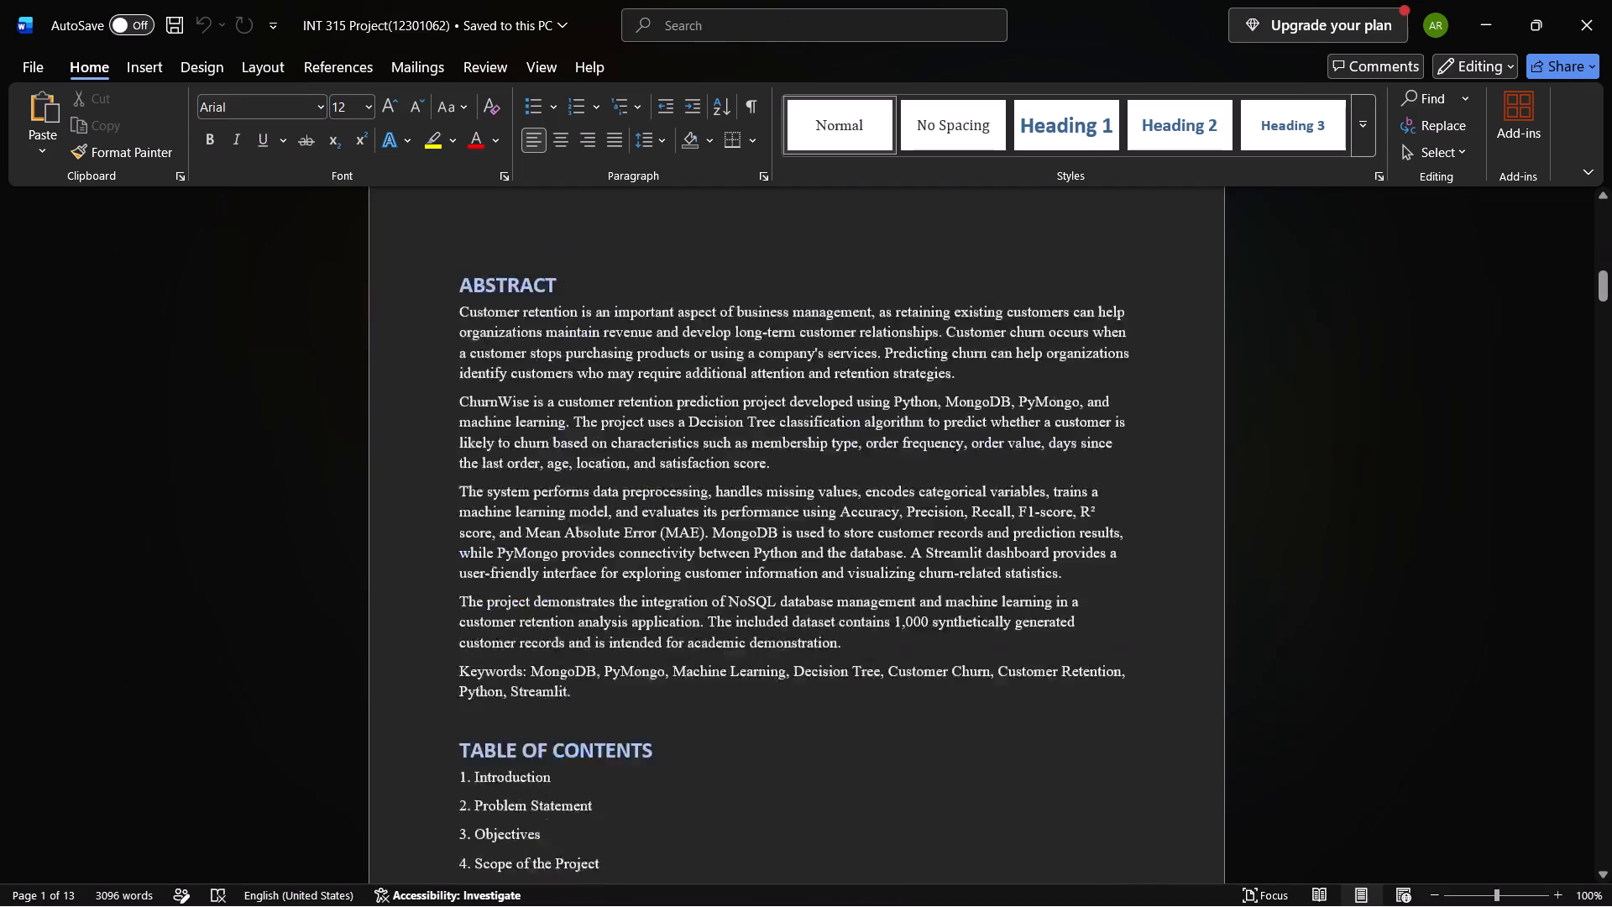
{"action": "scroll", "coordinate": [875, 513], "scroll_direction": "down", "scroll_amount": 10}
{"action": "scroll", "coordinate": [875, 513], "scroll_direction": "down", "scroll_amount": 20}
{"action": "scroll", "coordinate": [875, 513], "scroll_direction": "down", "scroll_amount": 1}
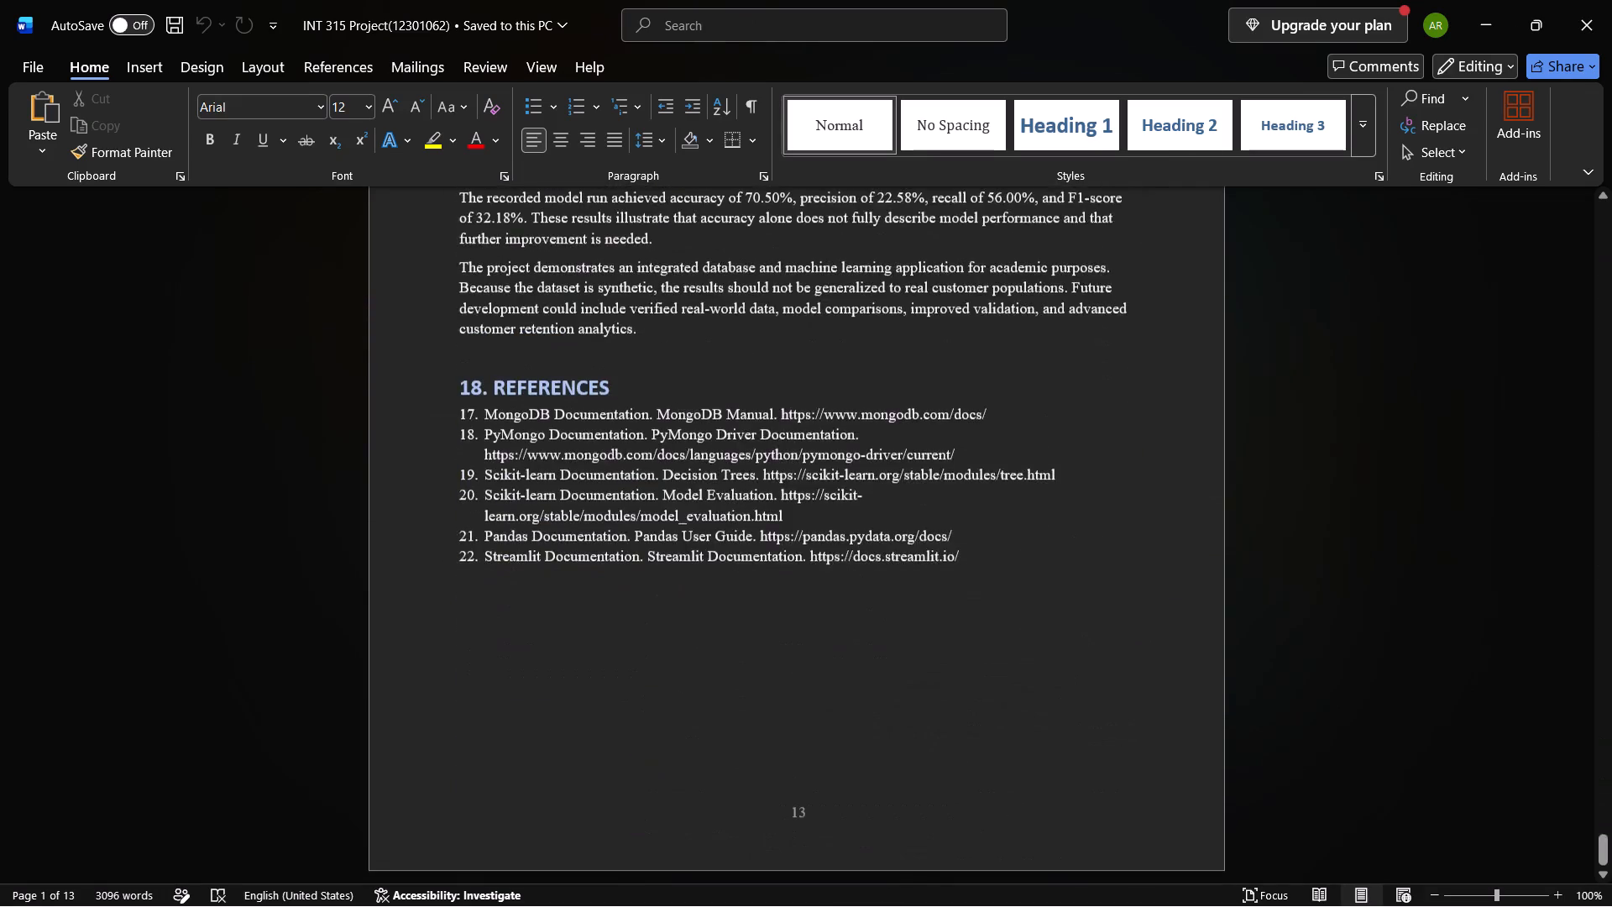
{"action": "scroll", "coordinate": [875, 513], "scroll_direction": "up", "scroll_amount": 20}
{"action": "scroll", "coordinate": [875, 513], "scroll_direction": "up", "scroll_amount": 10}
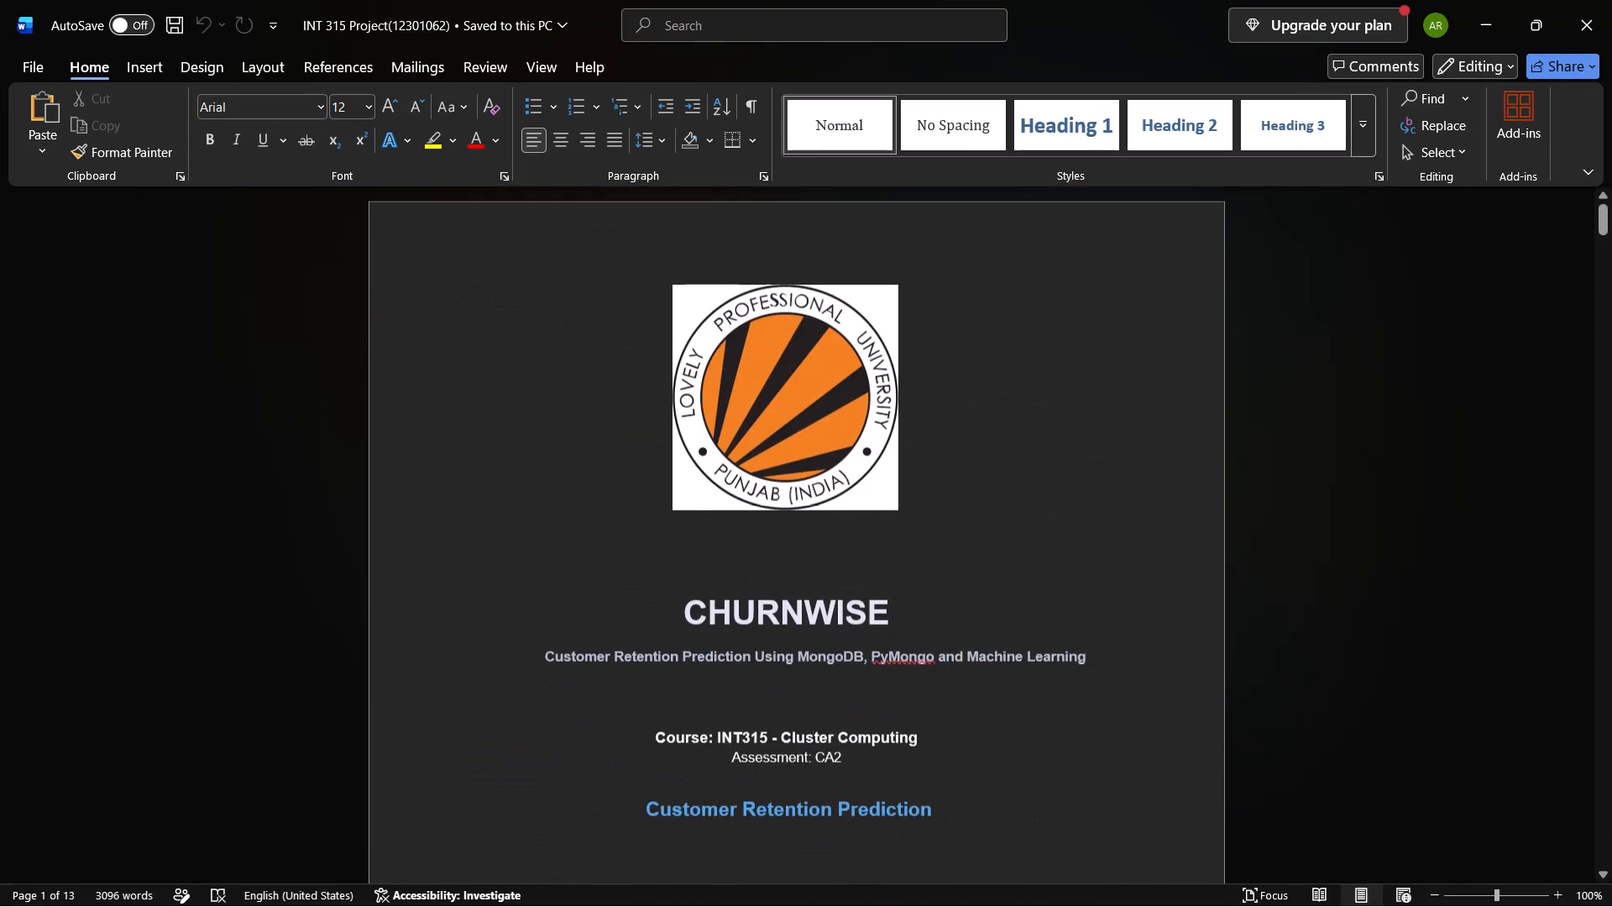
{"action": "scroll", "coordinate": [950, 464], "scroll_direction": "down", "scroll_amount": 3}
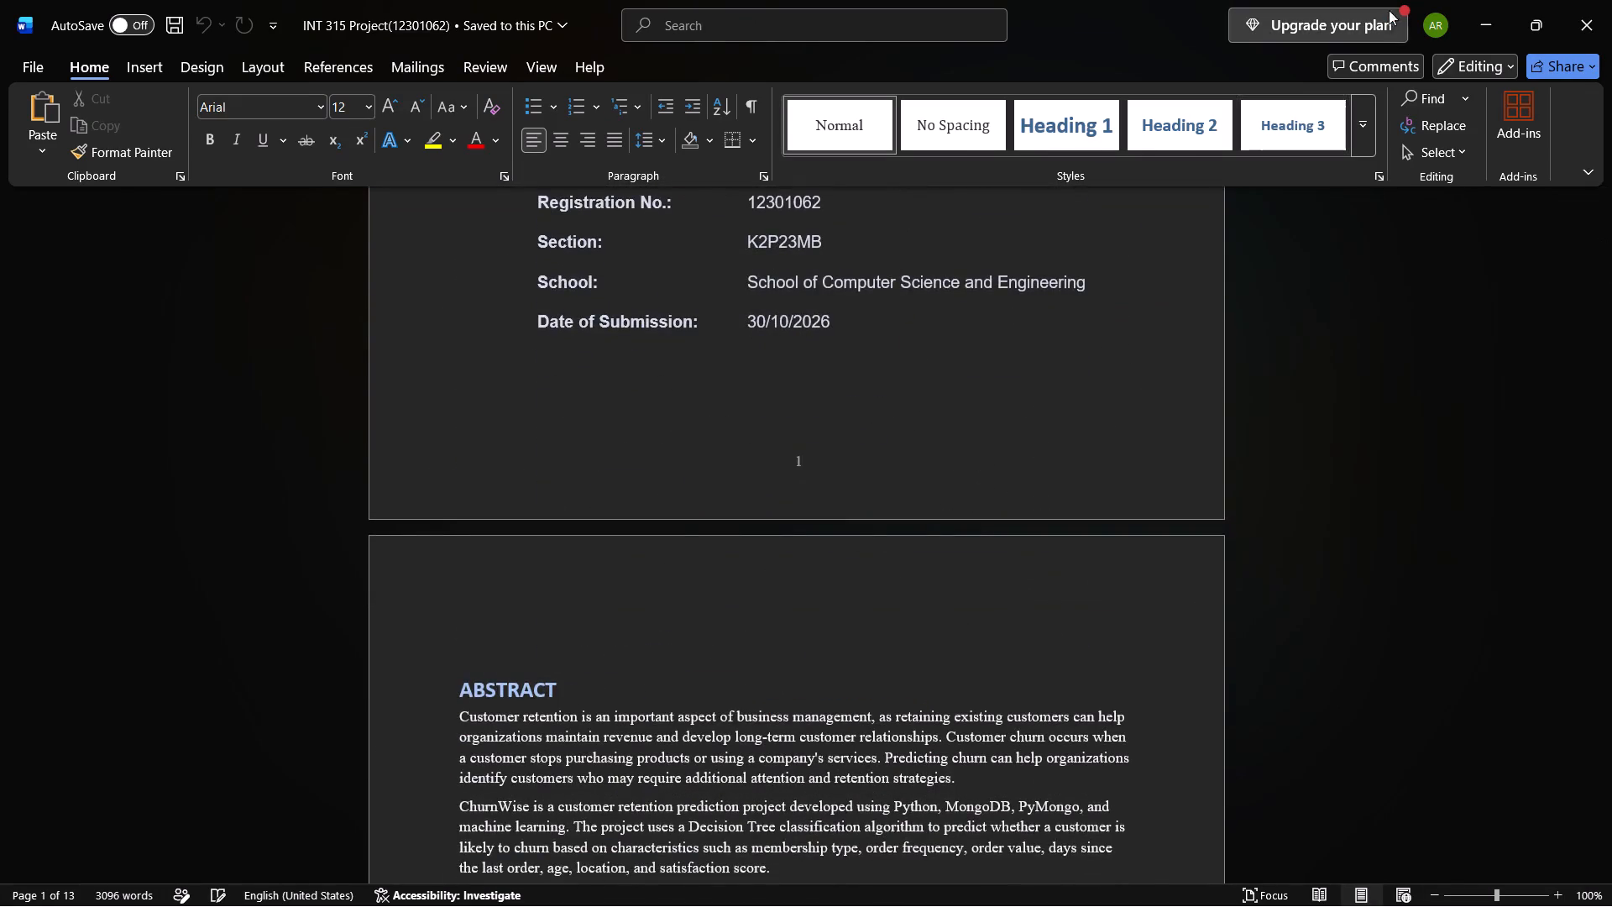
In the browser, open the Cluster Computing project's upload form on UMS and attach the INT 315 Project document from the Desktop.
{"action": "left_click", "coordinate": [1476, 0]}
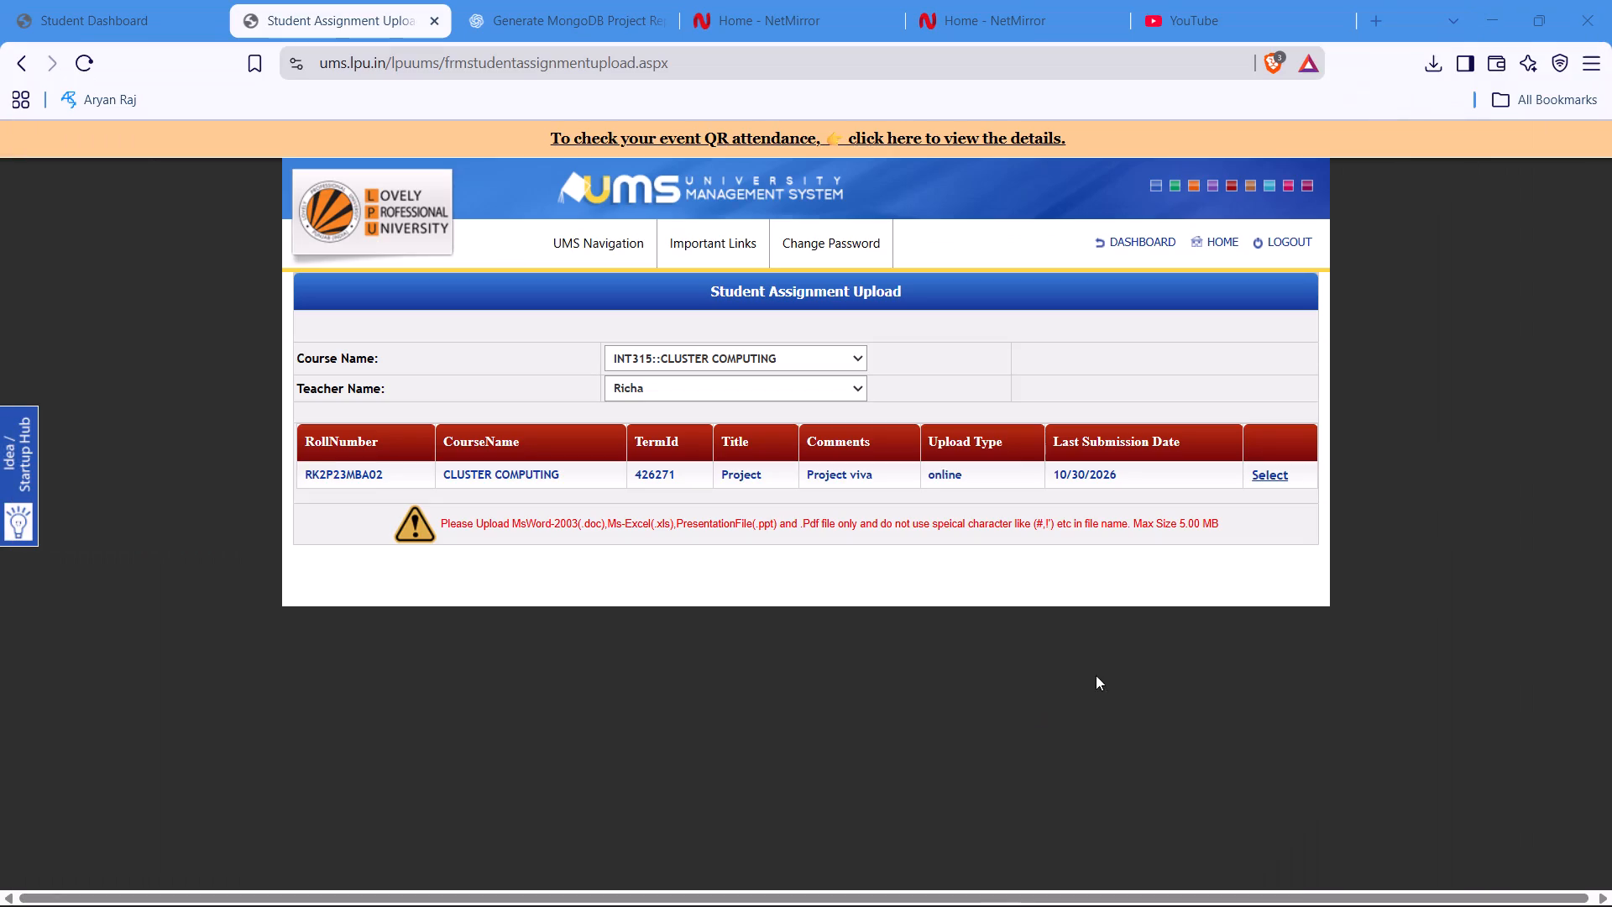
{"action": "left_click", "coordinate": [1277, 472]}
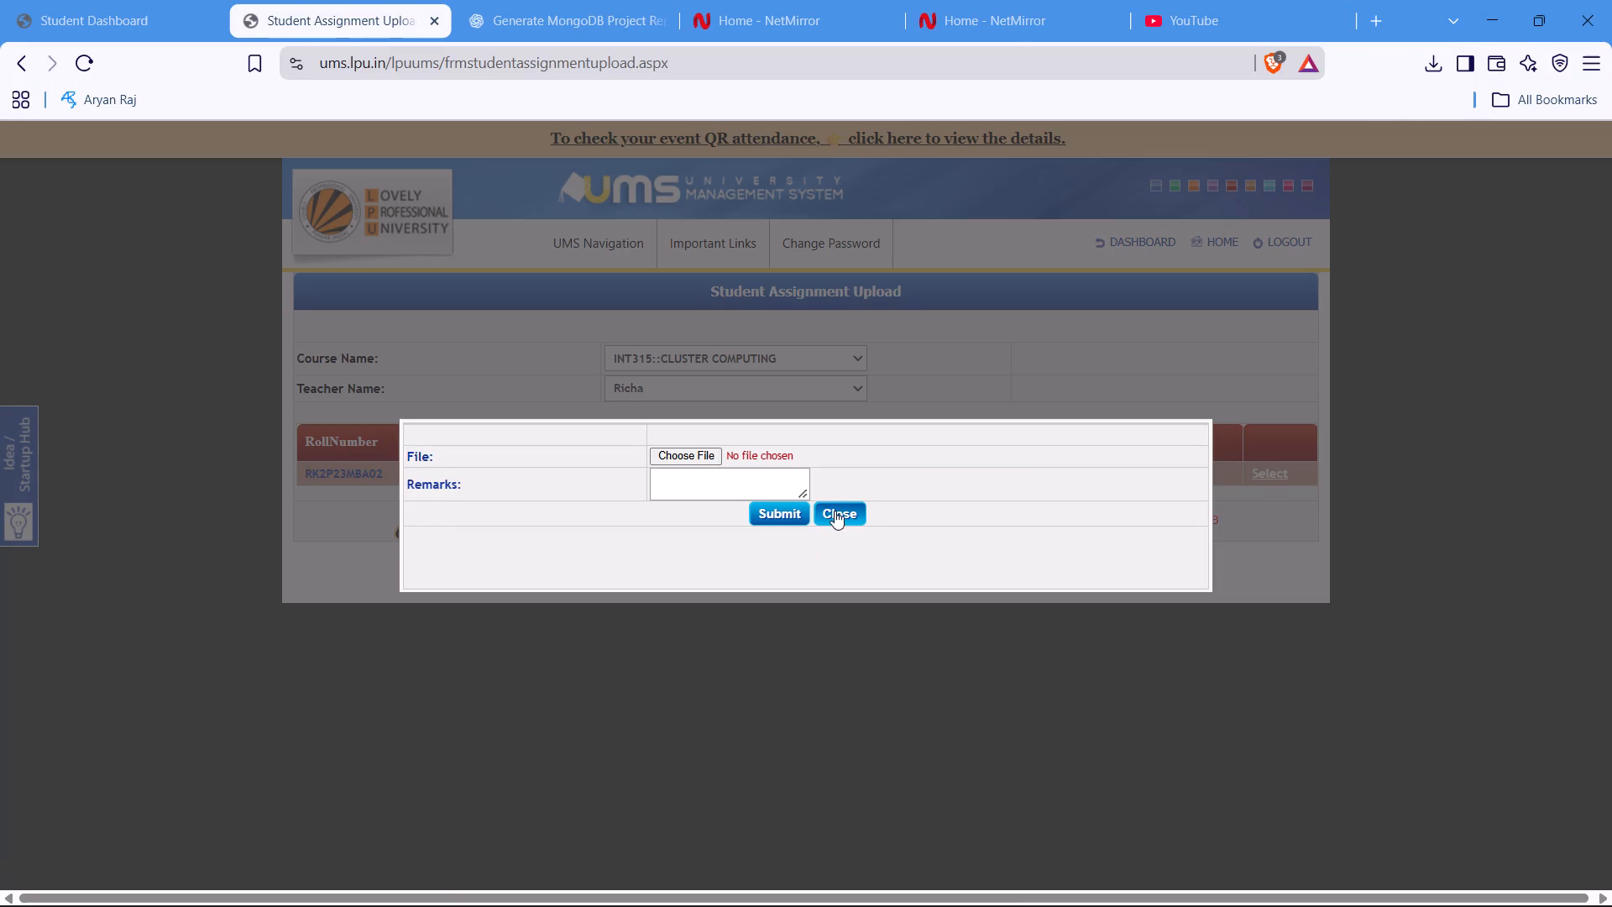
{"action": "left_click", "coordinate": [830, 504]}
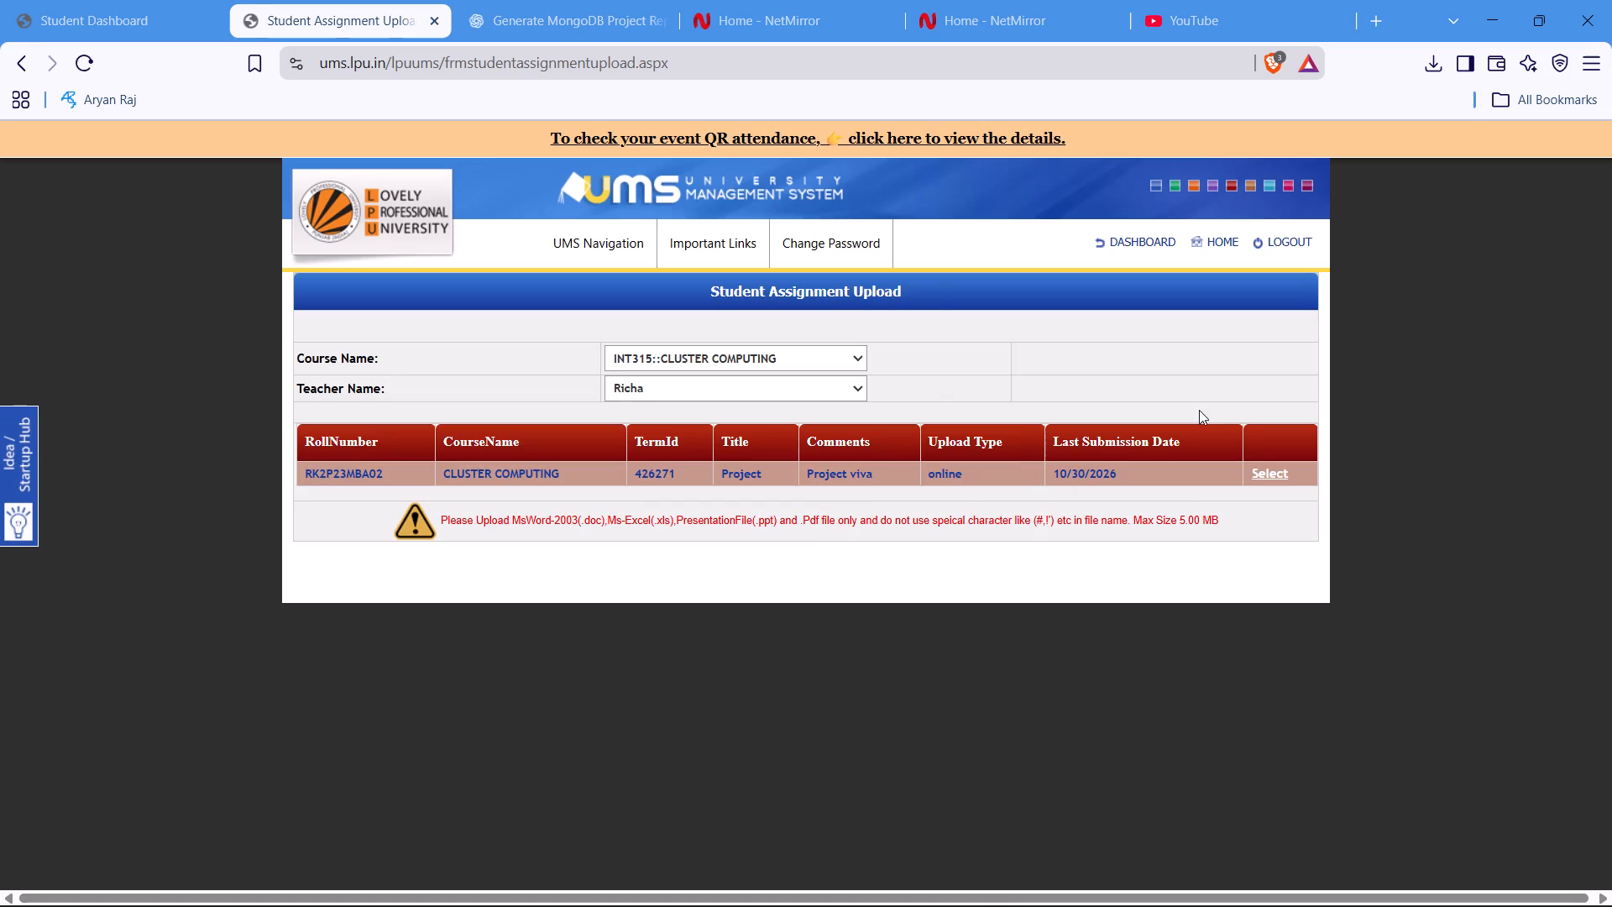
{"action": "left_click", "coordinate": [1266, 473]}
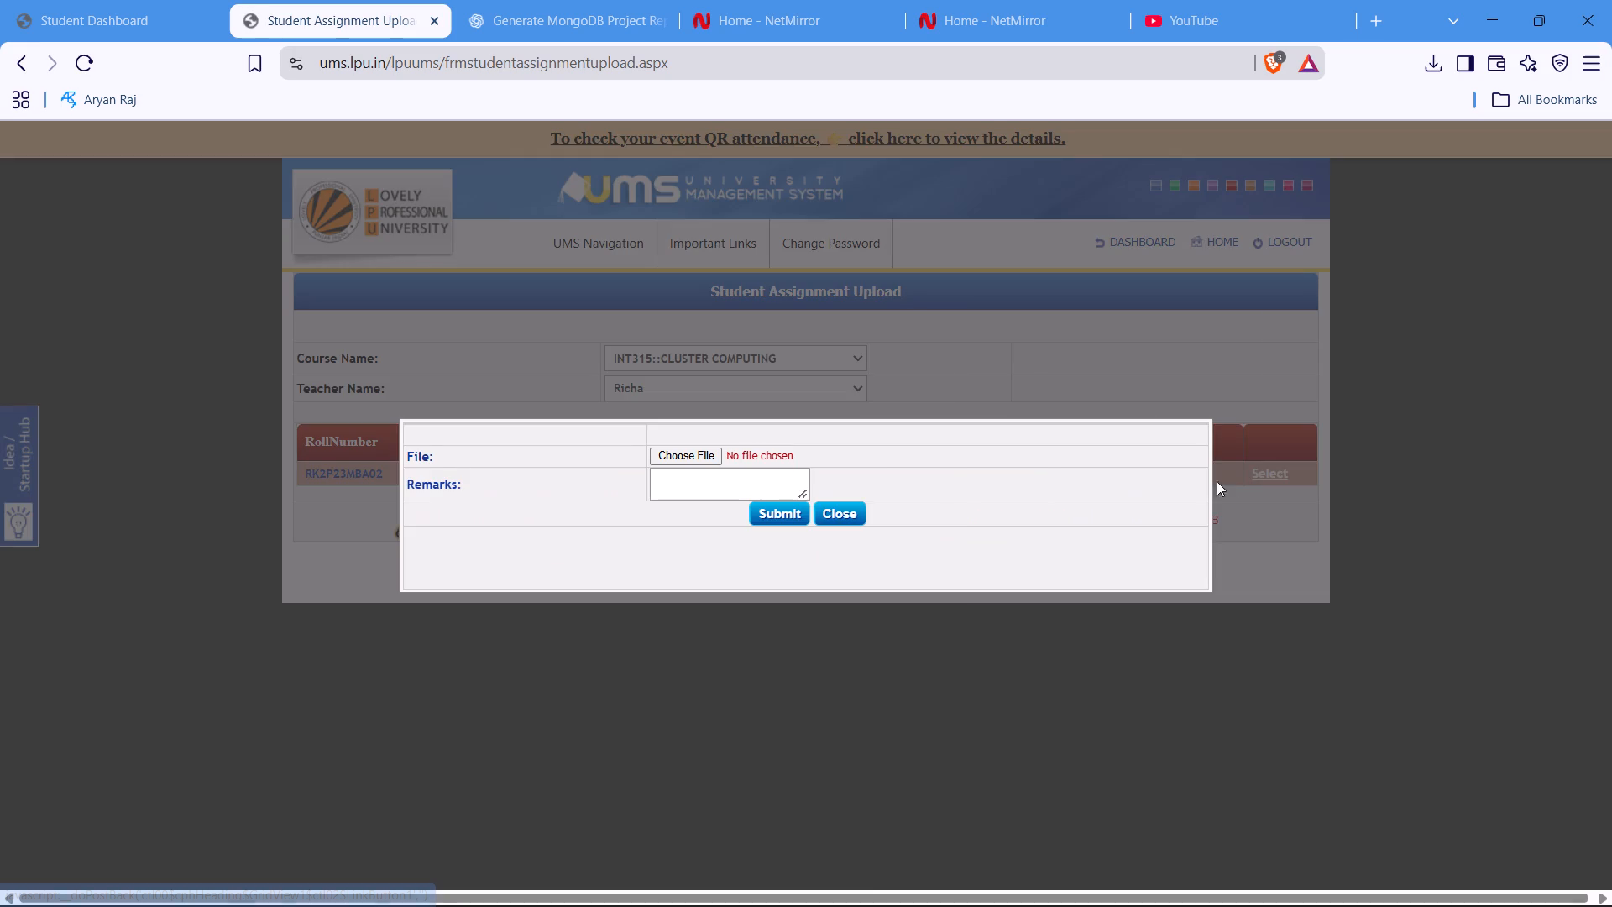
{"action": "left_click", "coordinate": [700, 450]}
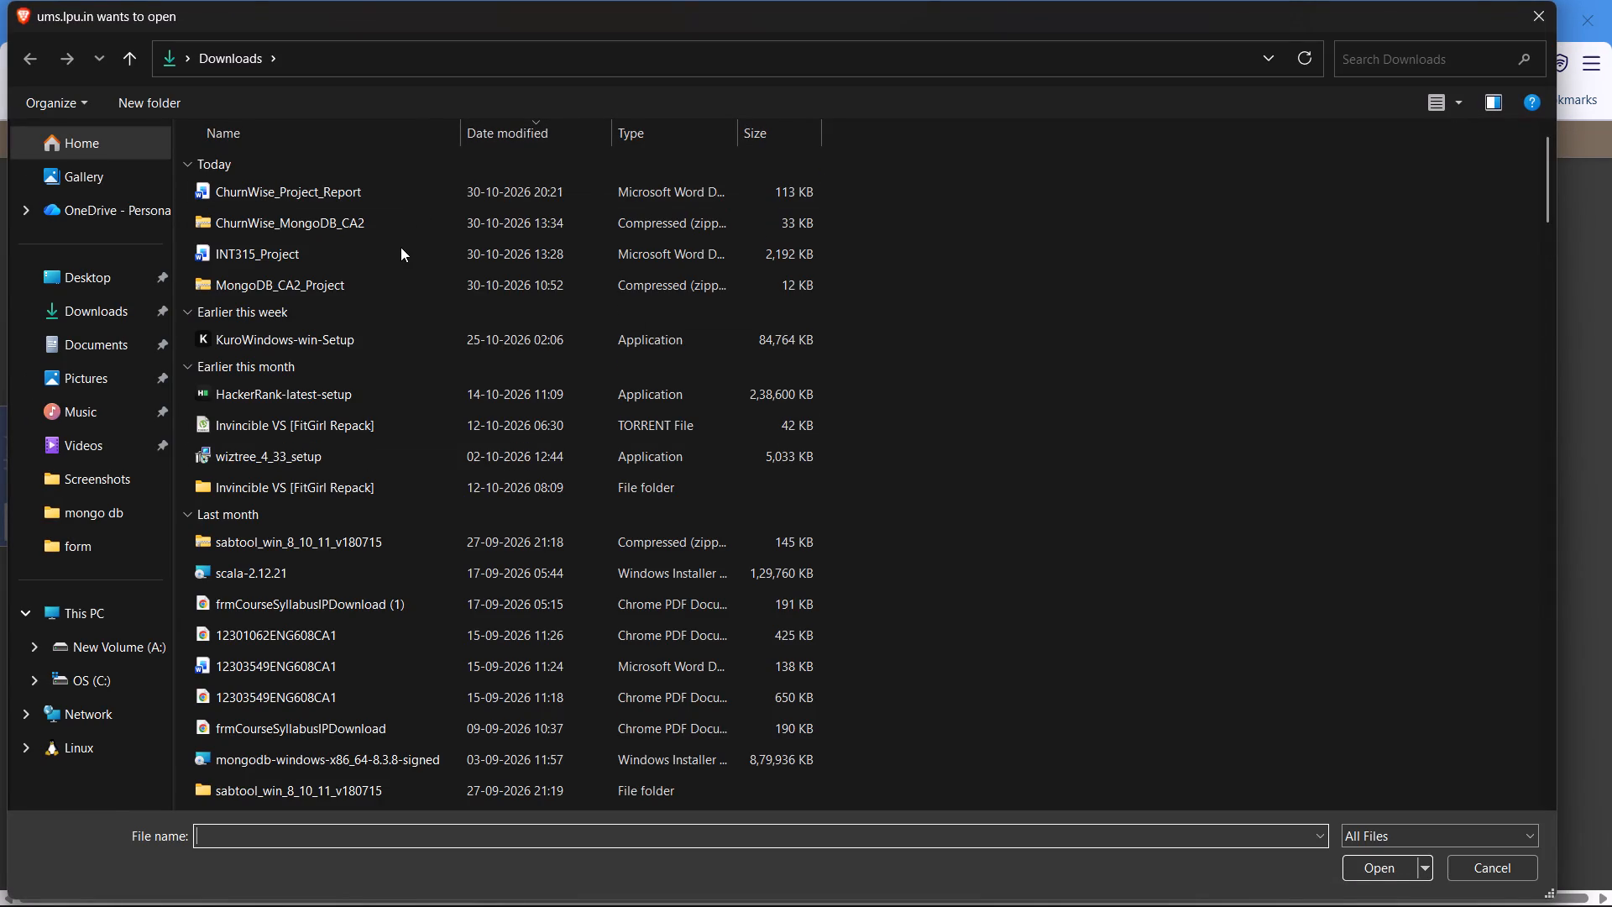
{"action": "left_click", "coordinate": [102, 271]}
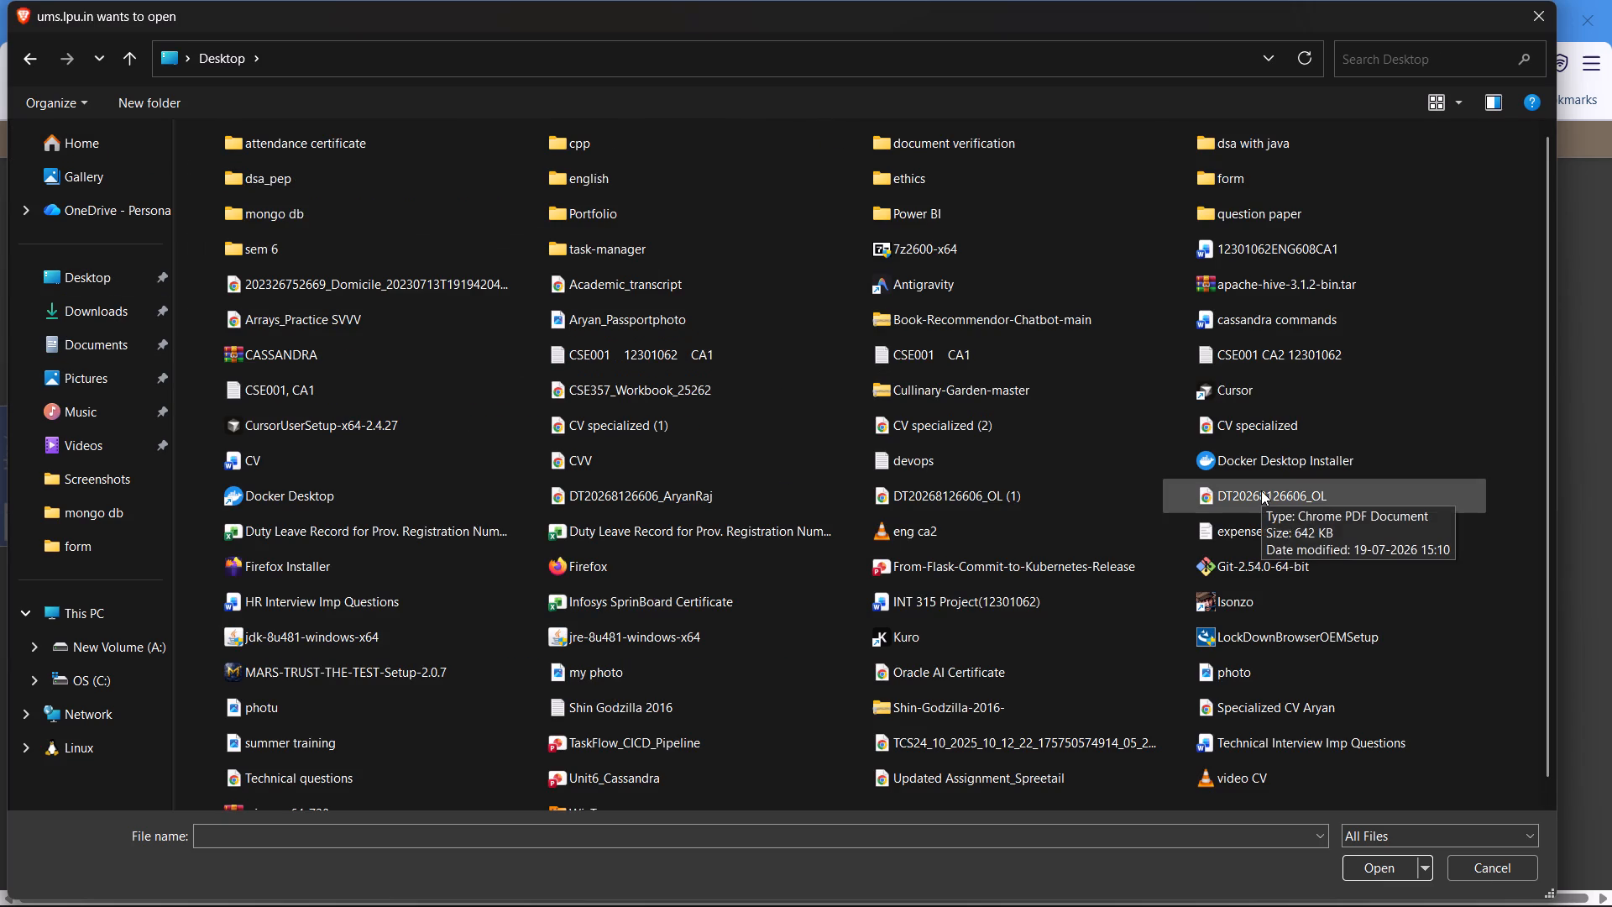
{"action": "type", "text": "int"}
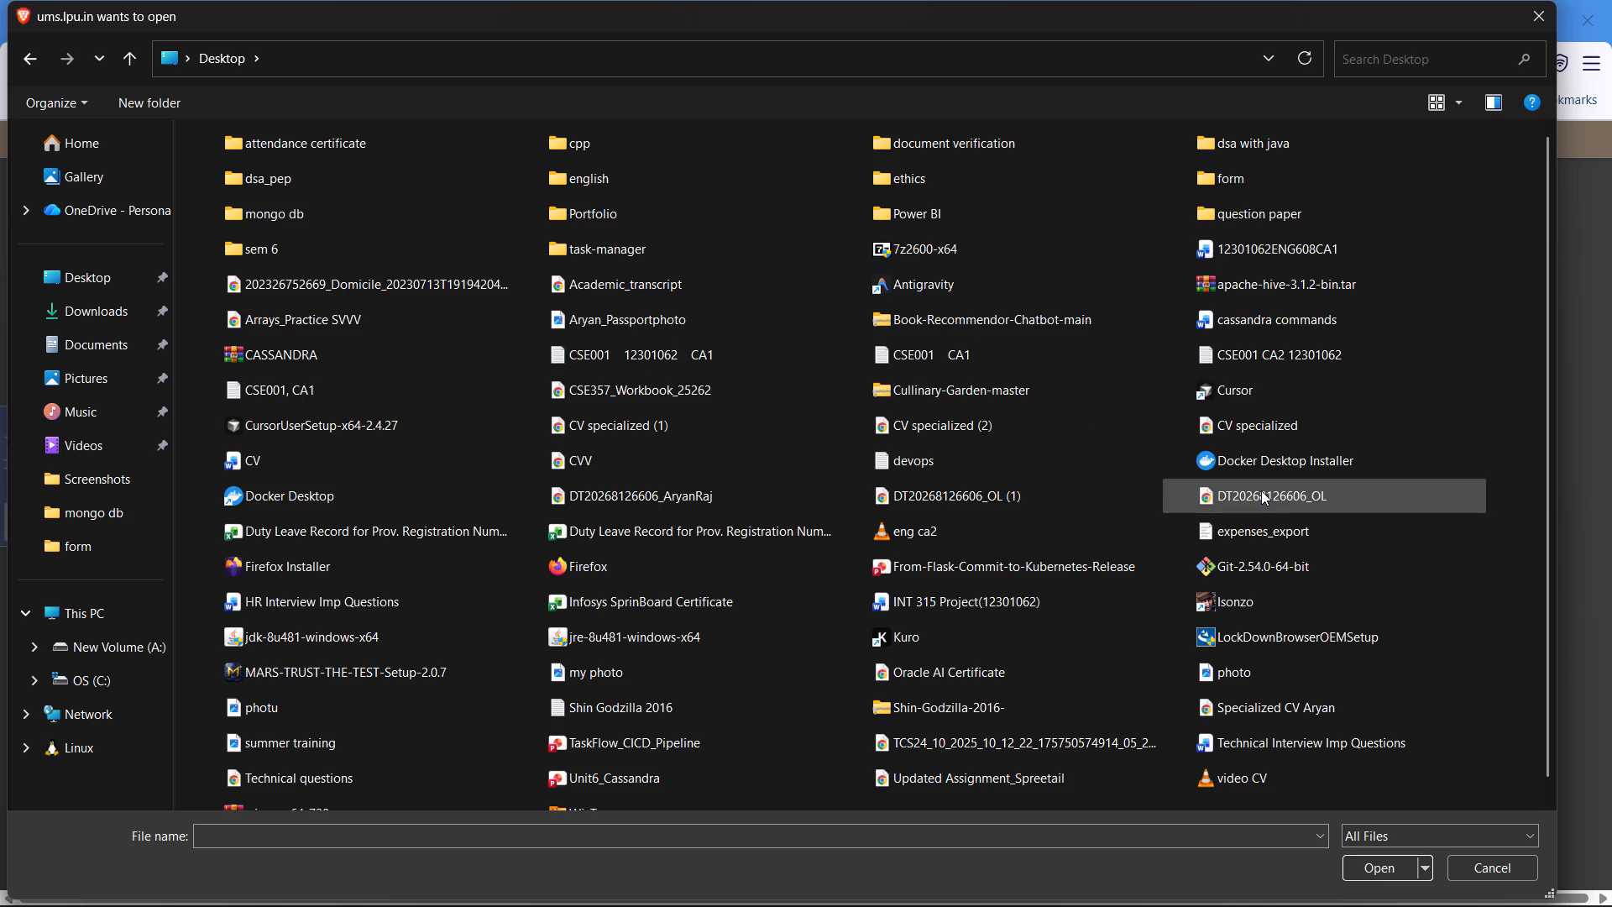
{"action": "scroll", "coordinate": [1295, 547], "scroll_direction": "down", "scroll_amount": 3}
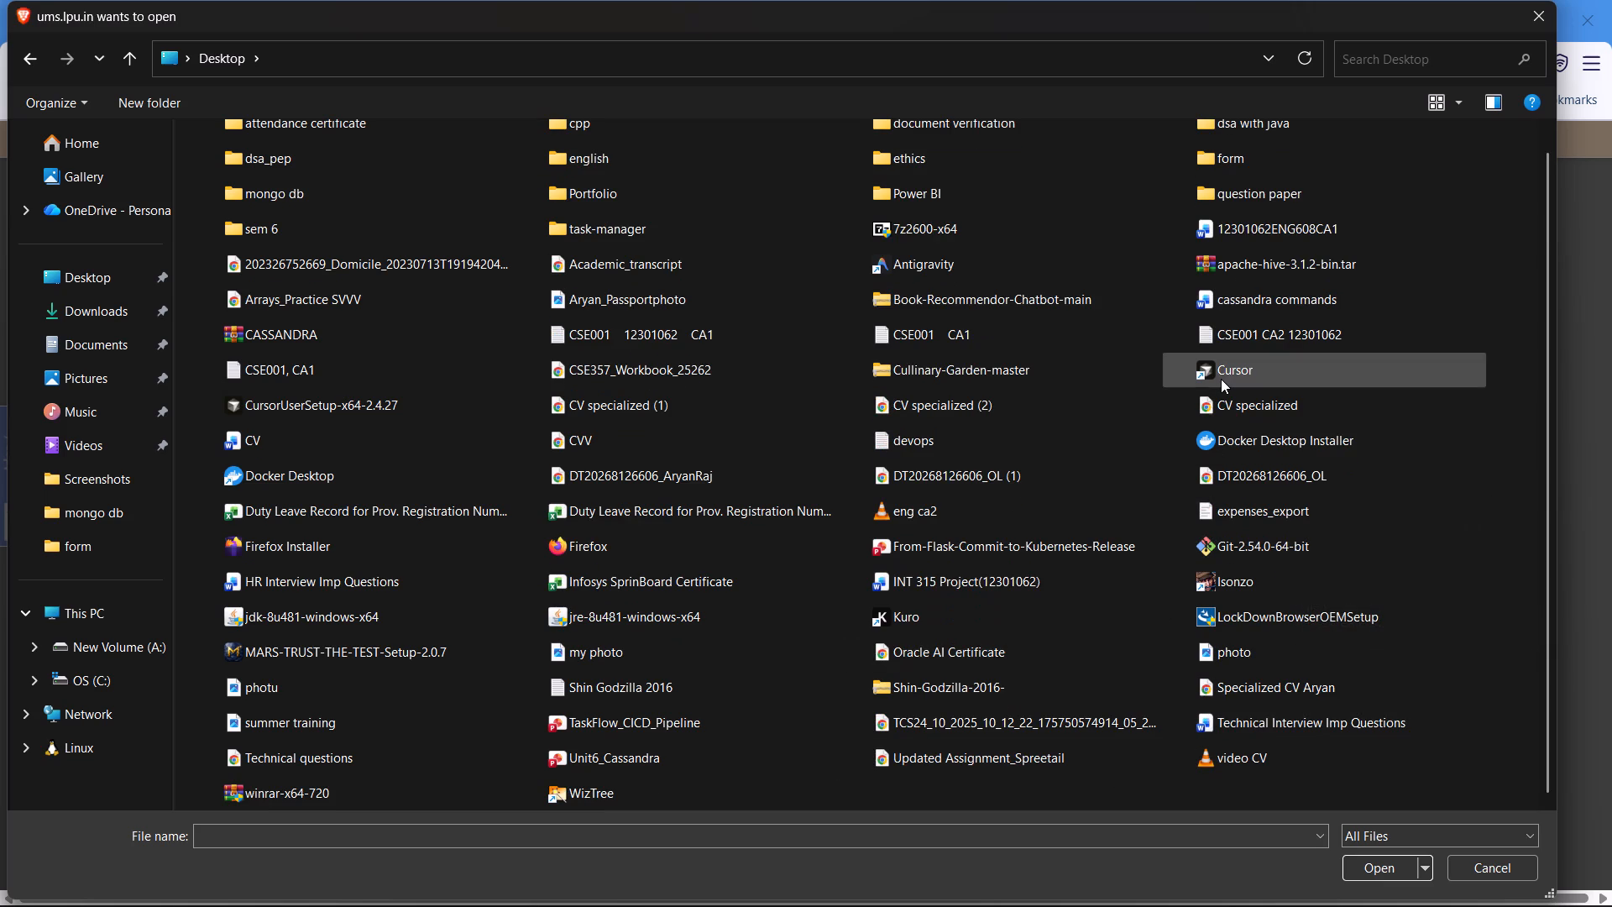
{"action": "left_click", "coordinate": [1020, 578]}
{"action": "left_click", "coordinate": [1352, 872]}
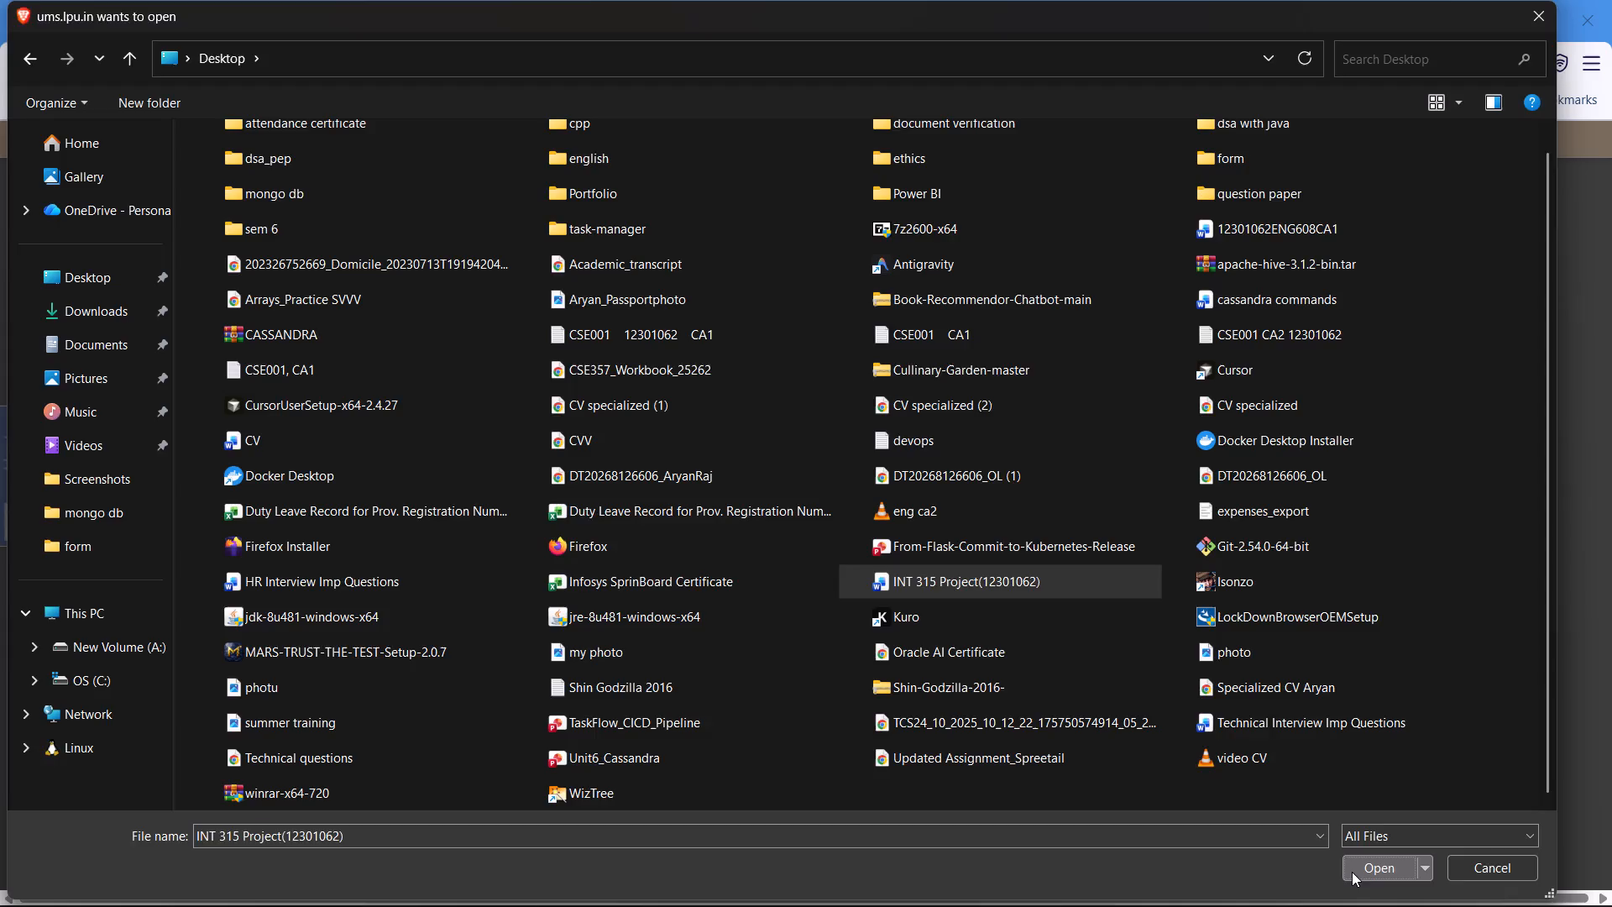
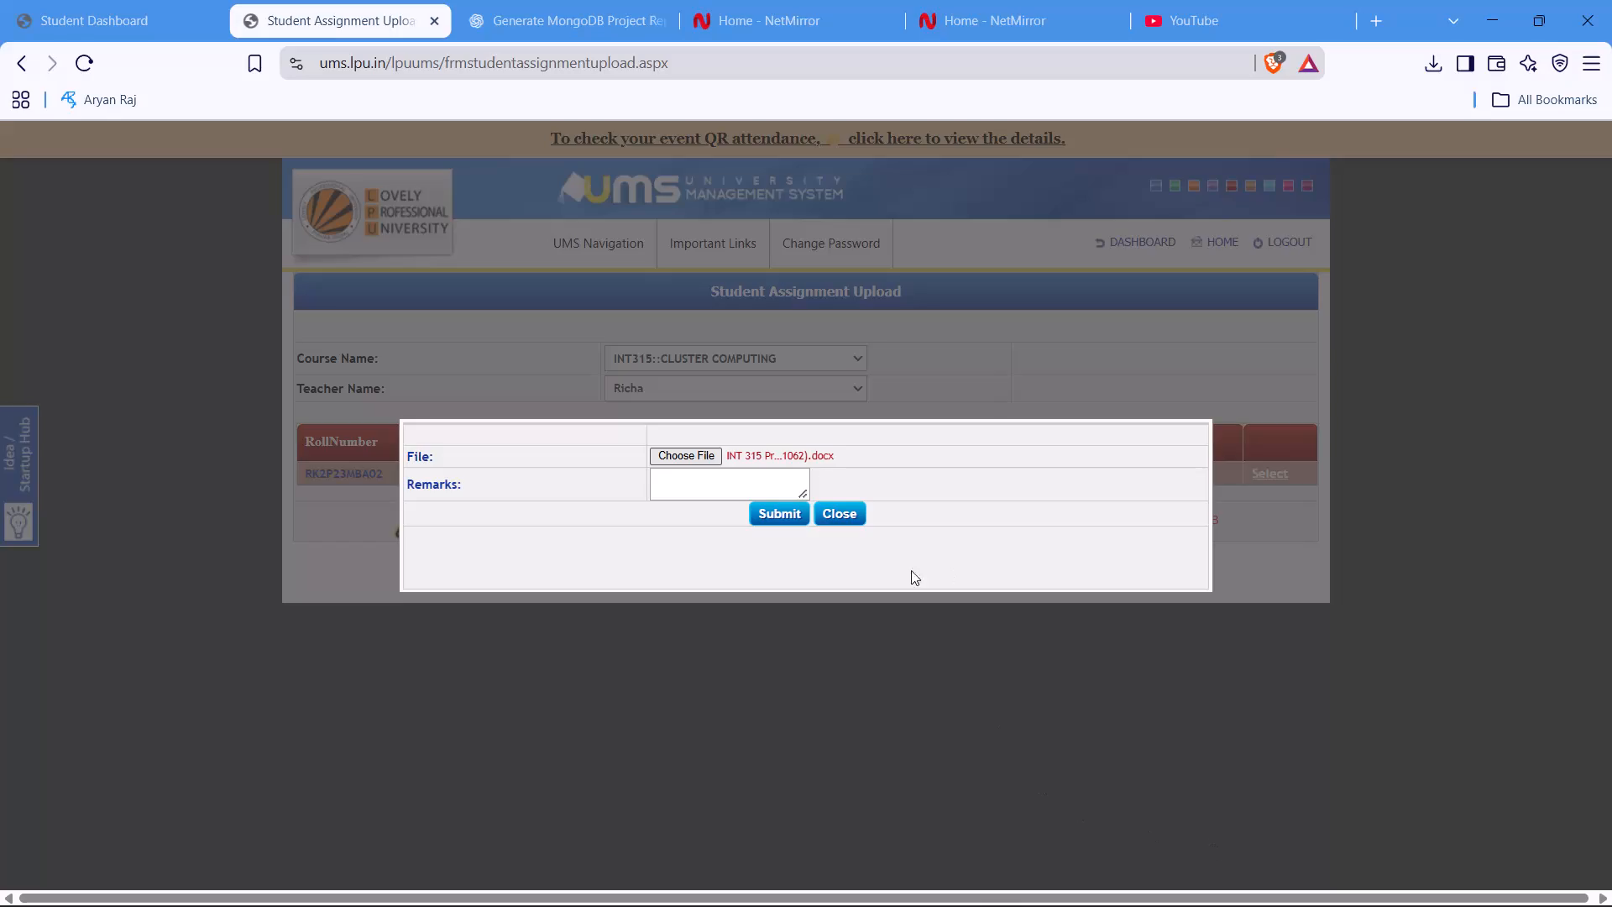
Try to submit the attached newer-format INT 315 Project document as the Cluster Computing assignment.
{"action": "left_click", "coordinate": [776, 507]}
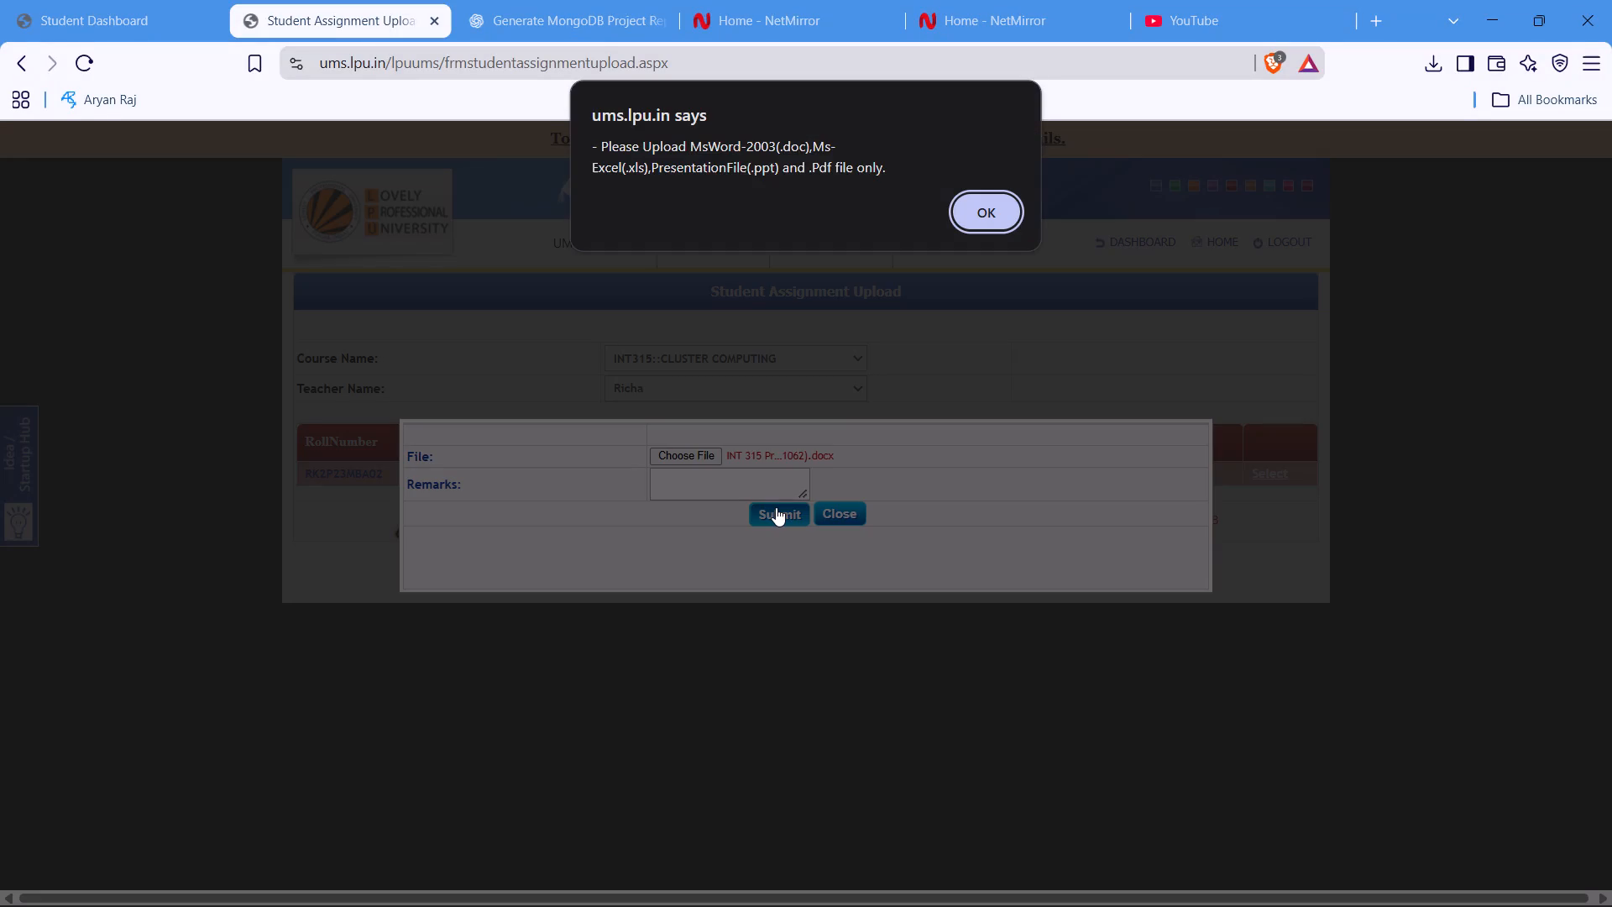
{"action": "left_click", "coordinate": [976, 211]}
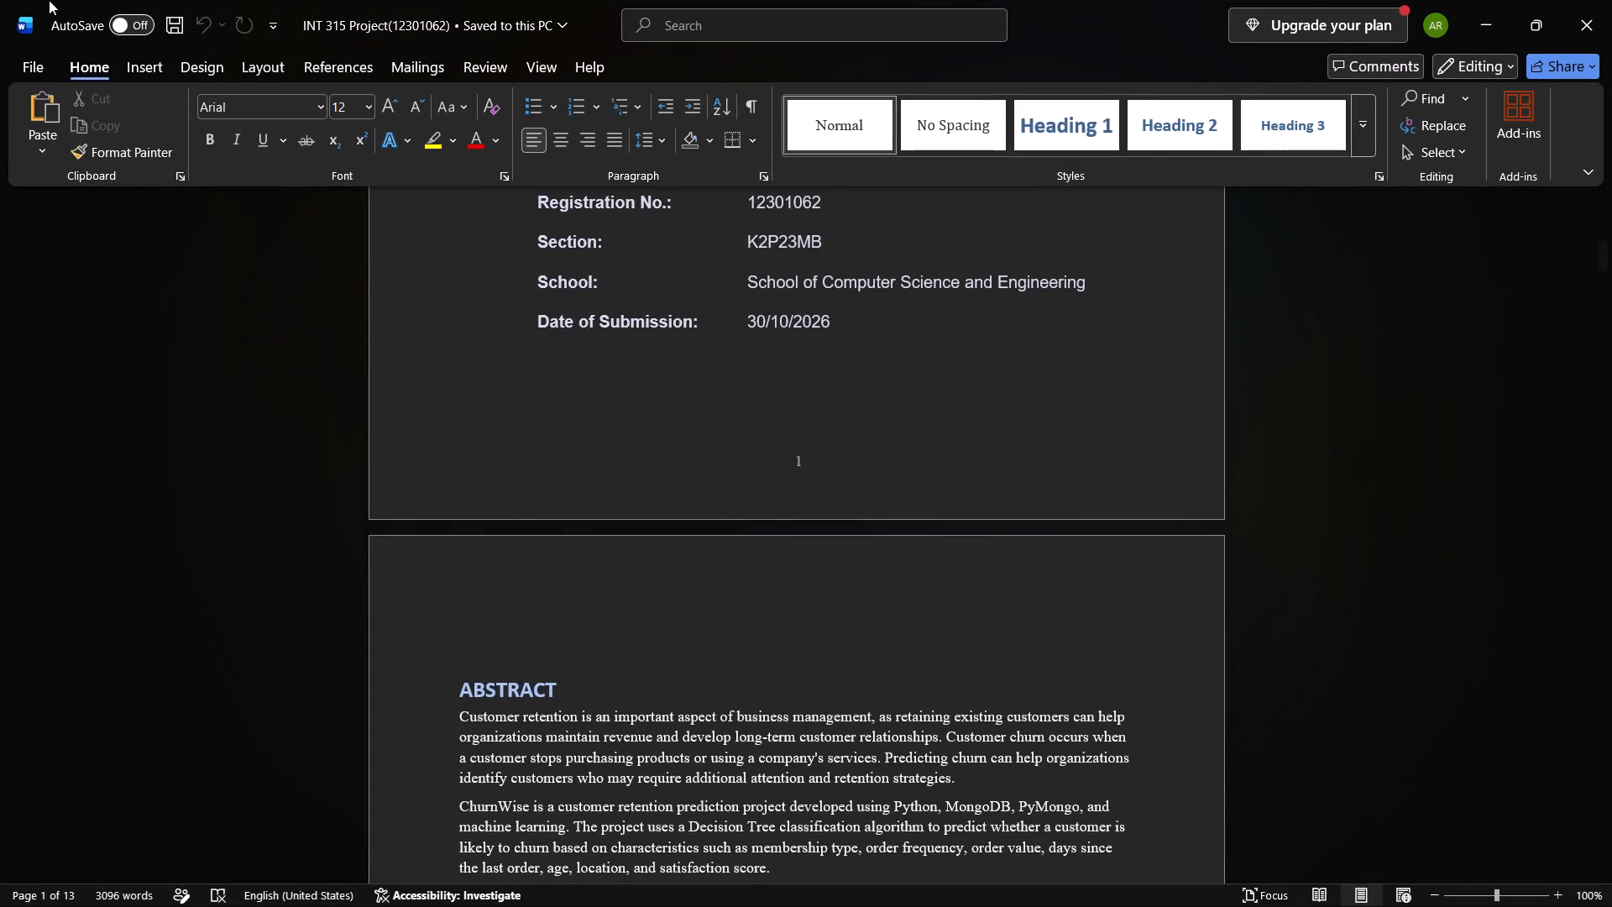
In Word, save a copy of the INT 315 Project report to the Desktop as a Word 97-2003 Document, keeping its name.
{"action": "left_click", "coordinate": [25, 68]}
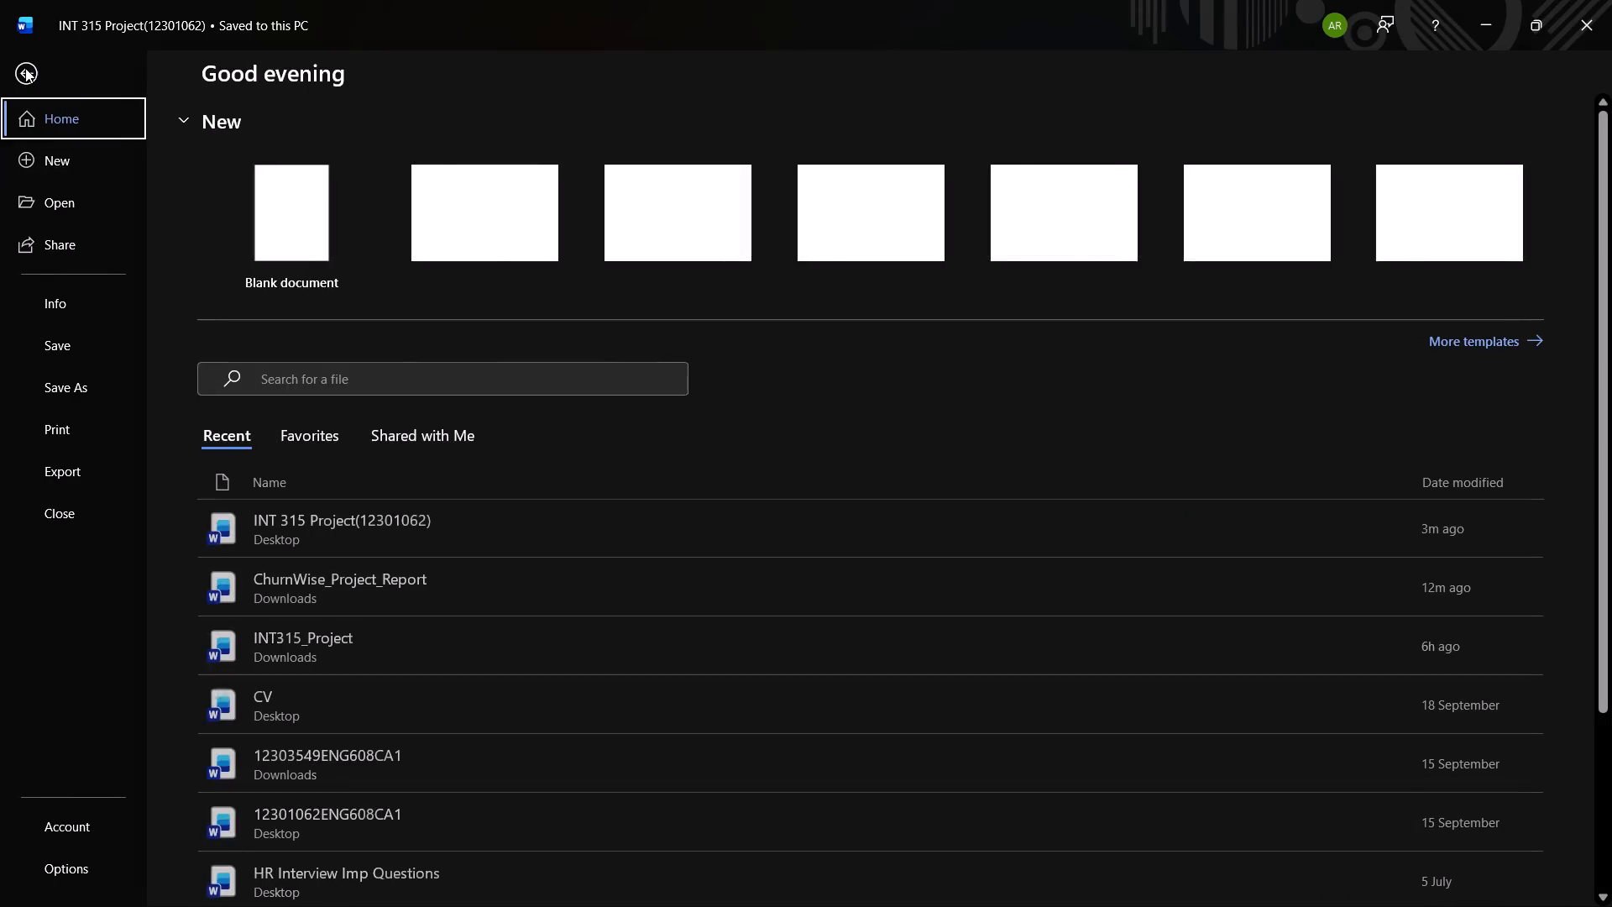
{"action": "left_click", "coordinate": [66, 383]}
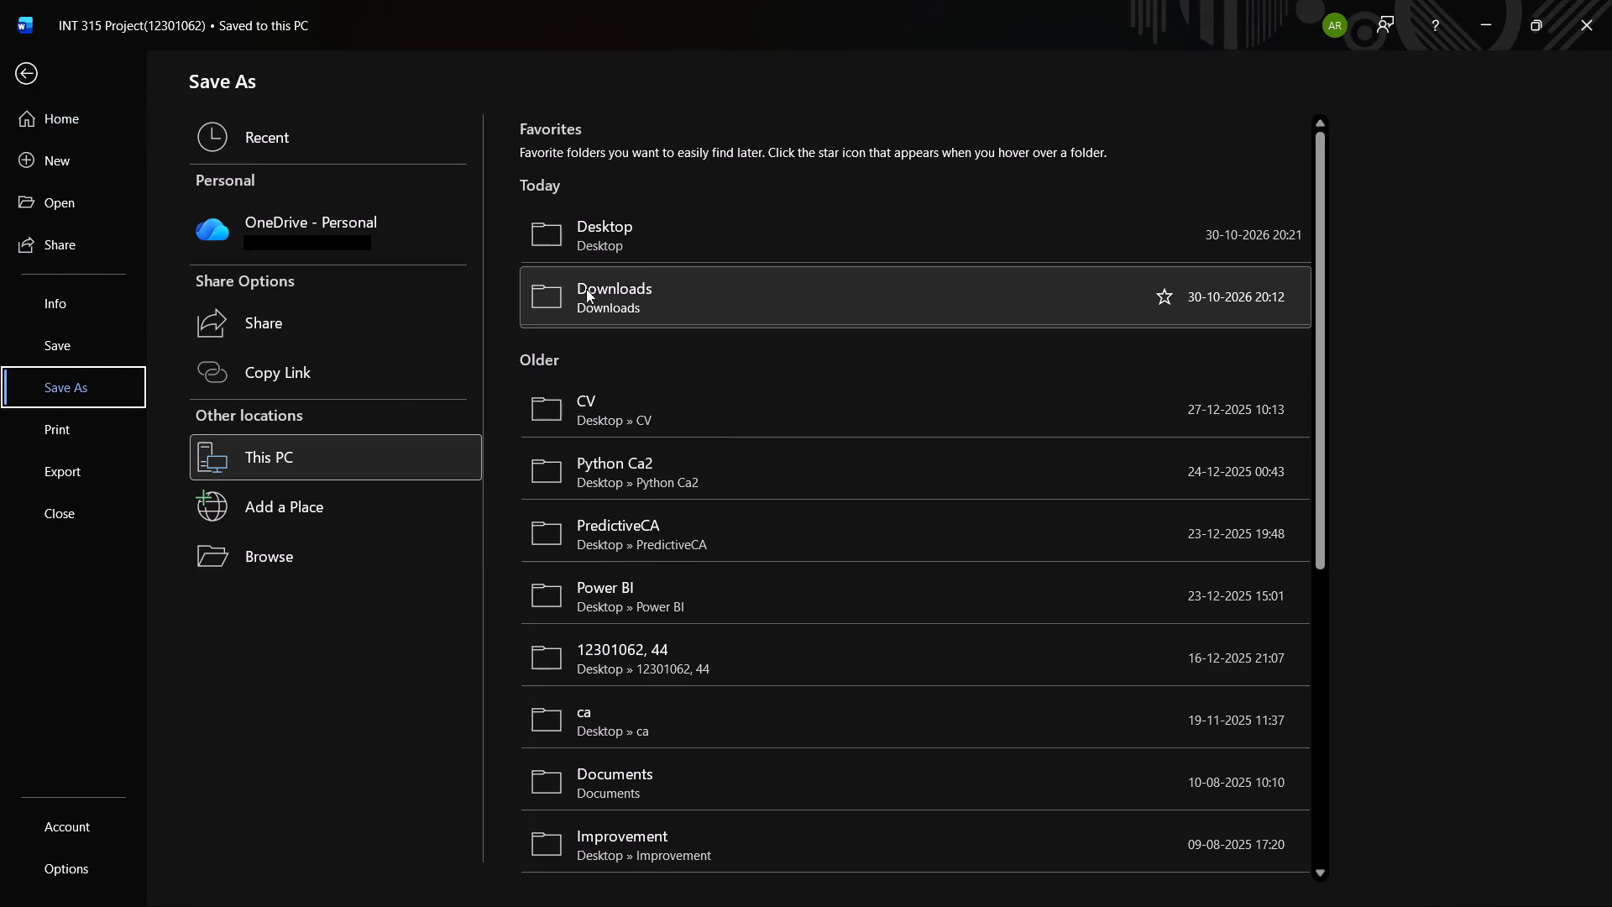
{"action": "double_click", "coordinate": [638, 227]}
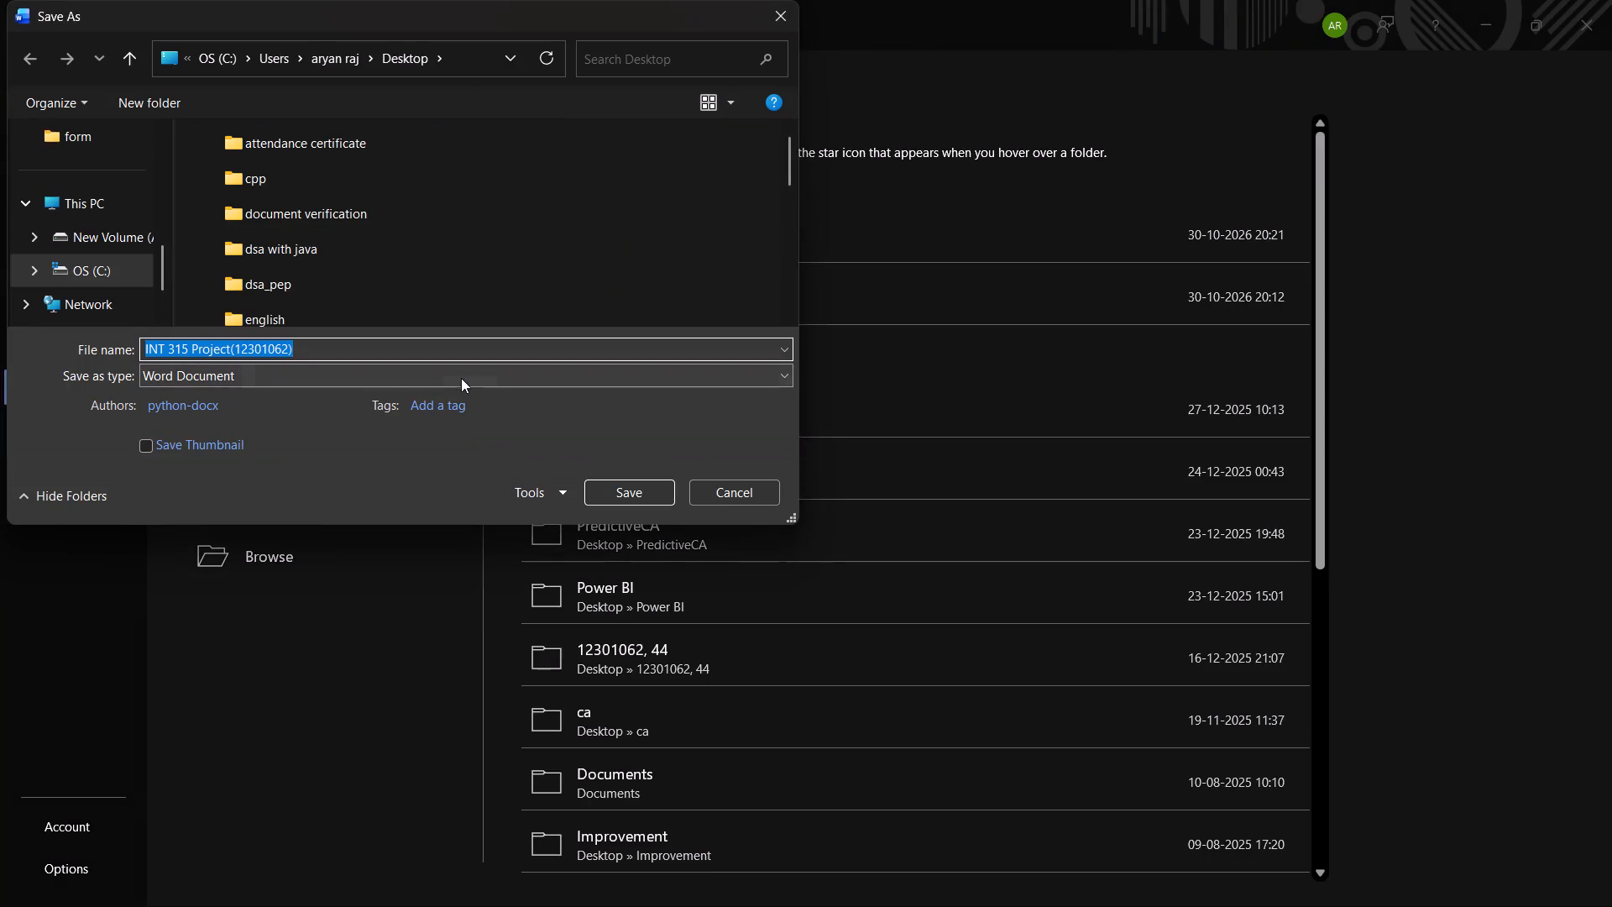
{"action": "left_click", "coordinate": [450, 375]}
{"action": "left_click", "coordinate": [445, 425]}
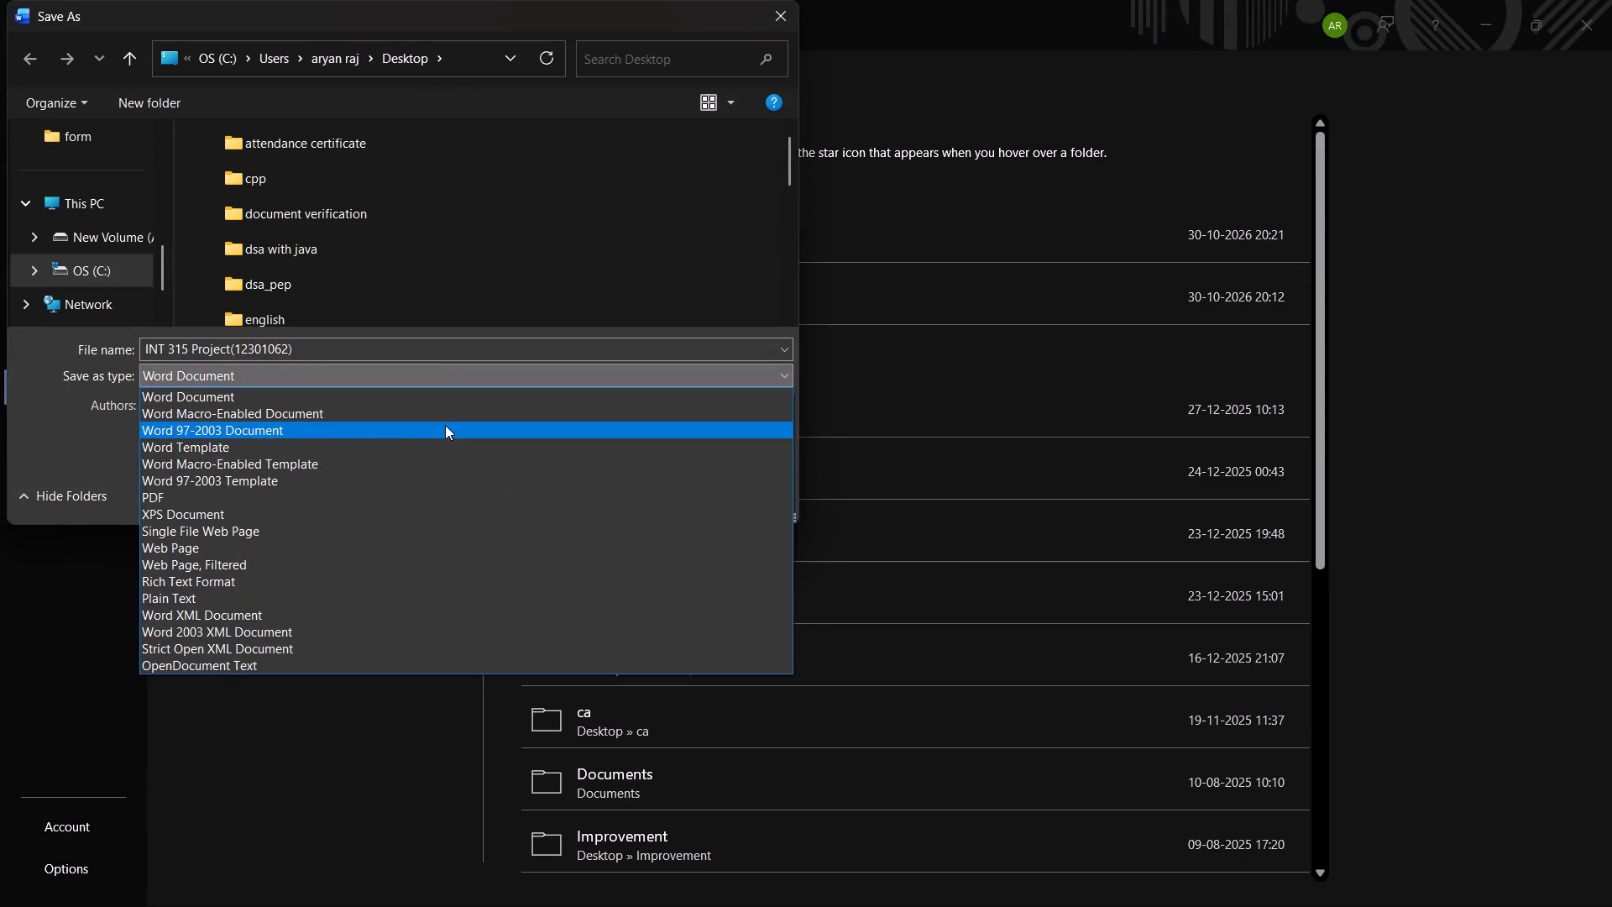
{"action": "left_click", "coordinate": [631, 490]}
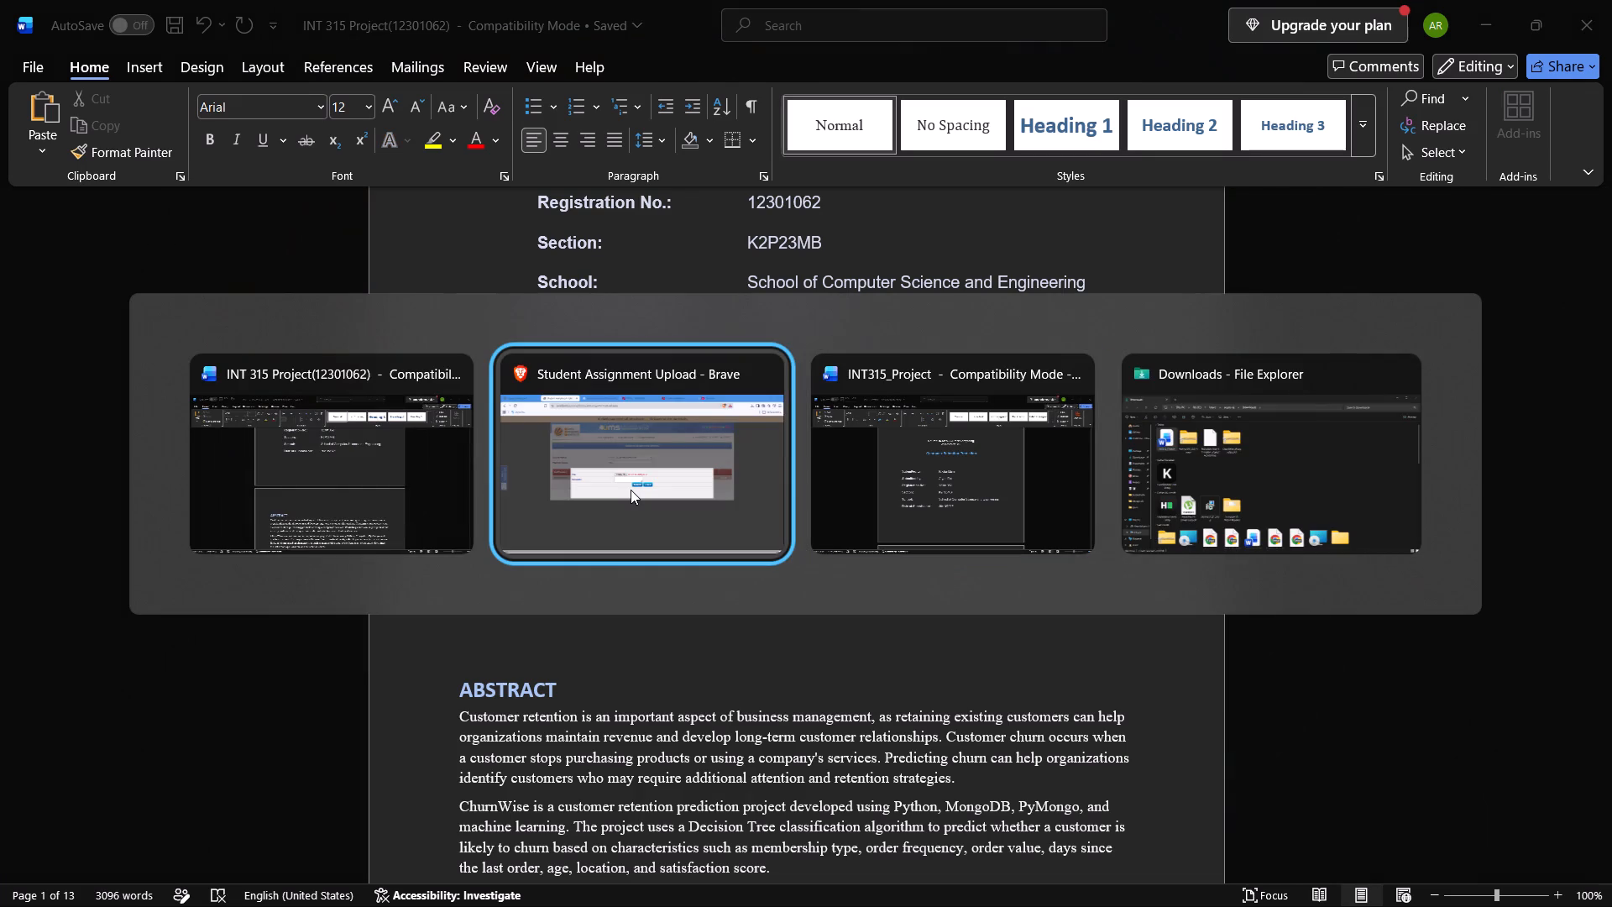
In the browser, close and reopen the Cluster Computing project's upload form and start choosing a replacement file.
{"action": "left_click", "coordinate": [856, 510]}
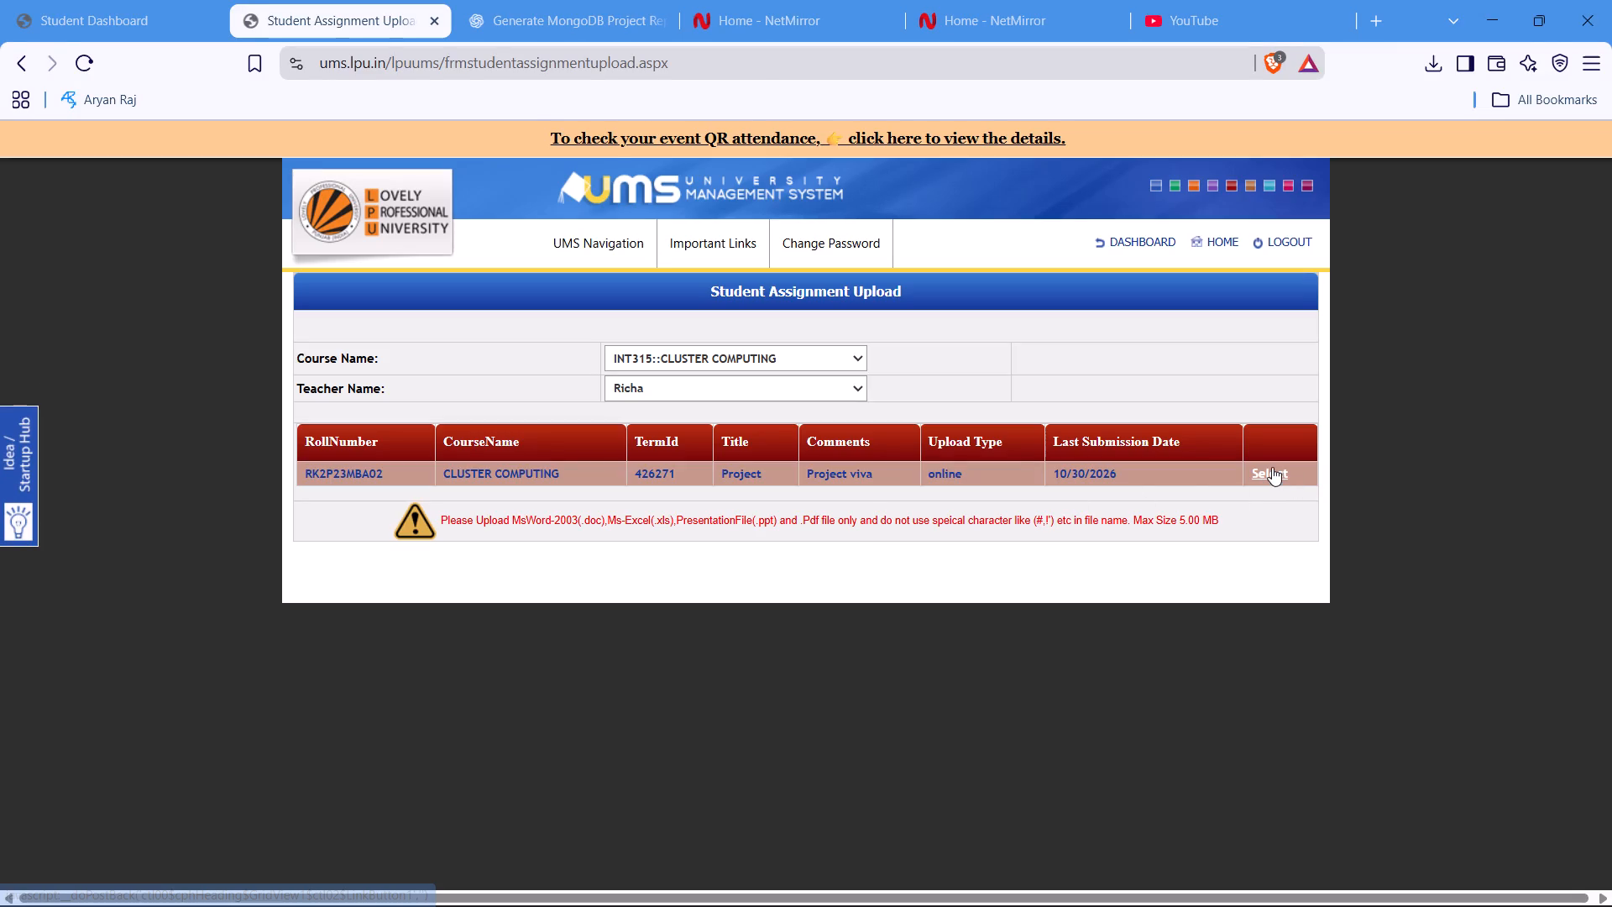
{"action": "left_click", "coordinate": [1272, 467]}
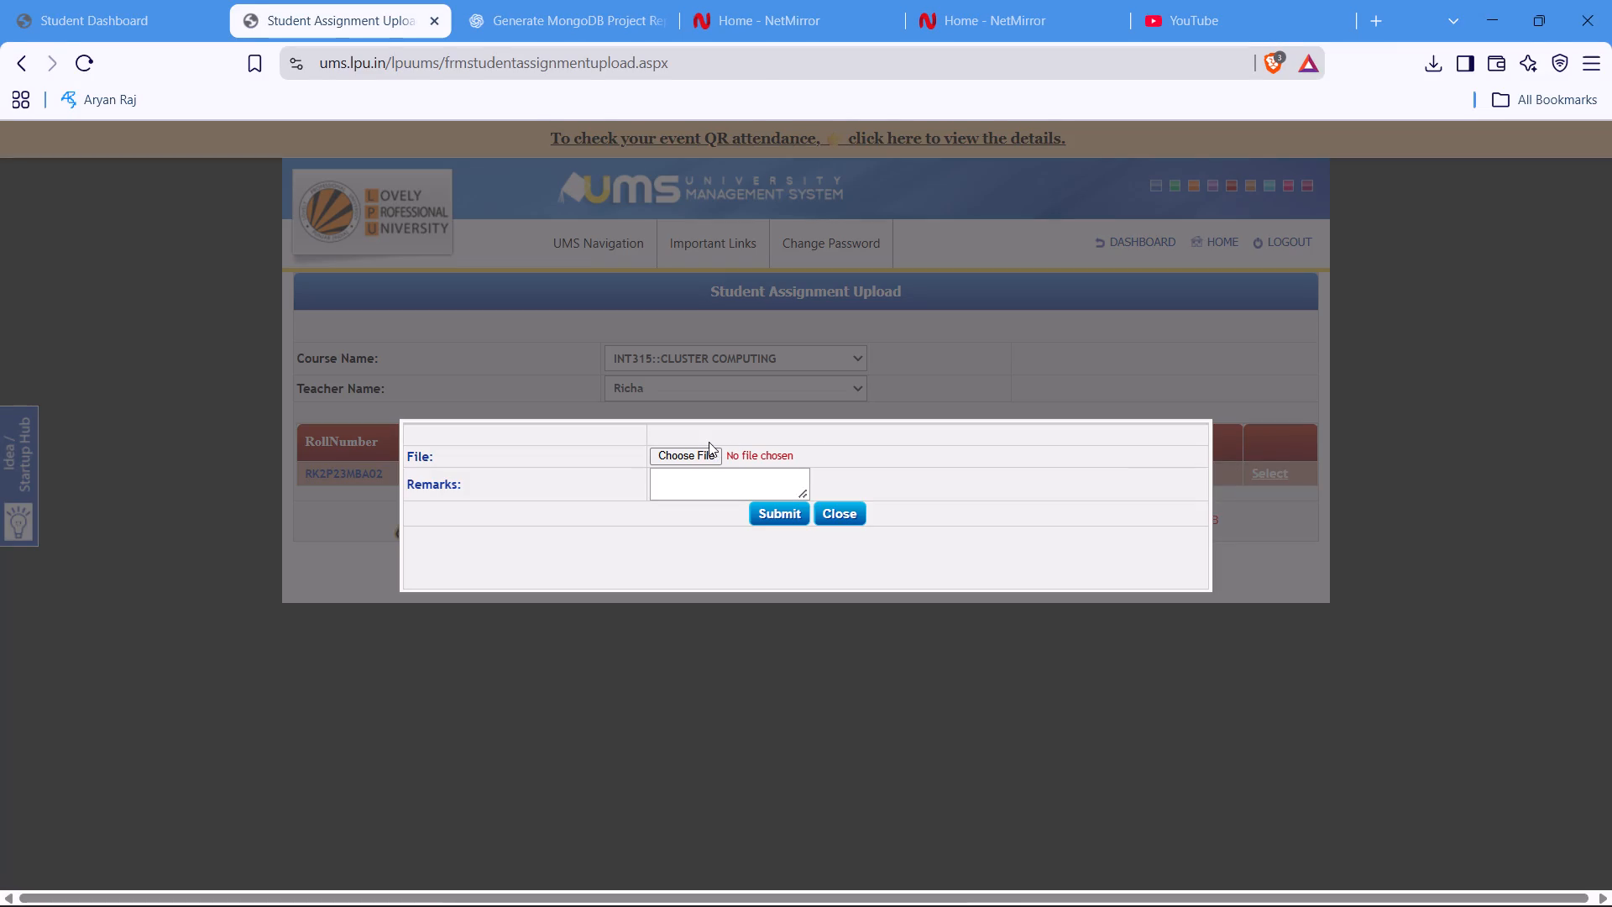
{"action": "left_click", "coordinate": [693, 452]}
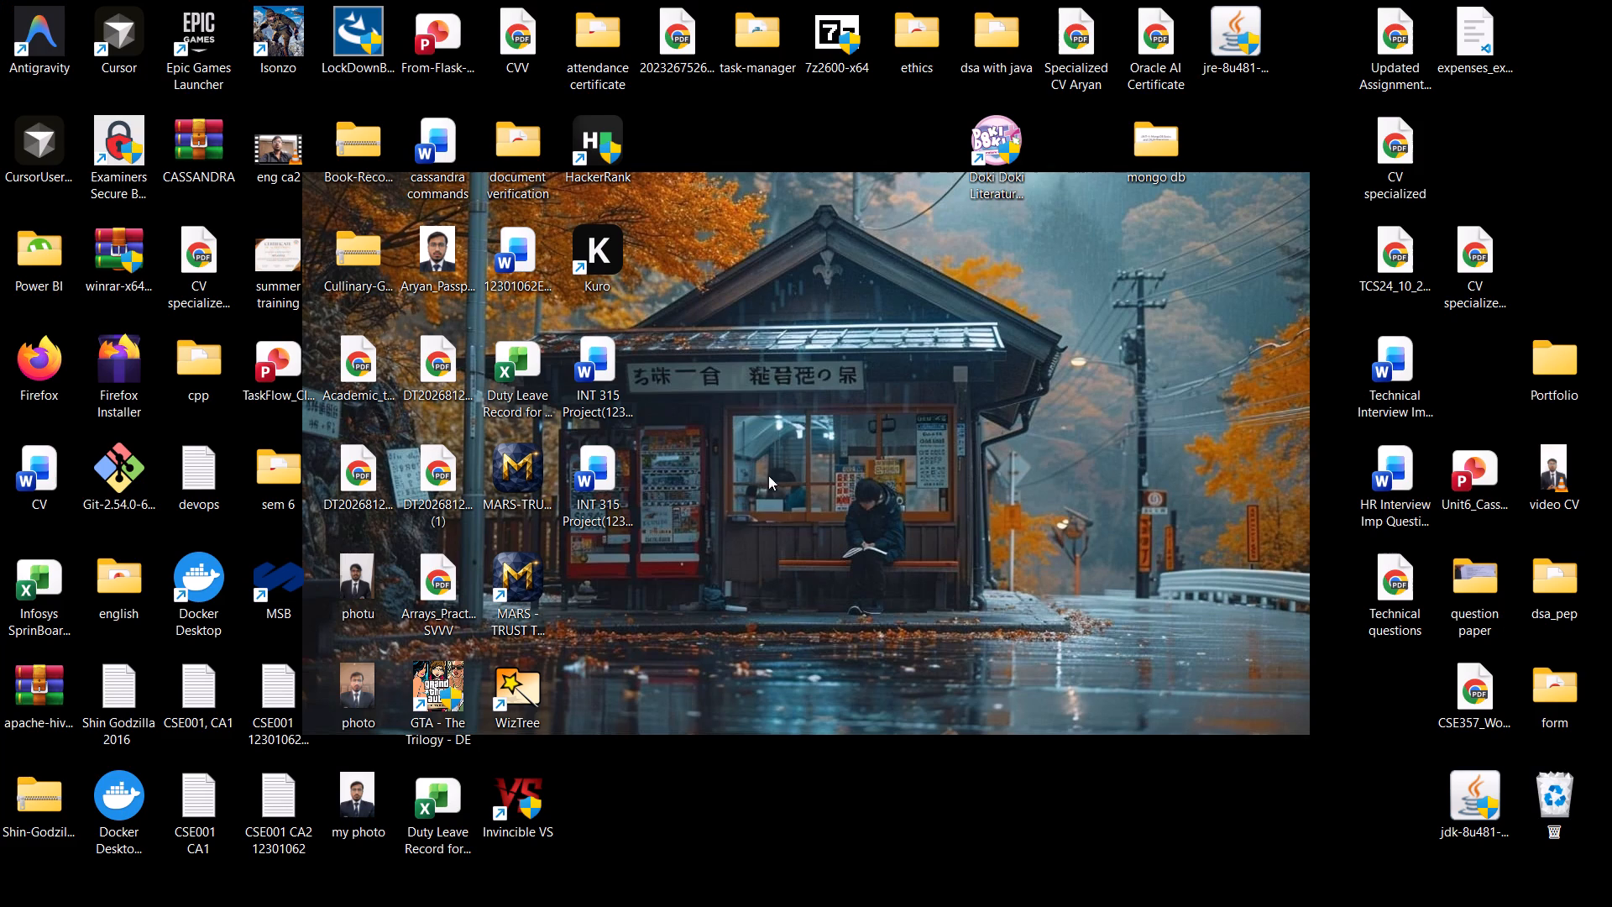
On the Desktop, delete the newer-format INT 315 Project document, keeping the Word 97-2003 copy.
{"action": "left_click", "coordinate": [610, 385]}
{"action": "left_click", "coordinate": [594, 472]}
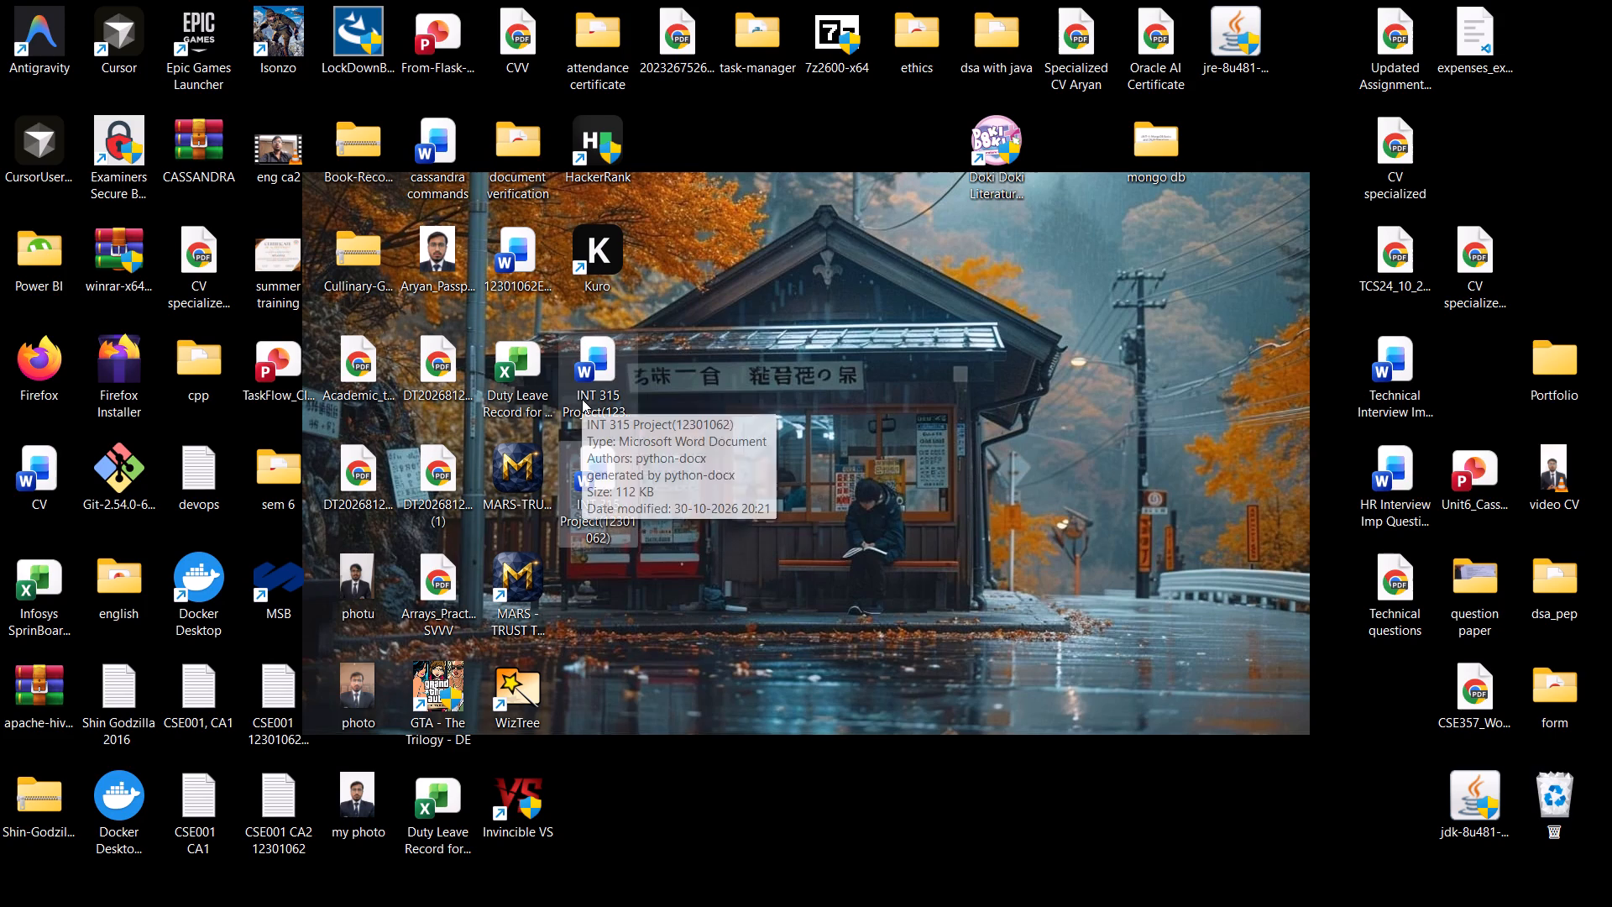
{"action": "left_click_drag", "start_coordinate": [598, 391], "coordinate": [566, 429]}
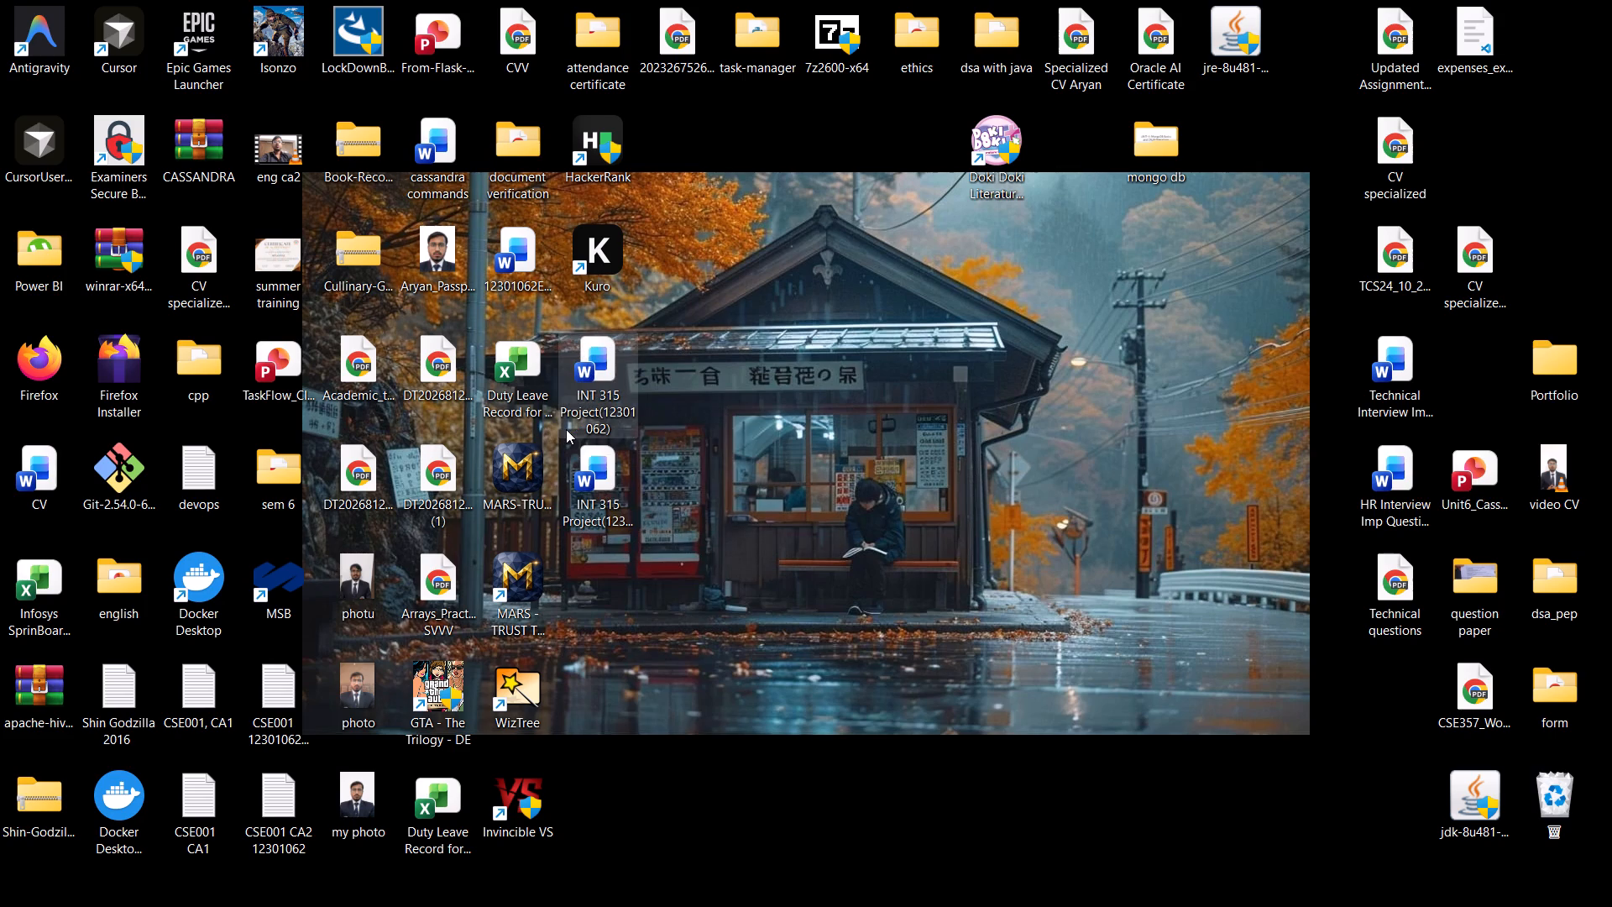
{"action": "right_click", "coordinate": [603, 364]}
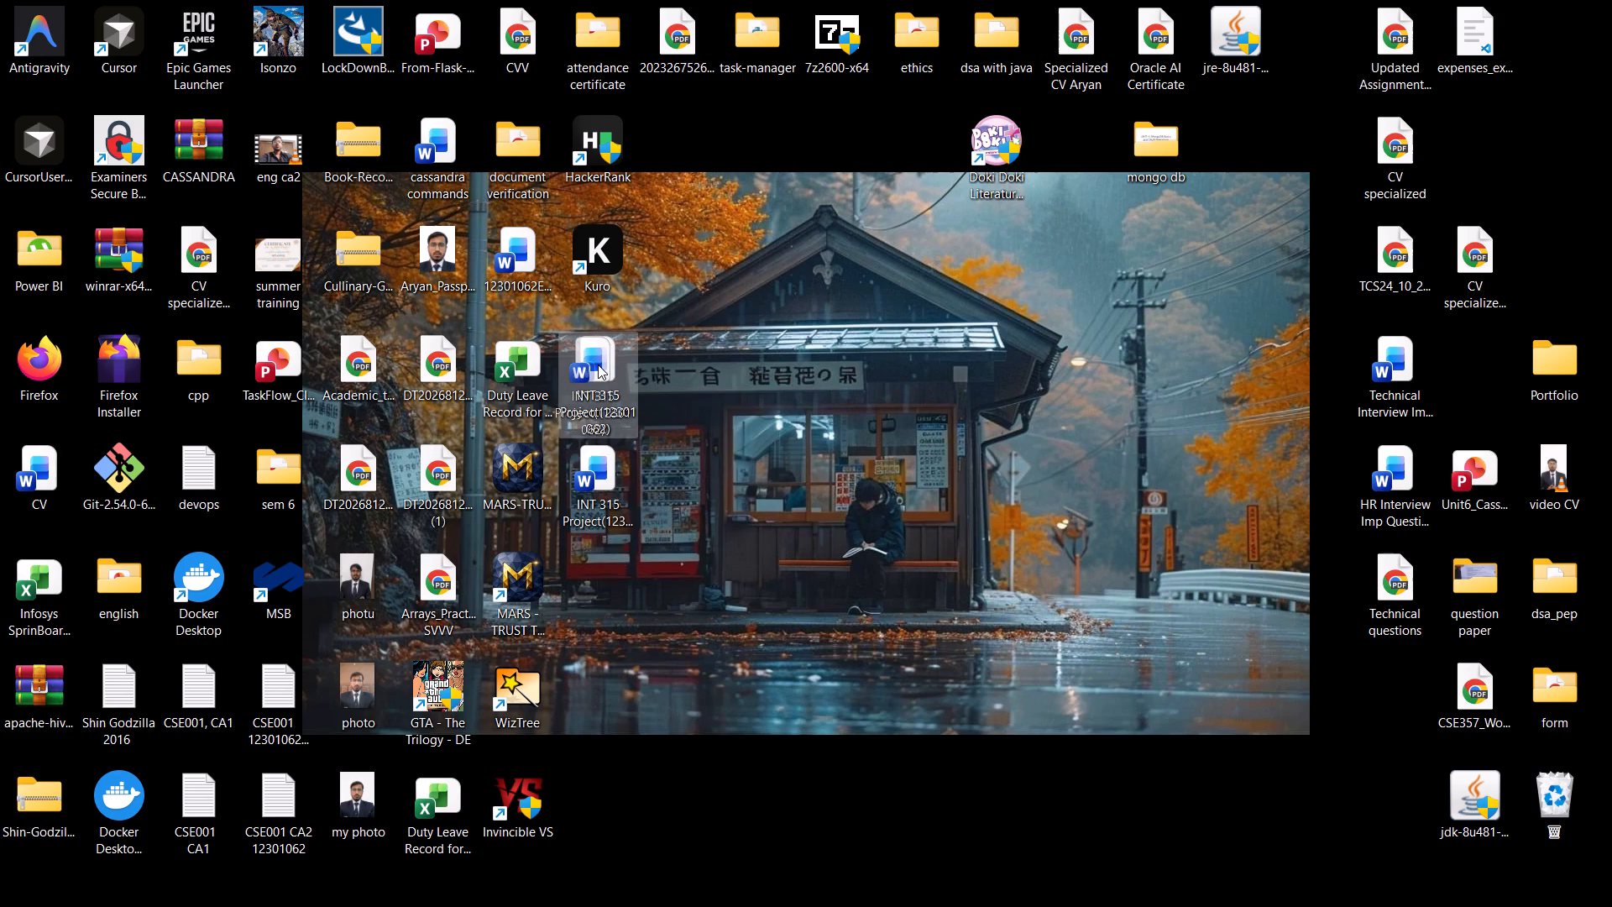
{"action": "left_click", "coordinate": [579, 372]}
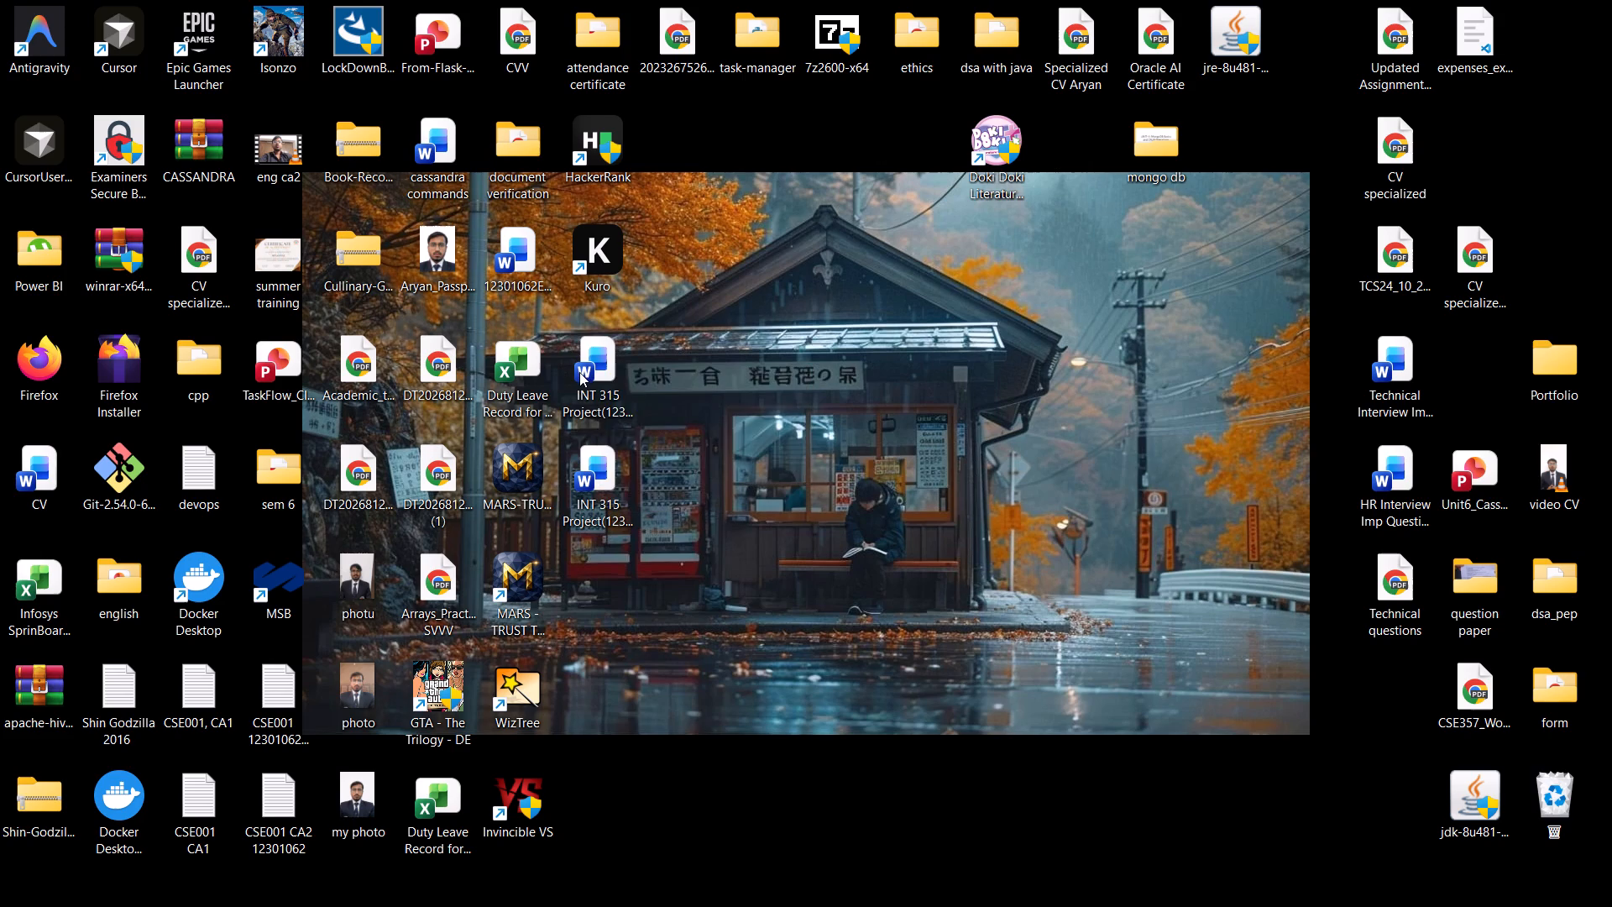
{"action": "left_click", "coordinate": [586, 374]}
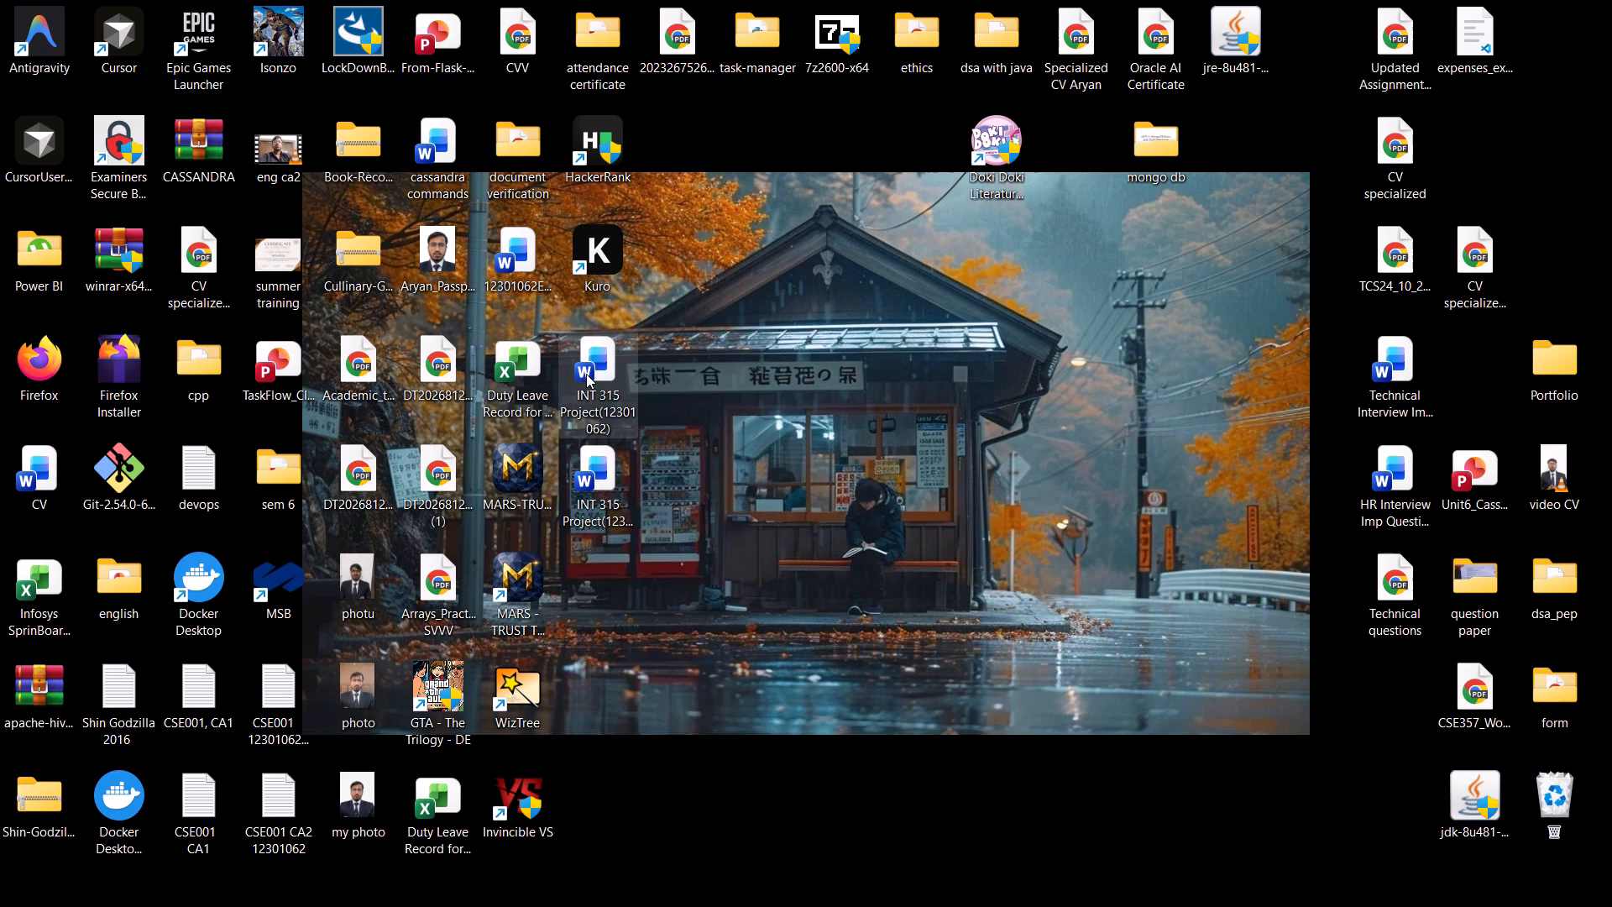
{"action": "left_click", "coordinate": [587, 366]}
{"action": "right_click", "coordinate": [587, 366]}
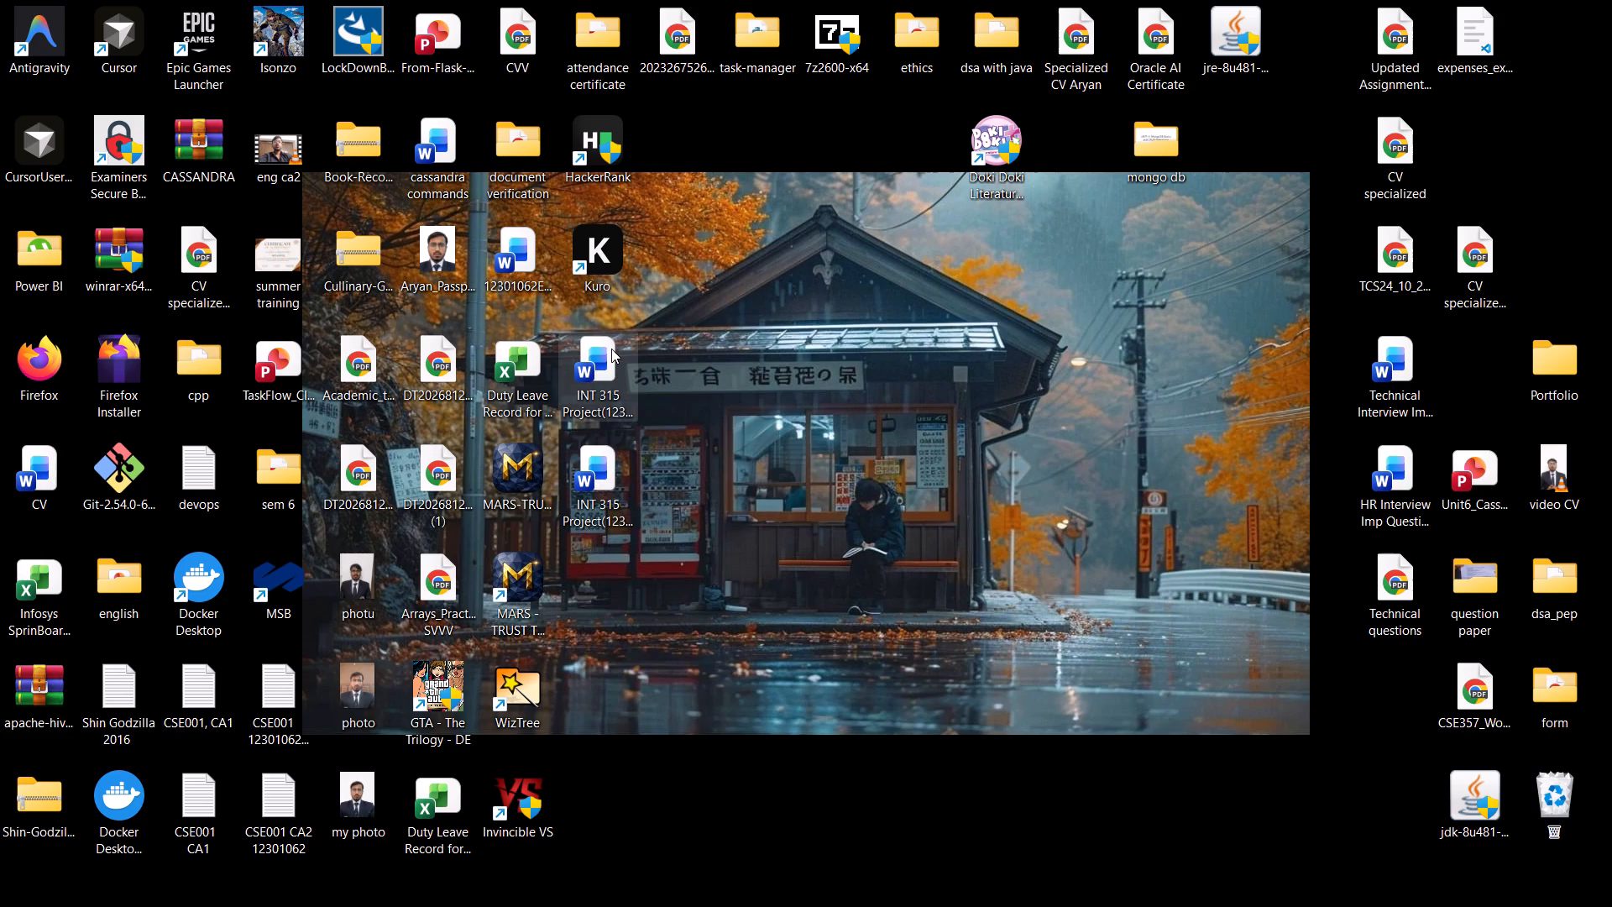
{"action": "right_click", "coordinate": [611, 349]}
{"action": "right_click", "coordinate": [611, 349]}
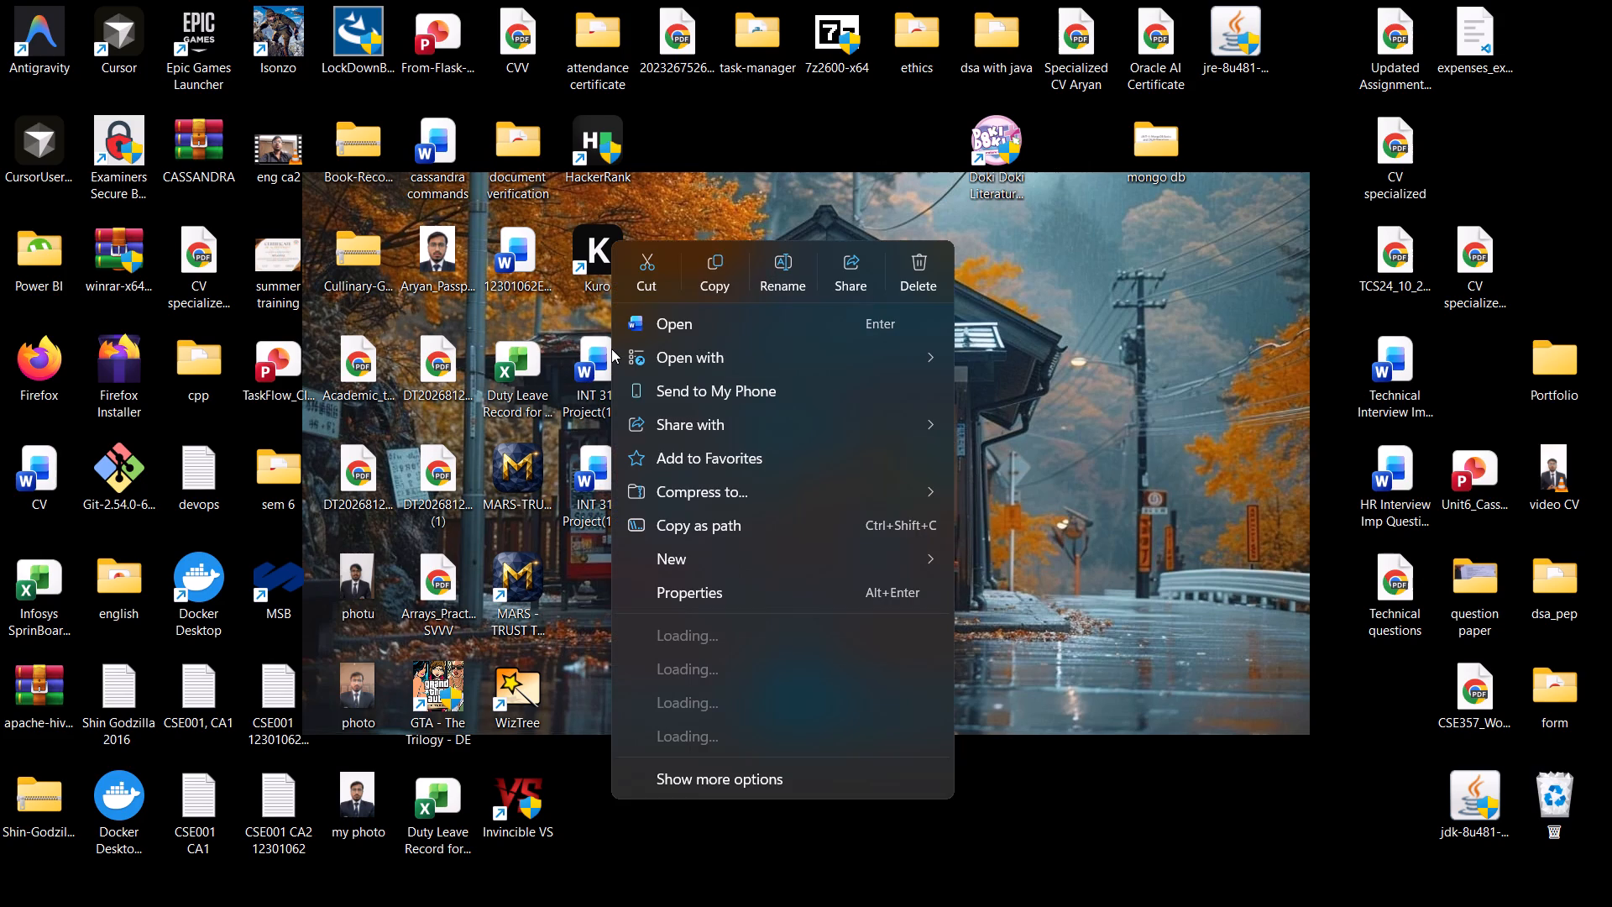
{"action": "left_click", "coordinate": [913, 258]}
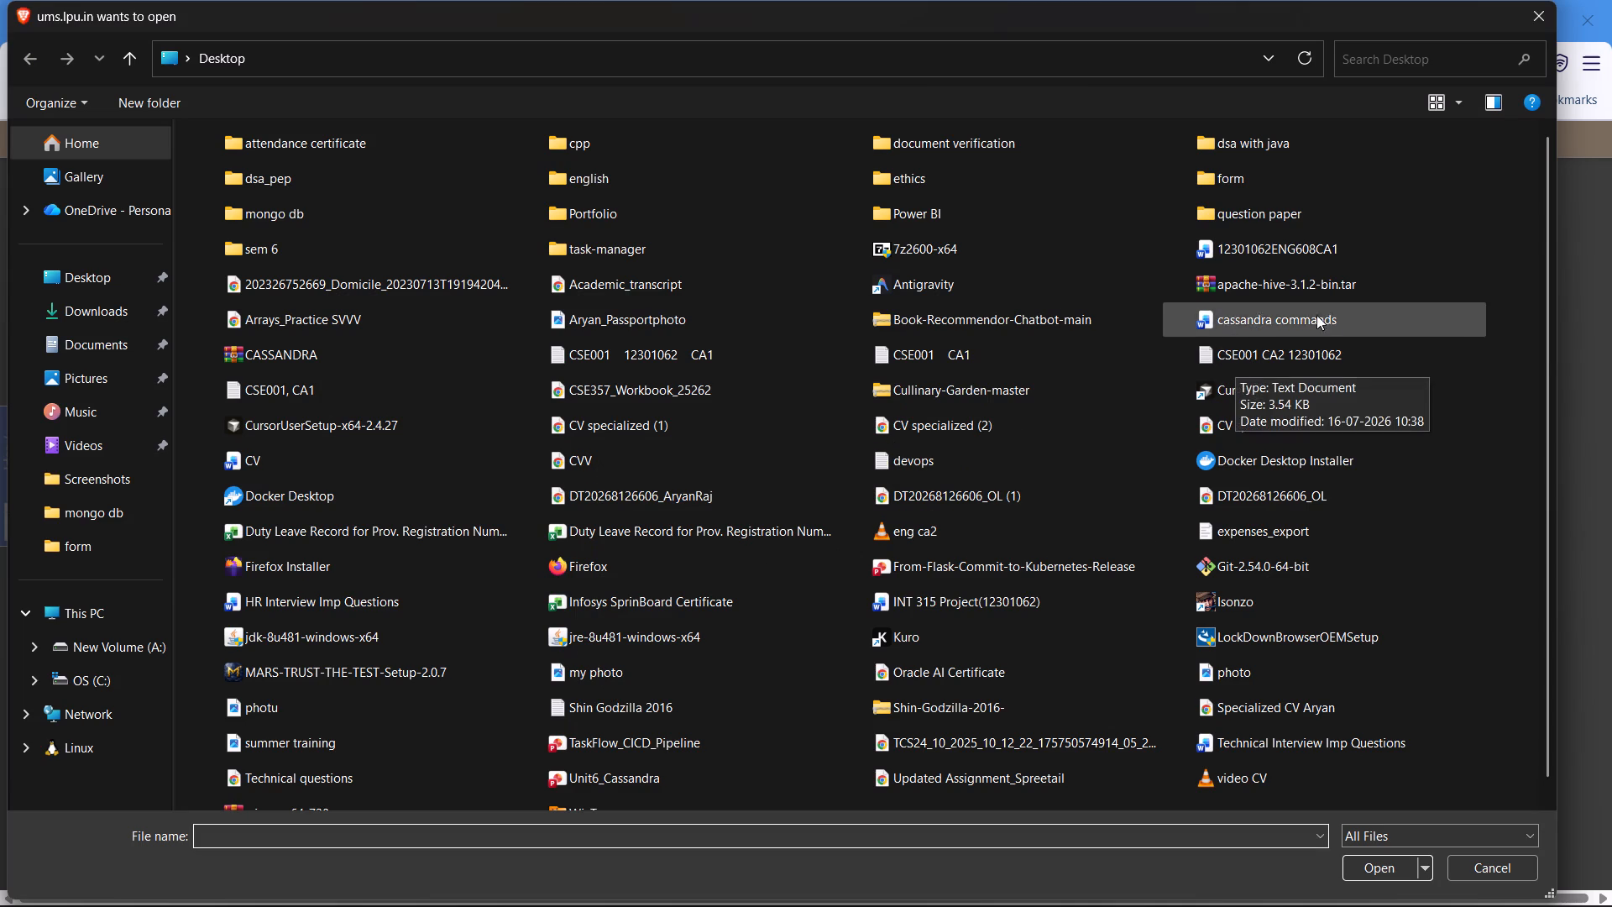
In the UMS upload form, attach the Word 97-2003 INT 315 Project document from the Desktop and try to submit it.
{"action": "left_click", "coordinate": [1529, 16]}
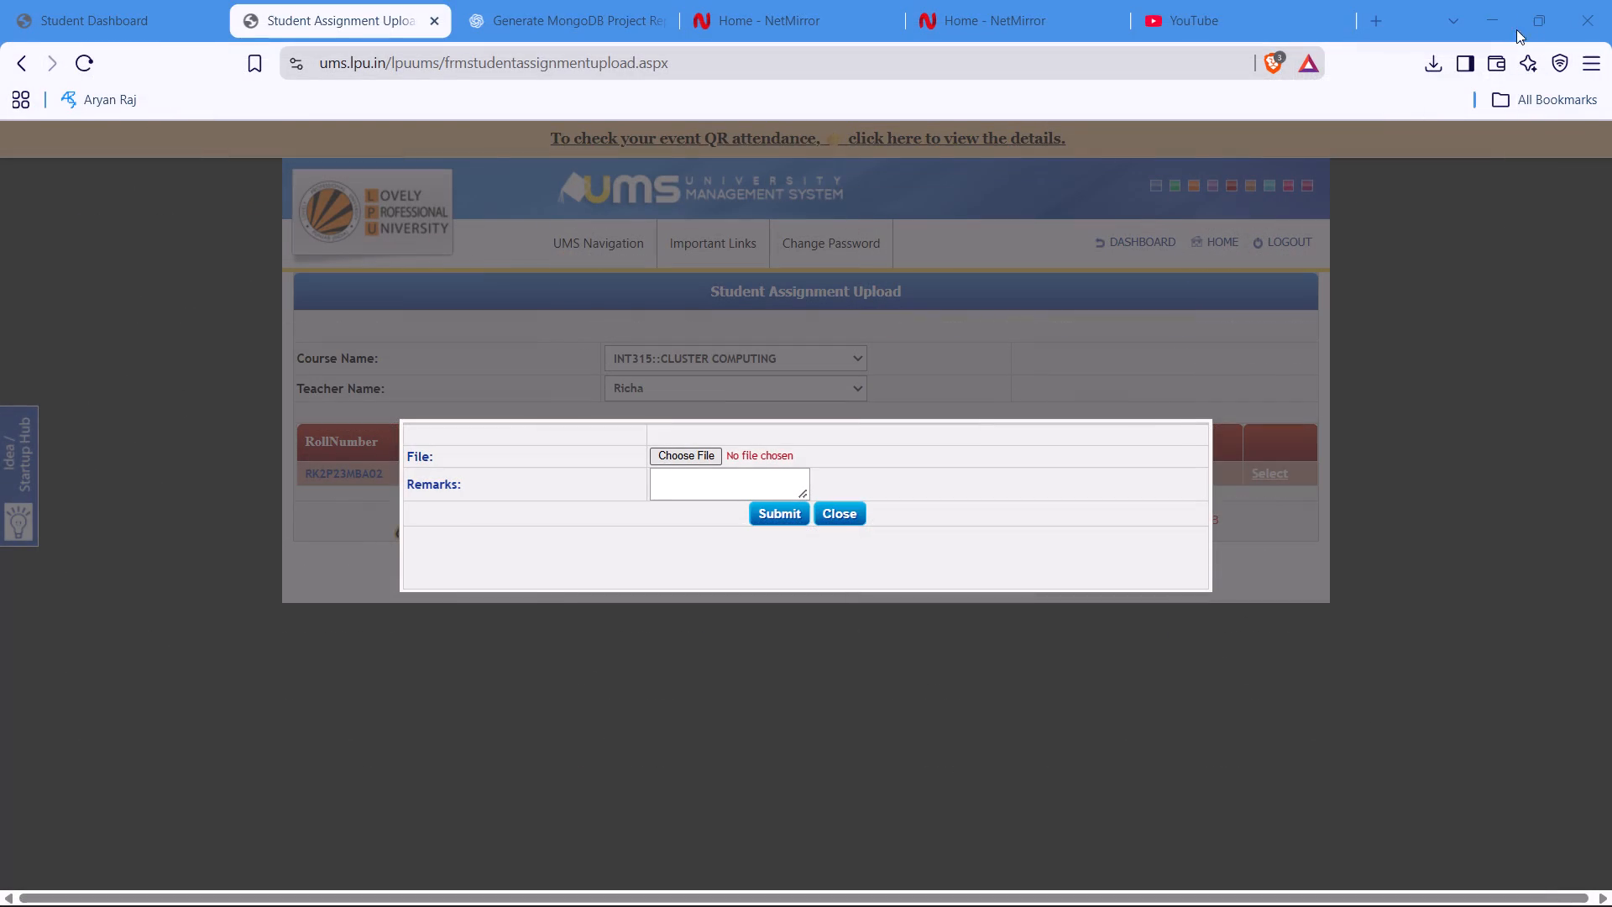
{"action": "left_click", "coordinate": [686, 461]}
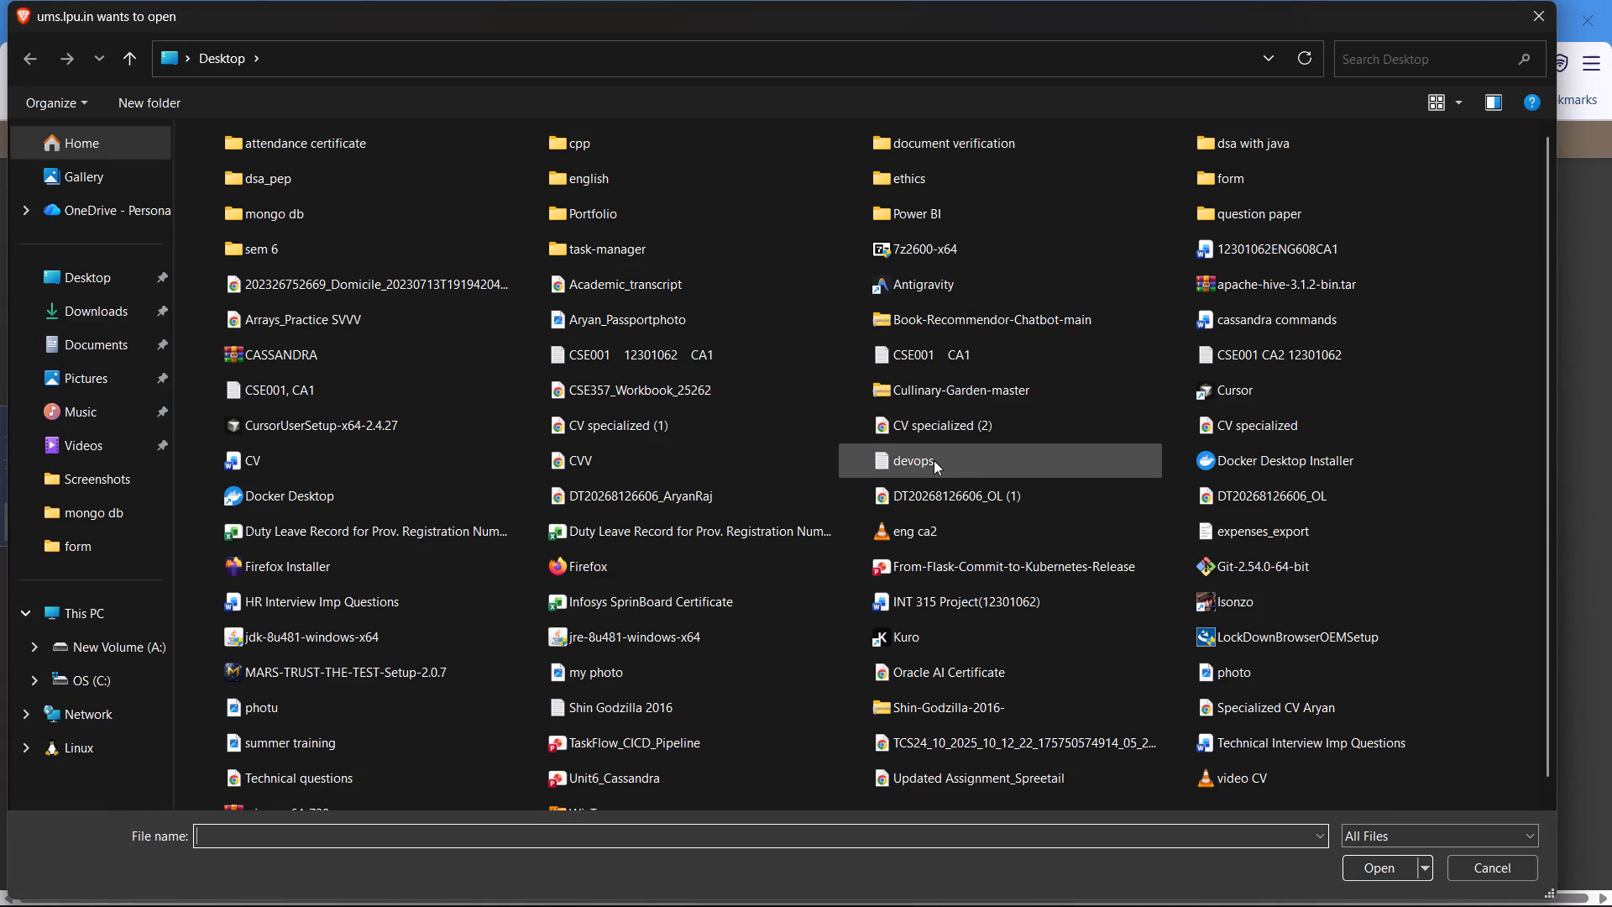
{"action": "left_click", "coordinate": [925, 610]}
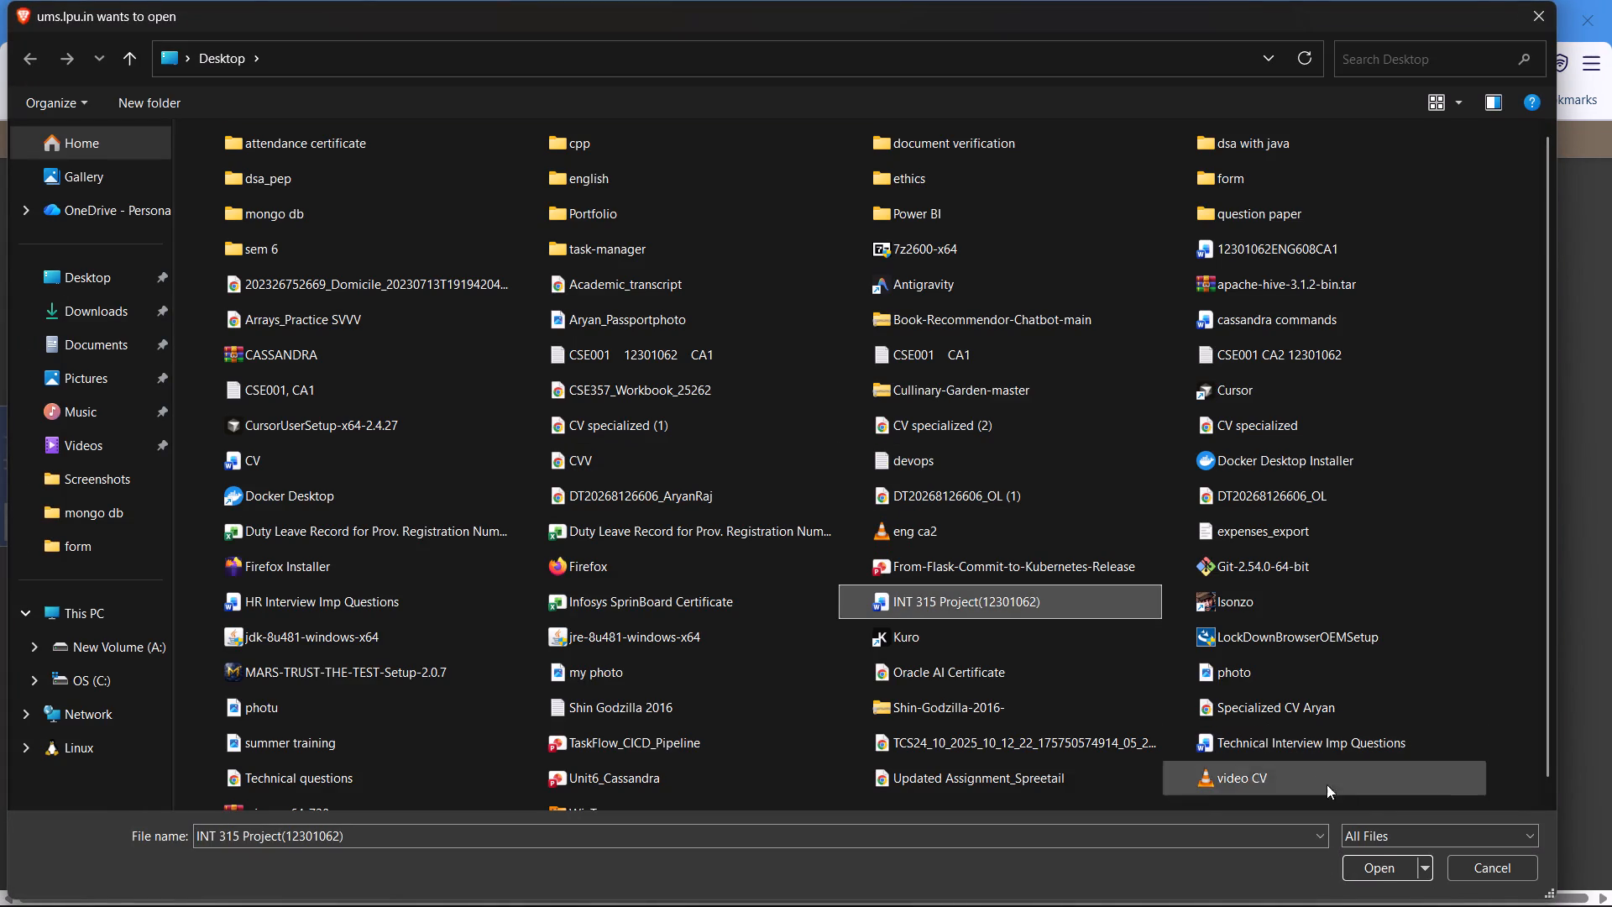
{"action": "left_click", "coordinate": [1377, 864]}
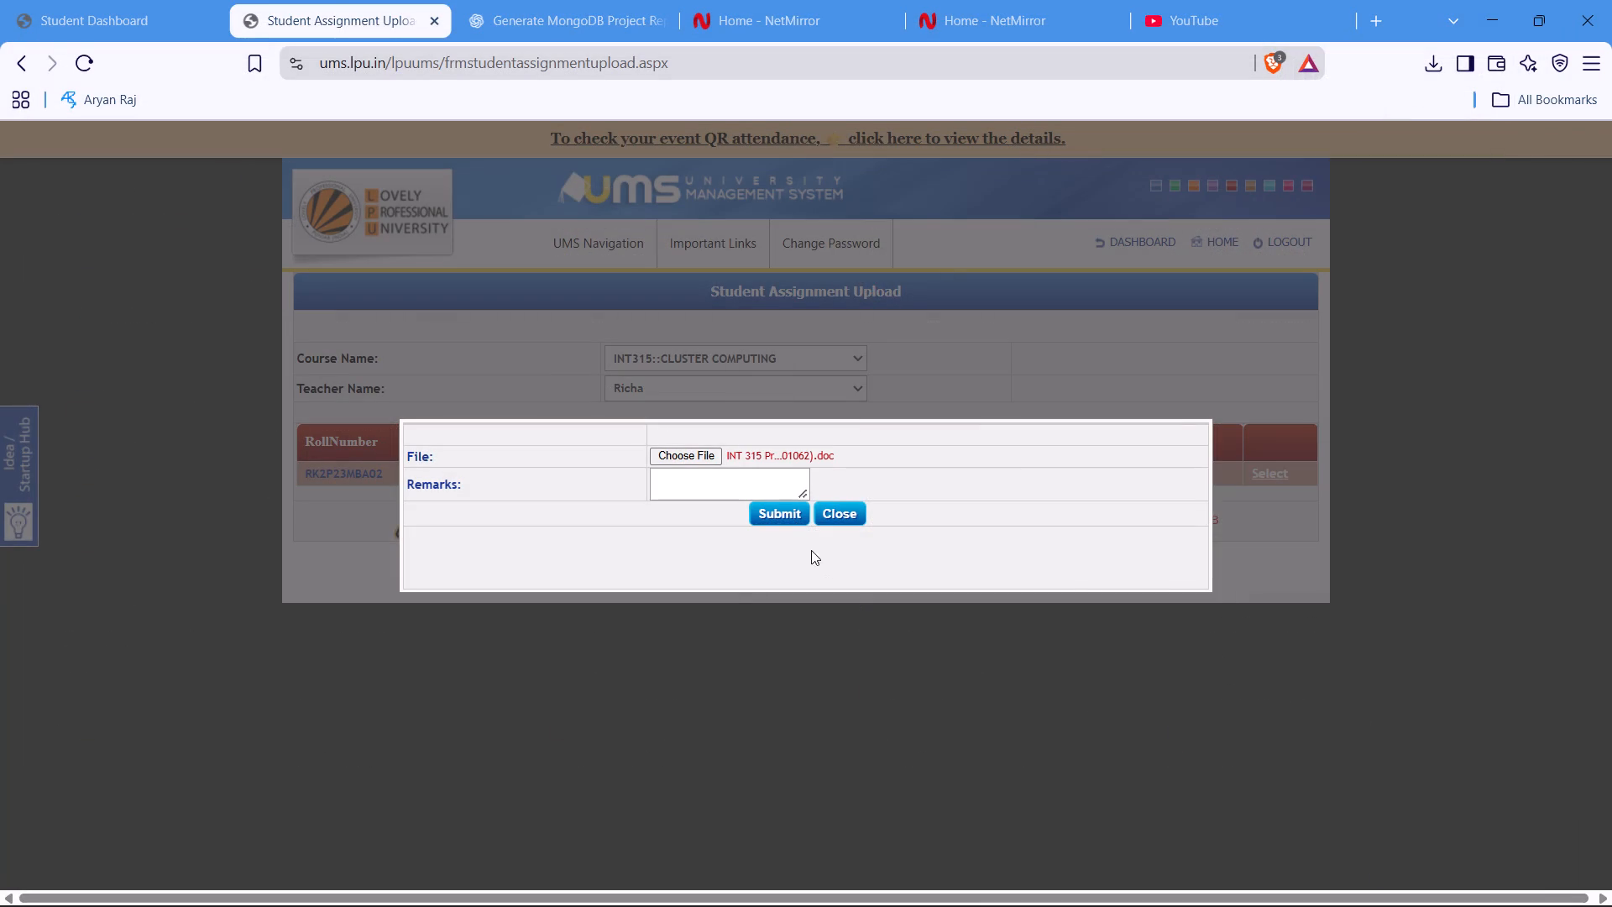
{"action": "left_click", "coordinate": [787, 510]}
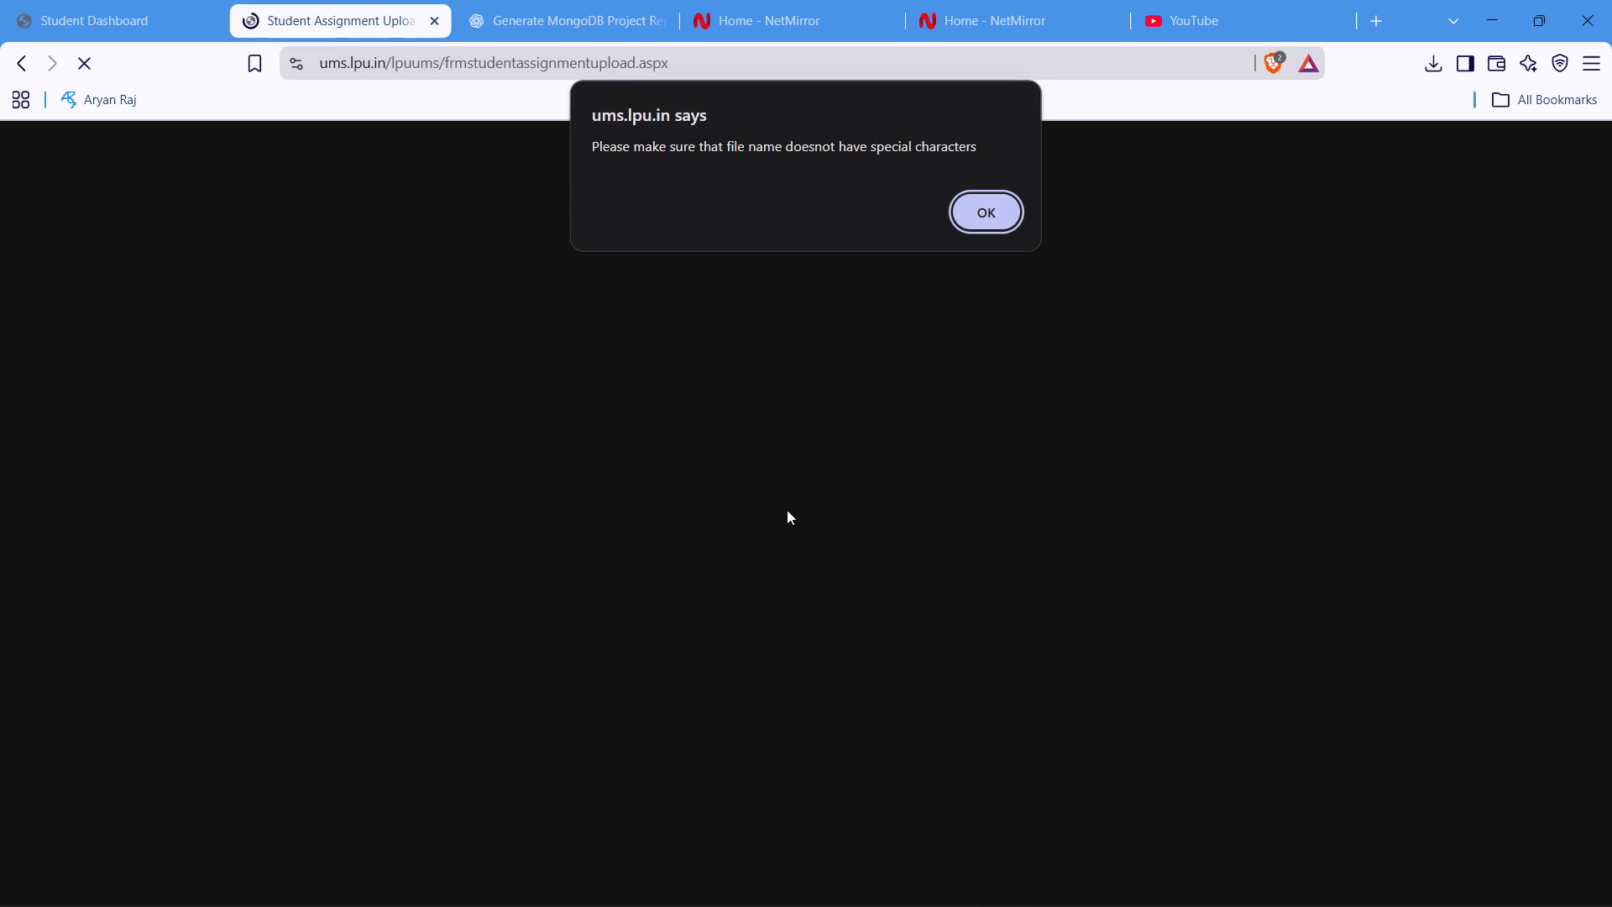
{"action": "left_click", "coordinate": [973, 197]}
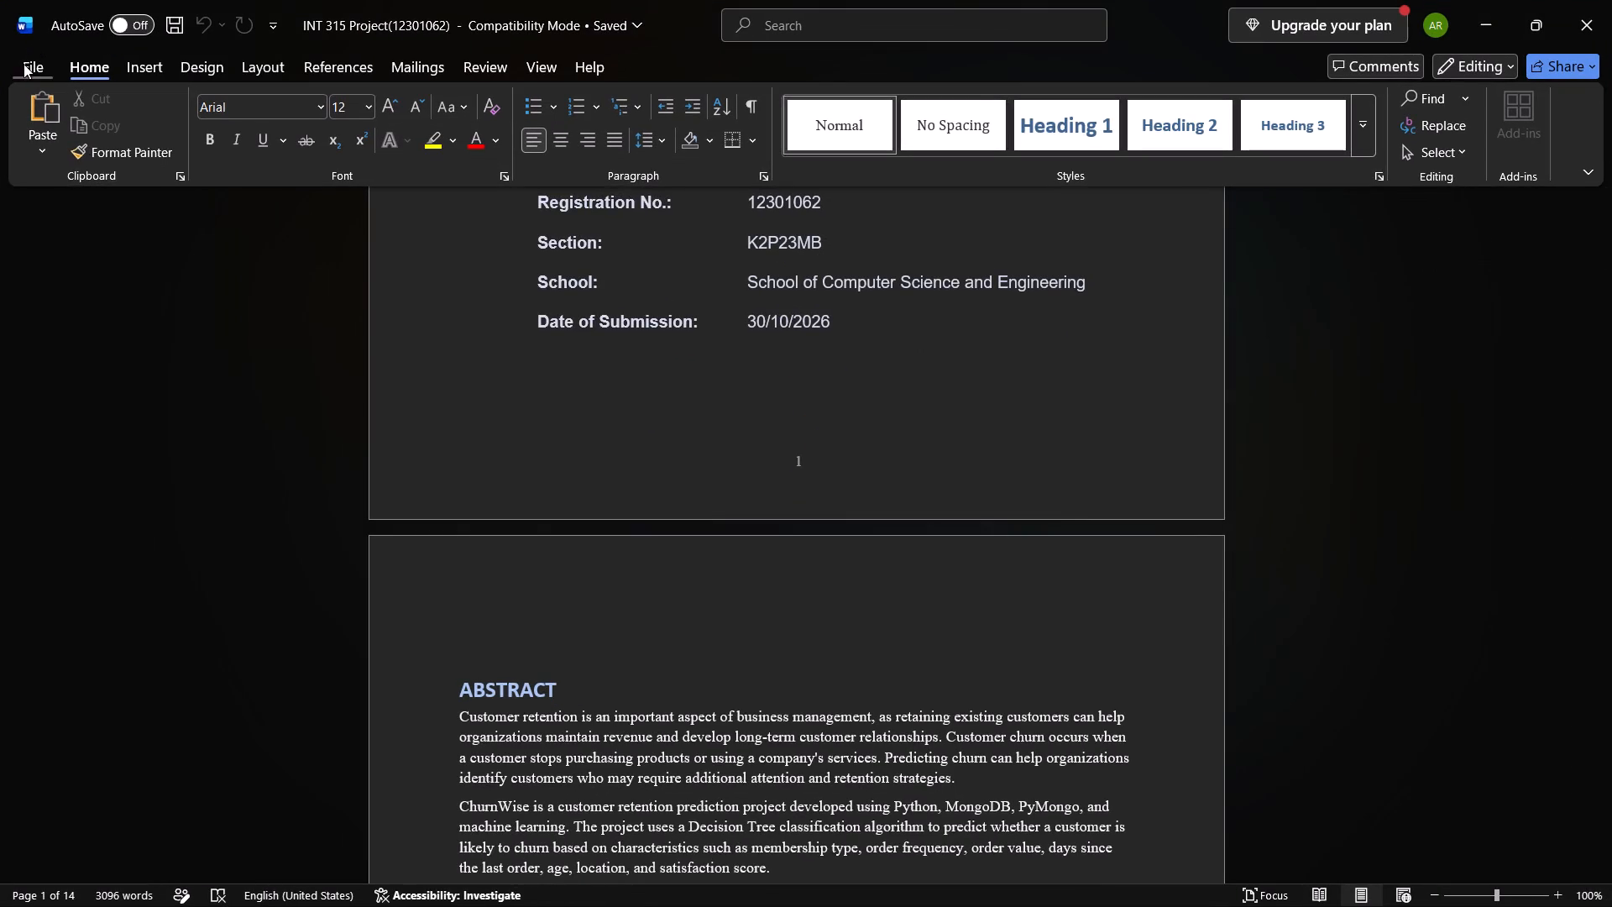
Rename the Desktop's INT 315 Project document, removing both parentheses and leaving a space before the registration number.
{"action": "left_click", "coordinate": [24, 64]}
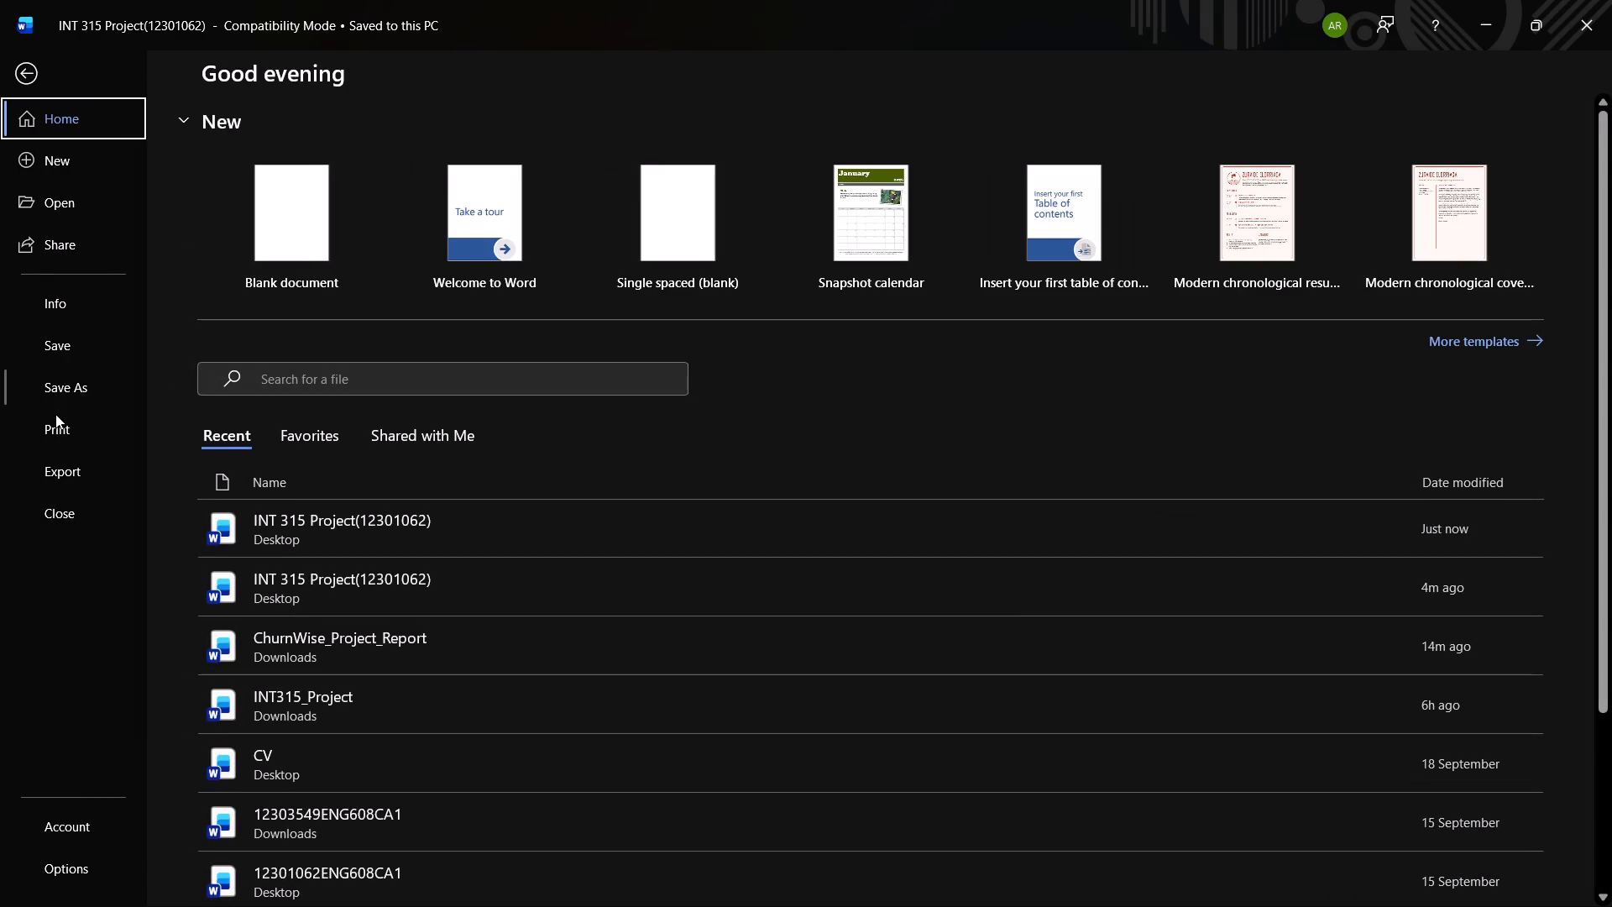
{"action": "left_click", "coordinate": [578, 485]}
{"action": "right_click", "coordinate": [578, 485]}
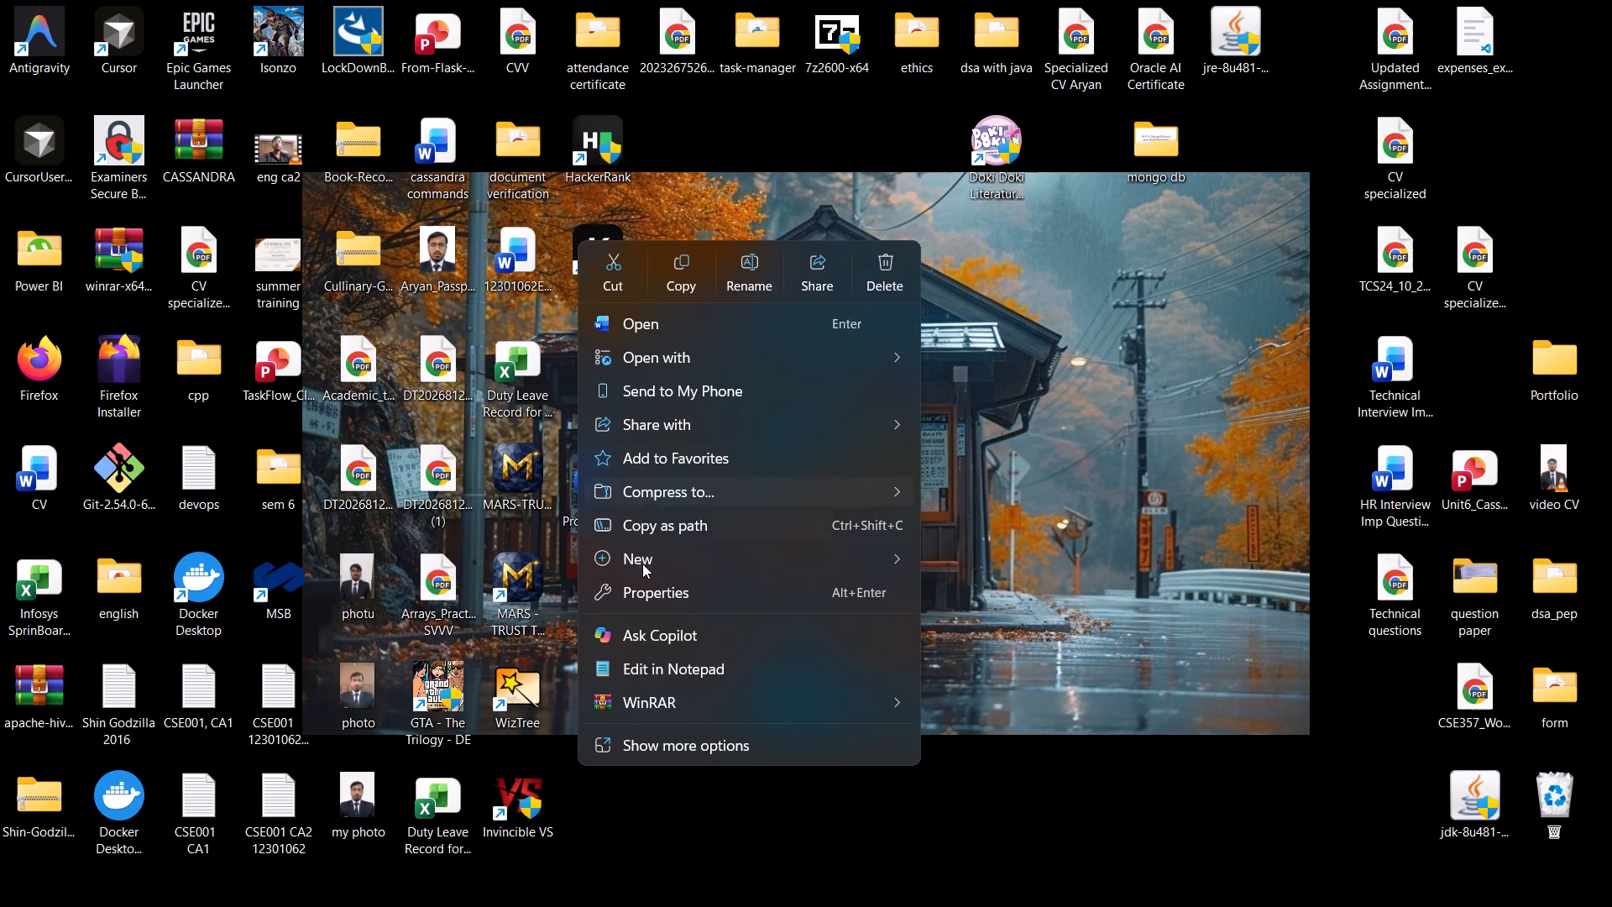
{"action": "left_click", "coordinate": [741, 274]}
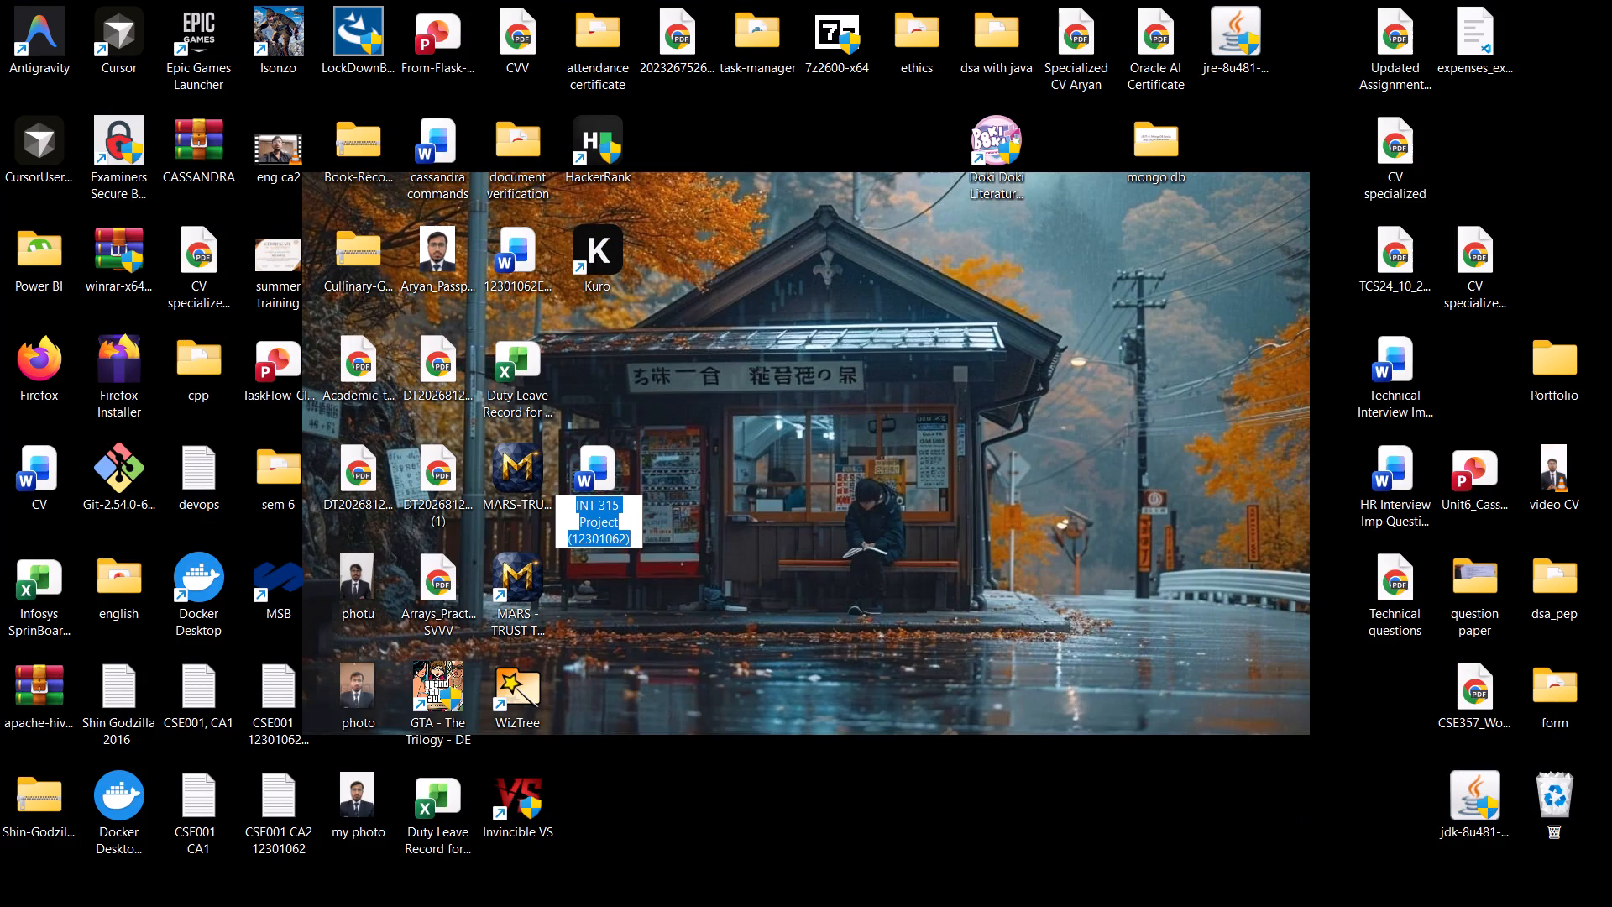
{"action": "left_click", "coordinate": [631, 538]}
{"action": "key", "text": "BackSpace"}
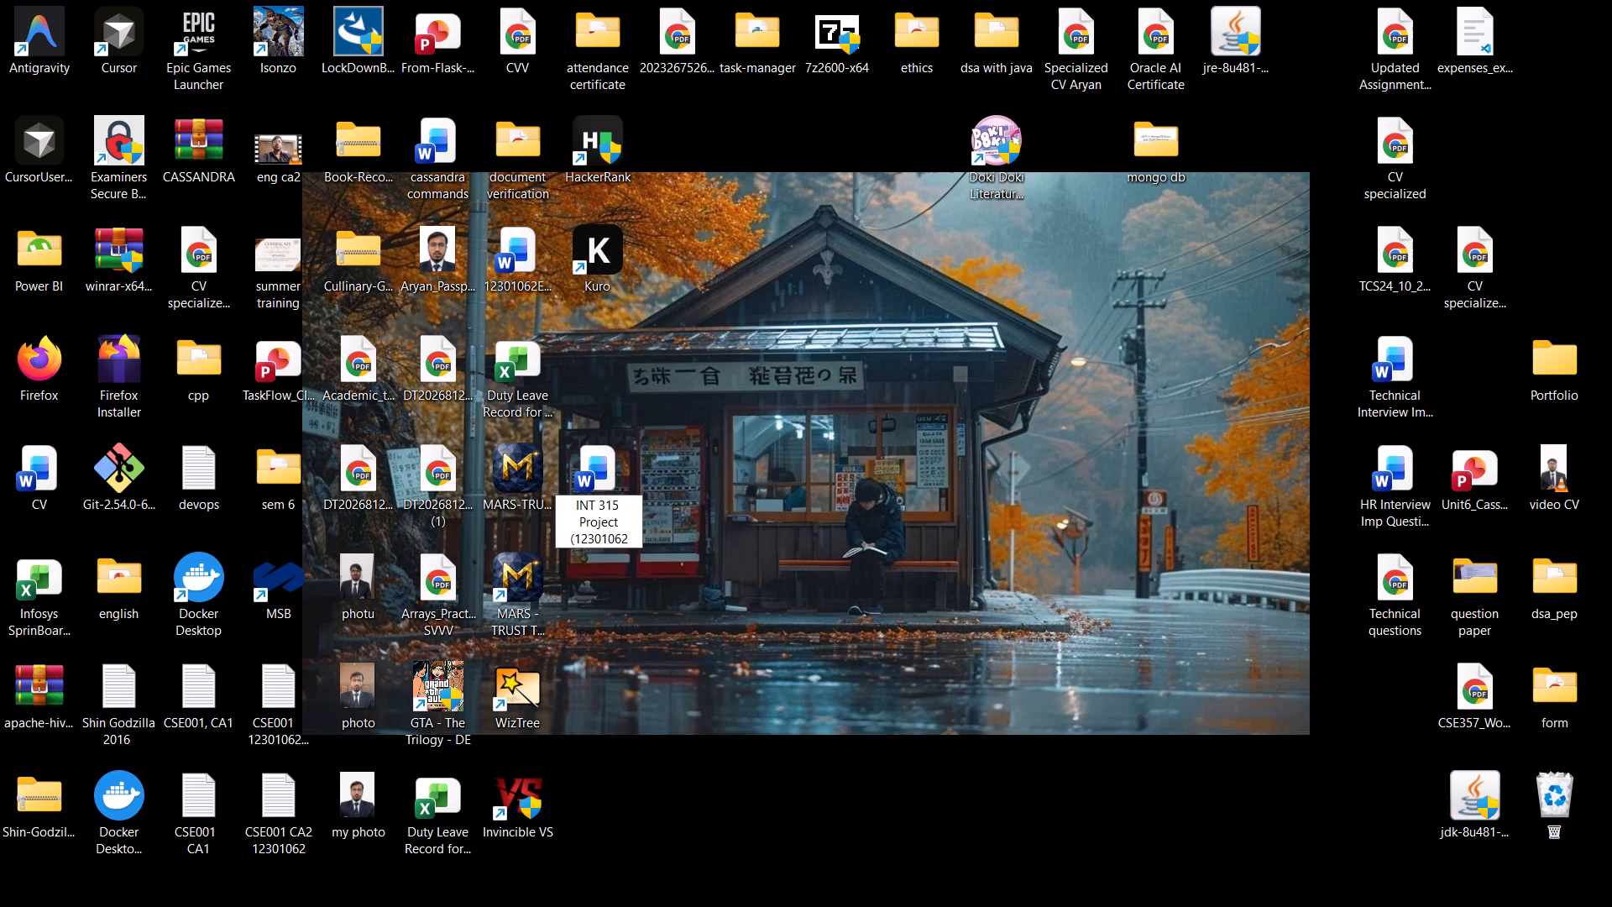
{"action": "key", "text": "Left"}
{"action": "key", "text": "Left"}
{"action": "key", "text": "Left"}
{"action": "key", "text": "Left"}
{"action": "key", "text": "Left"}
{"action": "key", "text": "Left"}
{"action": "key", "text": "Left"}
{"action": "key", "text": "Left"}
{"action": "key", "text": "BackSpace"}
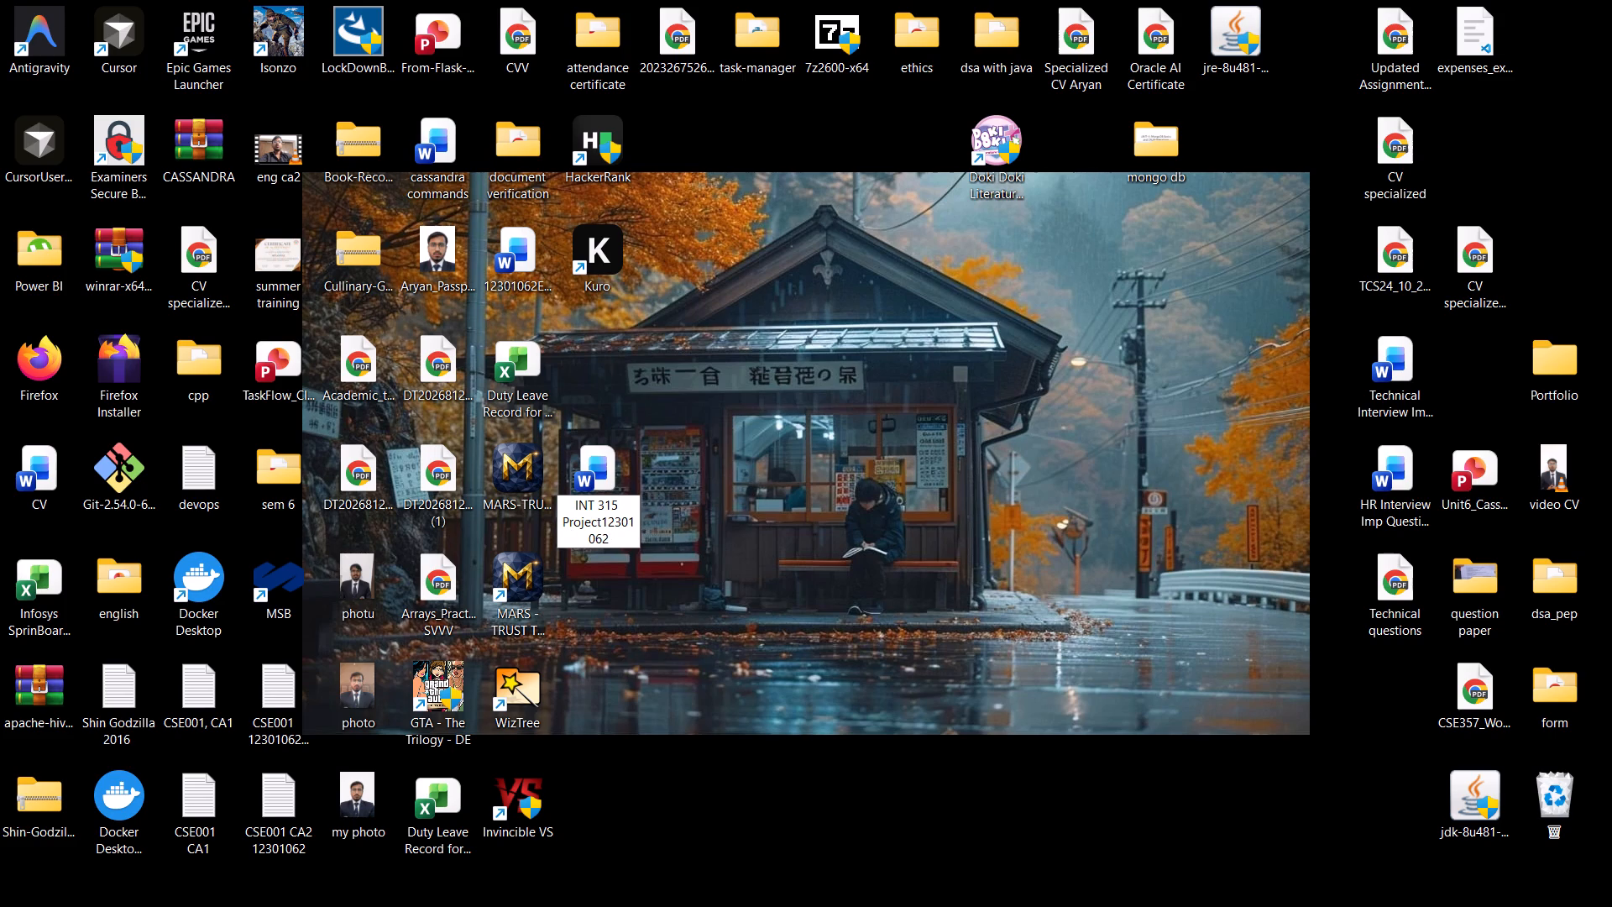
{"action": "key", "text": "space"}
{"action": "key", "text": "Return"}
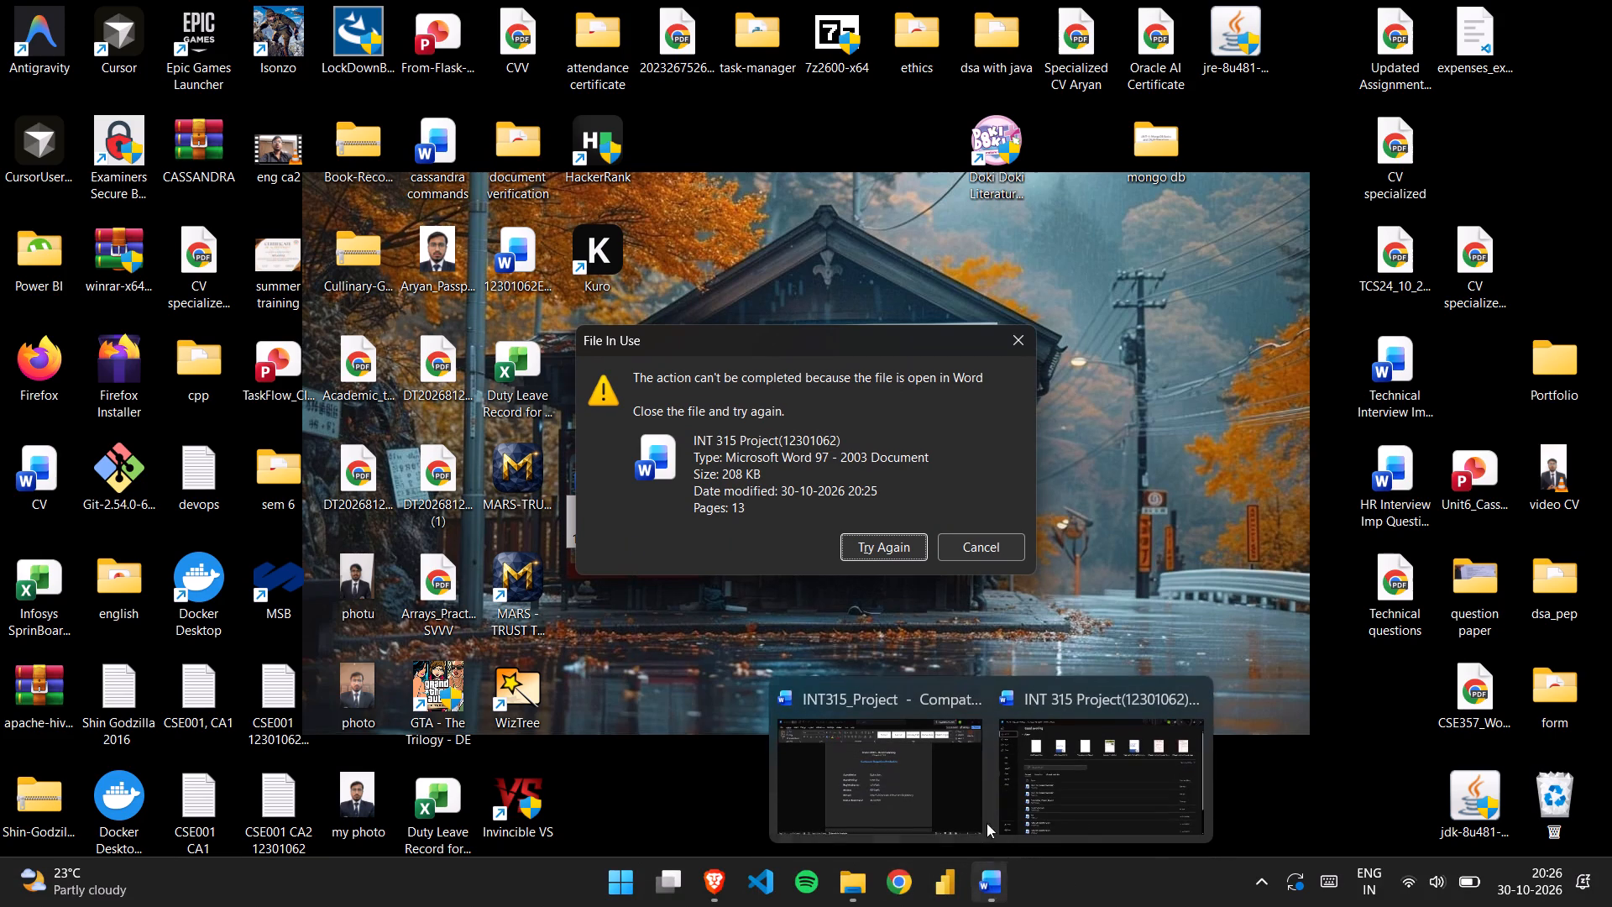
Close the INT315_Project and INT 315 Project windows in Word and dismiss the File In Use dialog.
{"action": "left_click", "coordinate": [972, 702]}
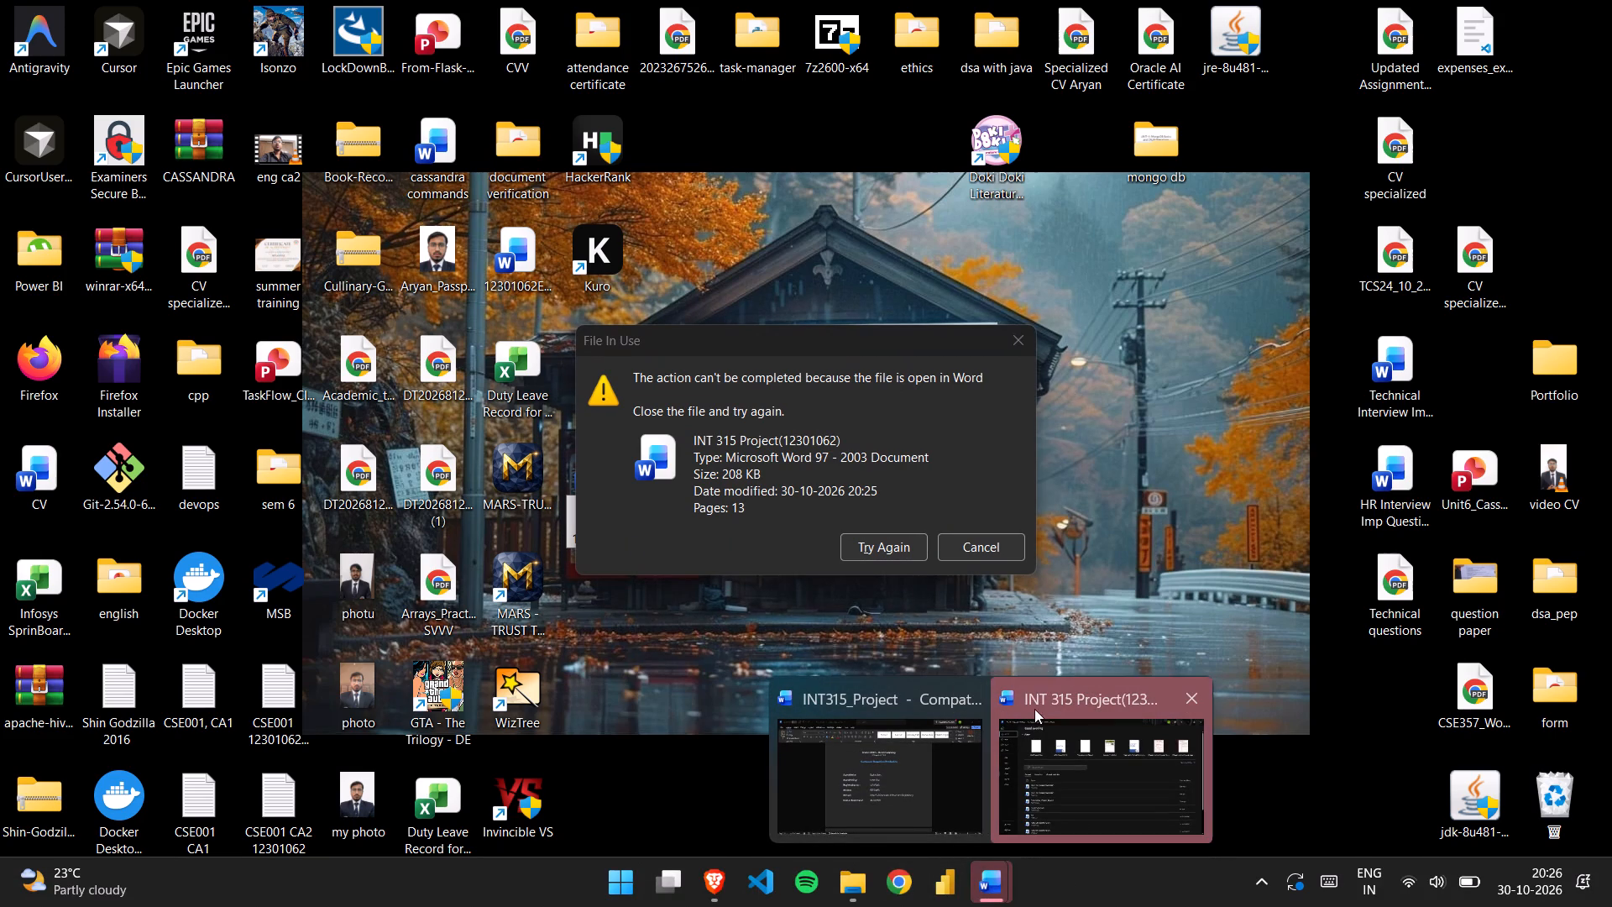
{"action": "left_click", "coordinate": [967, 789]}
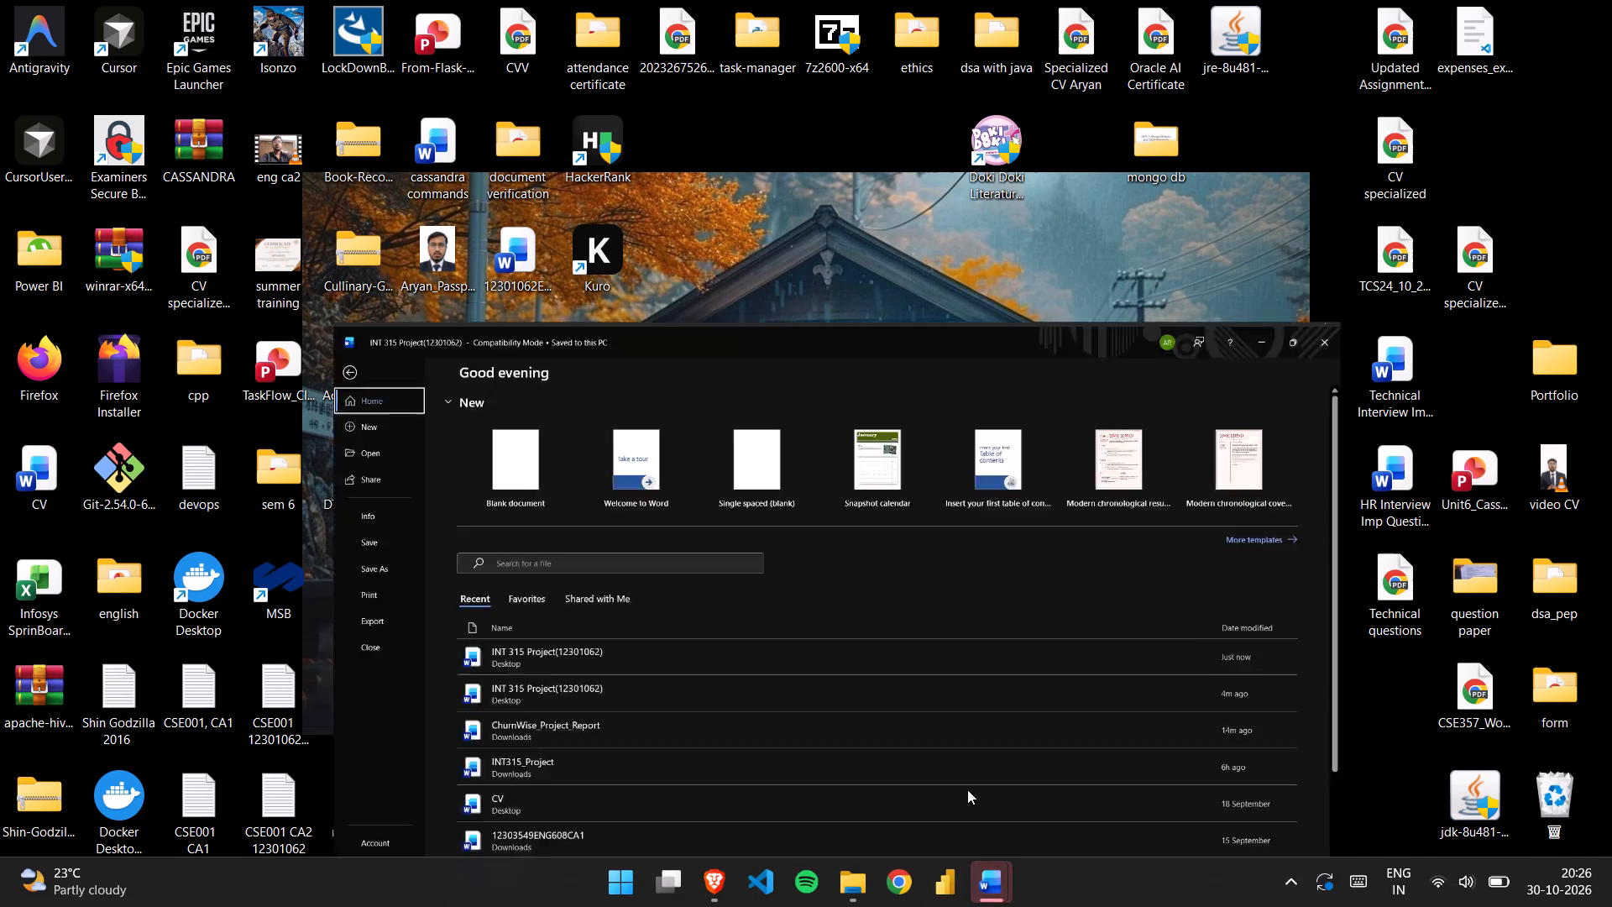
{"action": "left_click", "coordinate": [900, 619]}
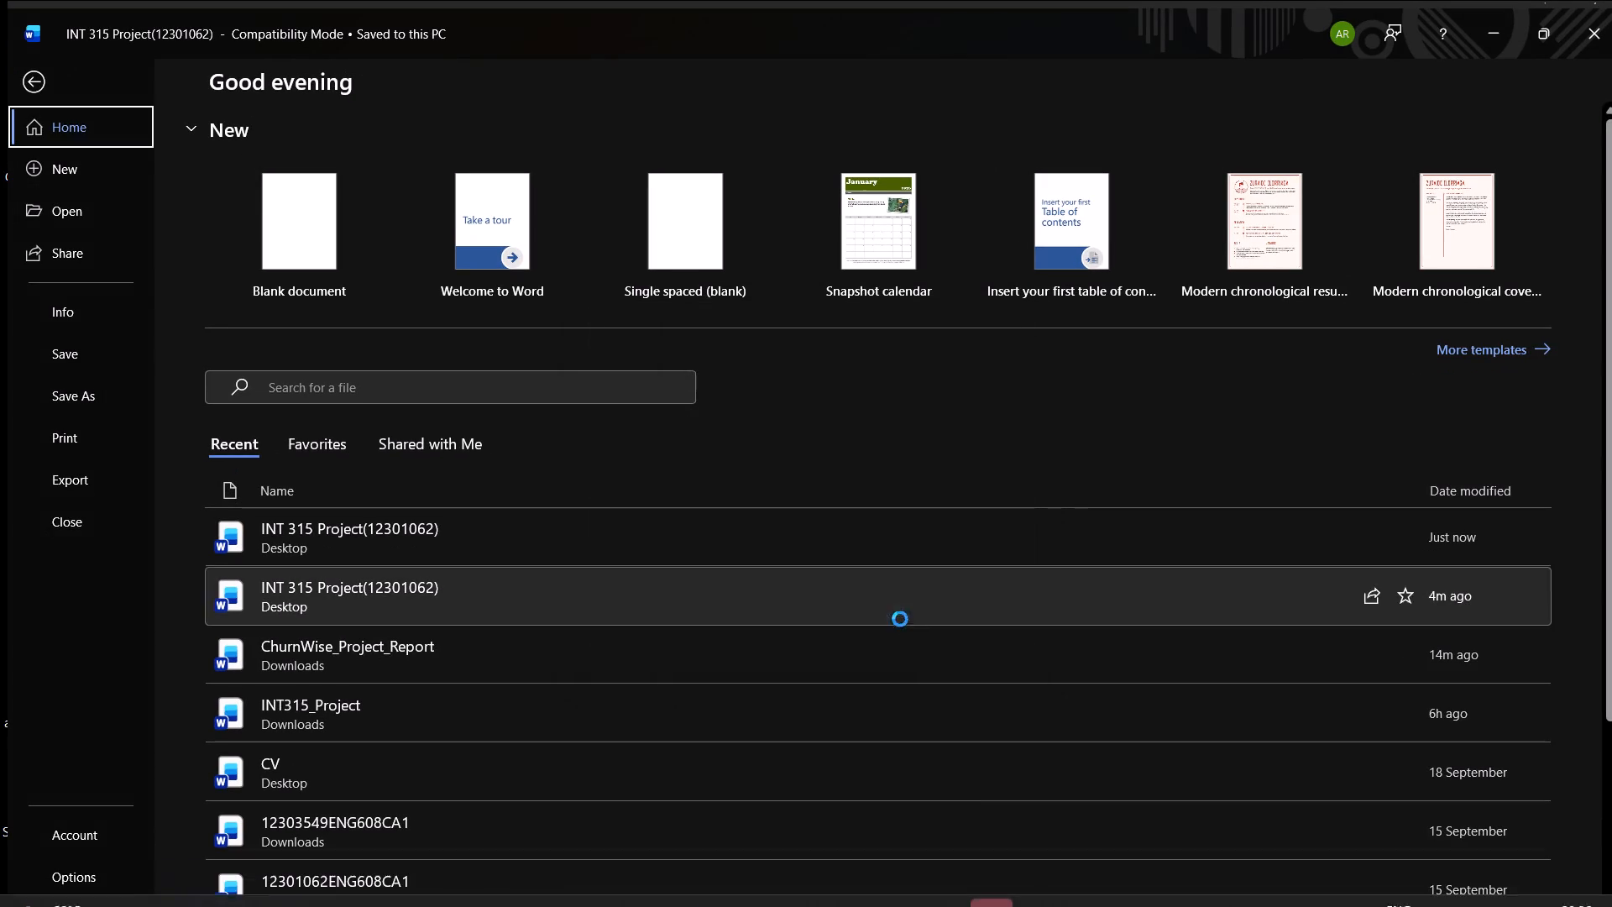
{"action": "left_click", "coordinate": [1611, 0]}
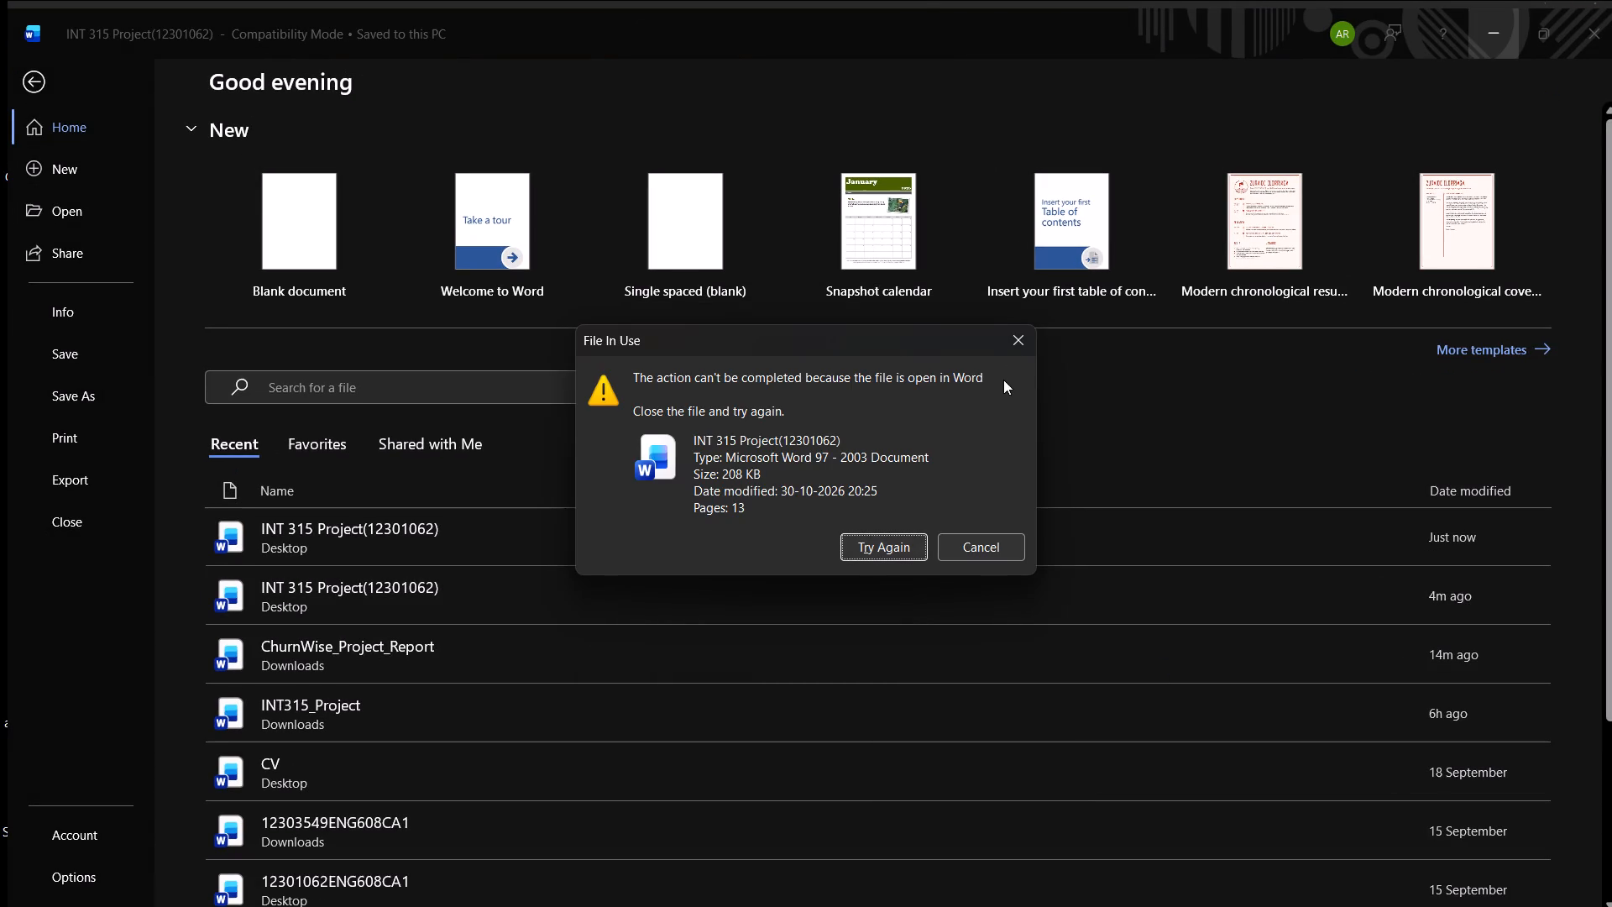
{"action": "left_click", "coordinate": [1013, 343]}
{"action": "left_click", "coordinate": [1587, 36]}
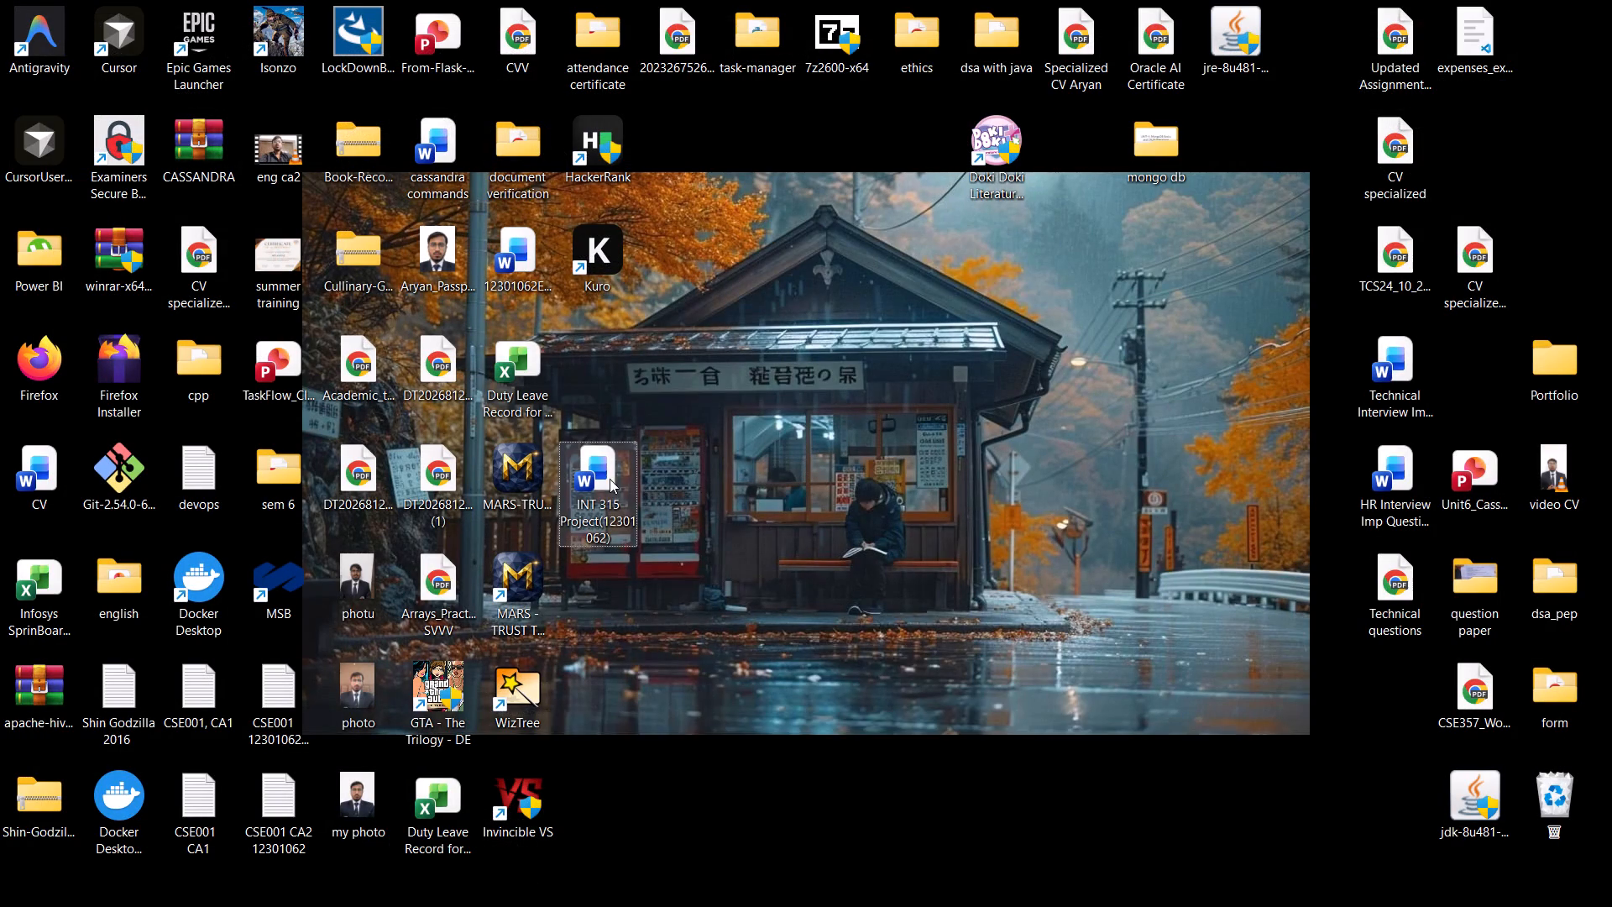
Rename the Desktop's INT 315 Project document, replacing the opening parenthesis with a space and removing the closing one around the registration number.
{"action": "left_click", "coordinate": [625, 538]}
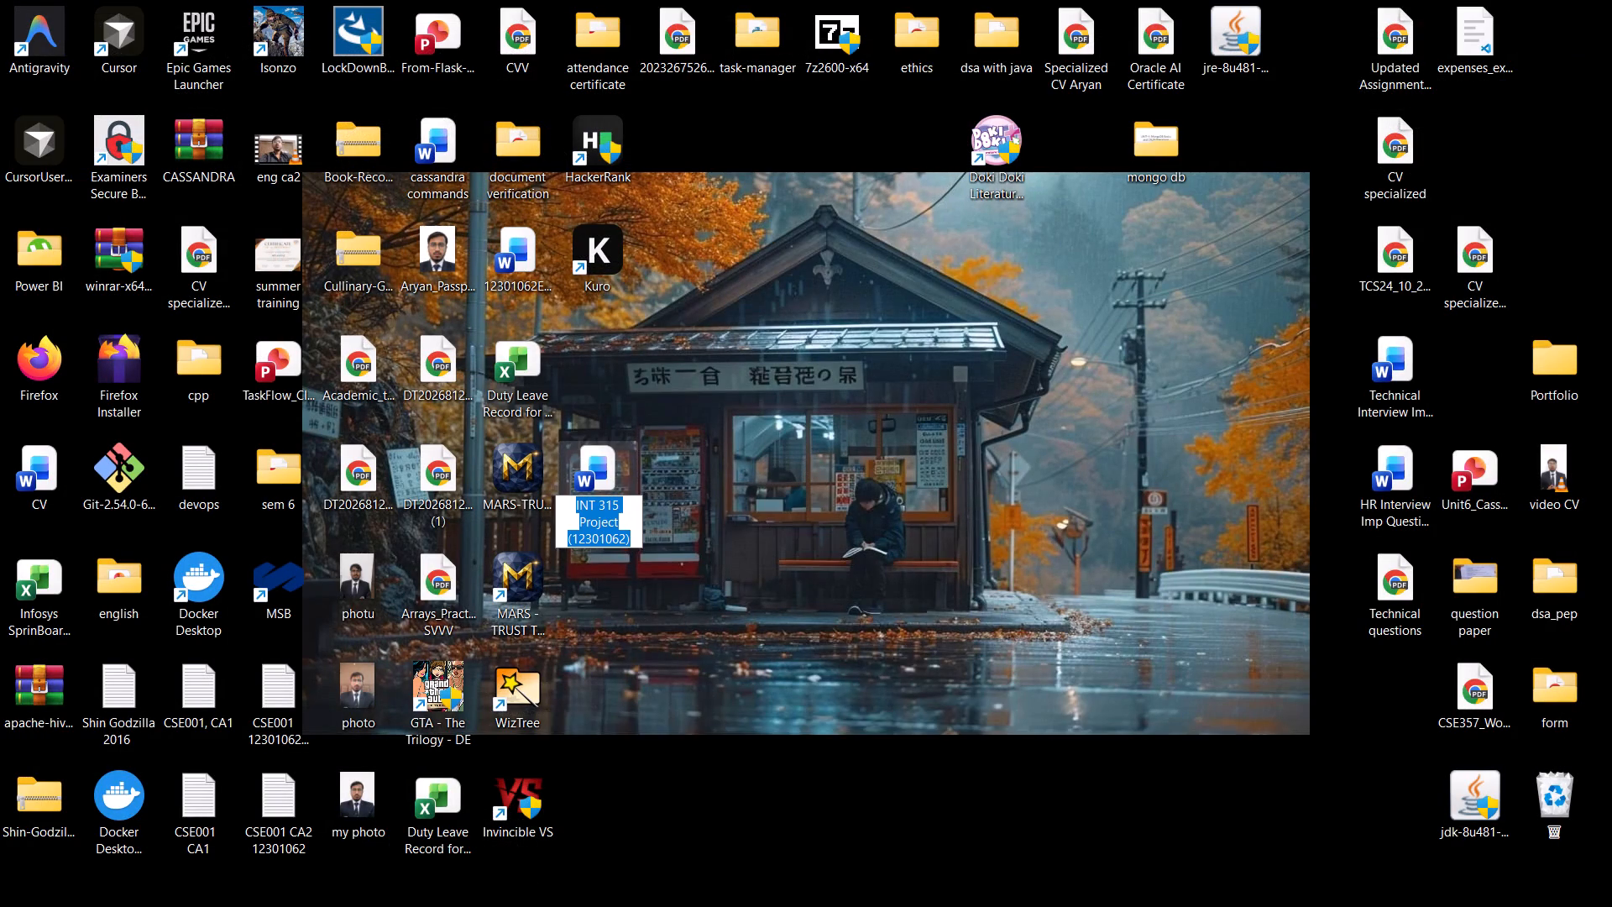
{"action": "left_click", "coordinate": [633, 539]}
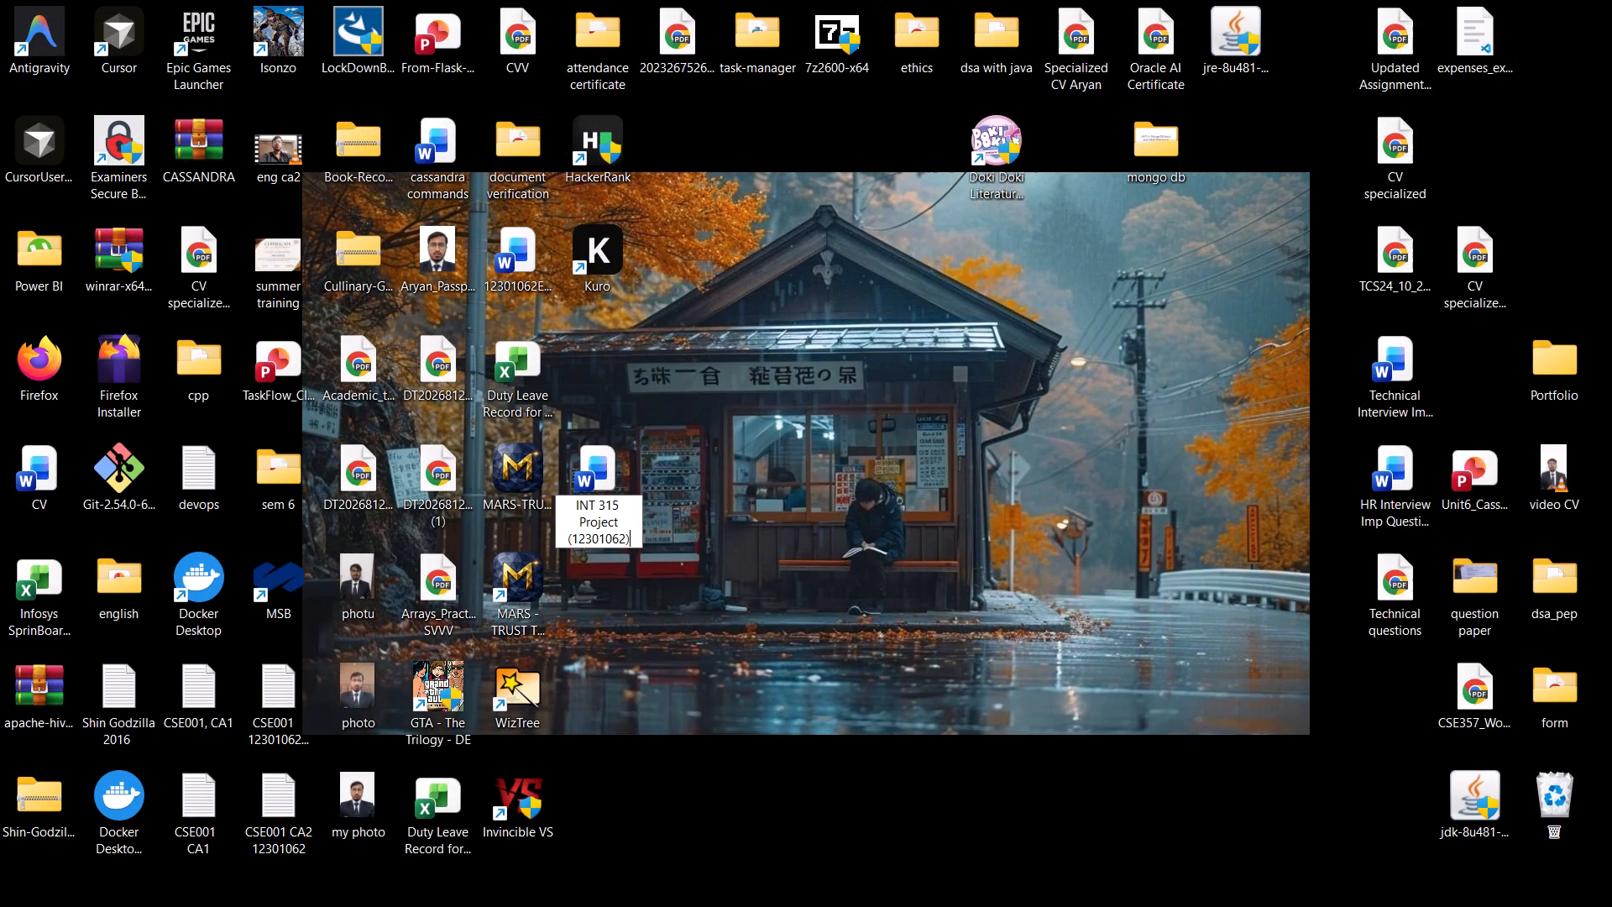
{"action": "key", "text": "BackSpace"}
{"action": "key", "text": "Left"}
{"action": "key", "text": "Left"}
{"action": "key", "text": "Left"}
{"action": "key", "text": "Left"}
{"action": "key", "text": "Left"}
{"action": "key", "text": "Left"}
{"action": "key", "text": "Left"}
{"action": "key", "text": "Left"}
{"action": "key", "text": "BackSpace"}
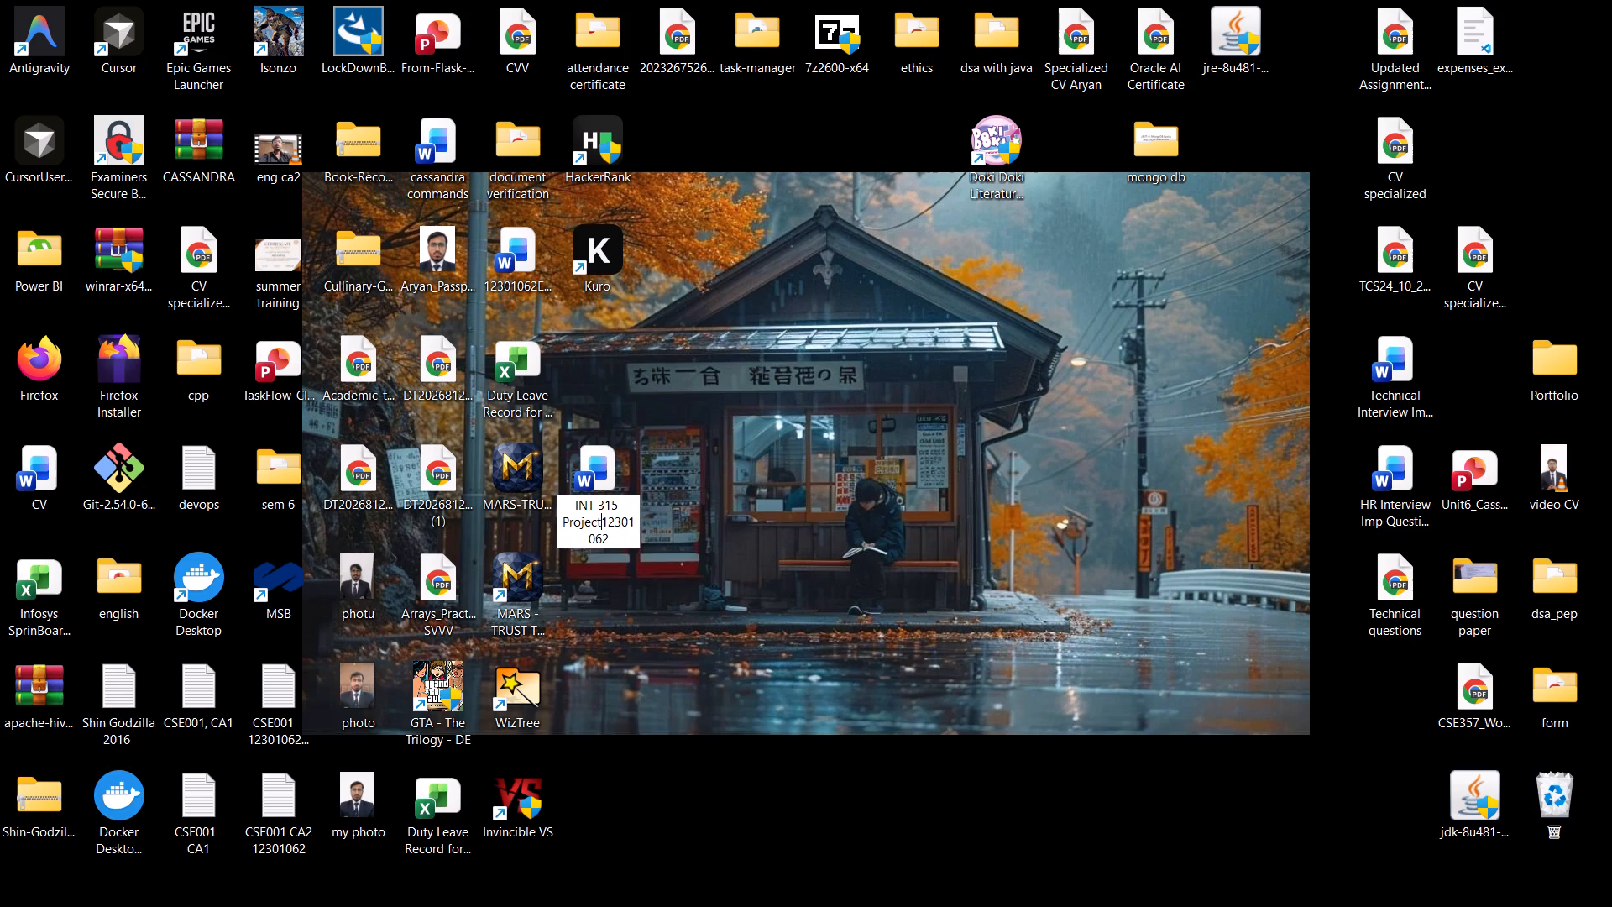
{"action": "key", "text": "space"}
{"action": "key", "text": "Return"}
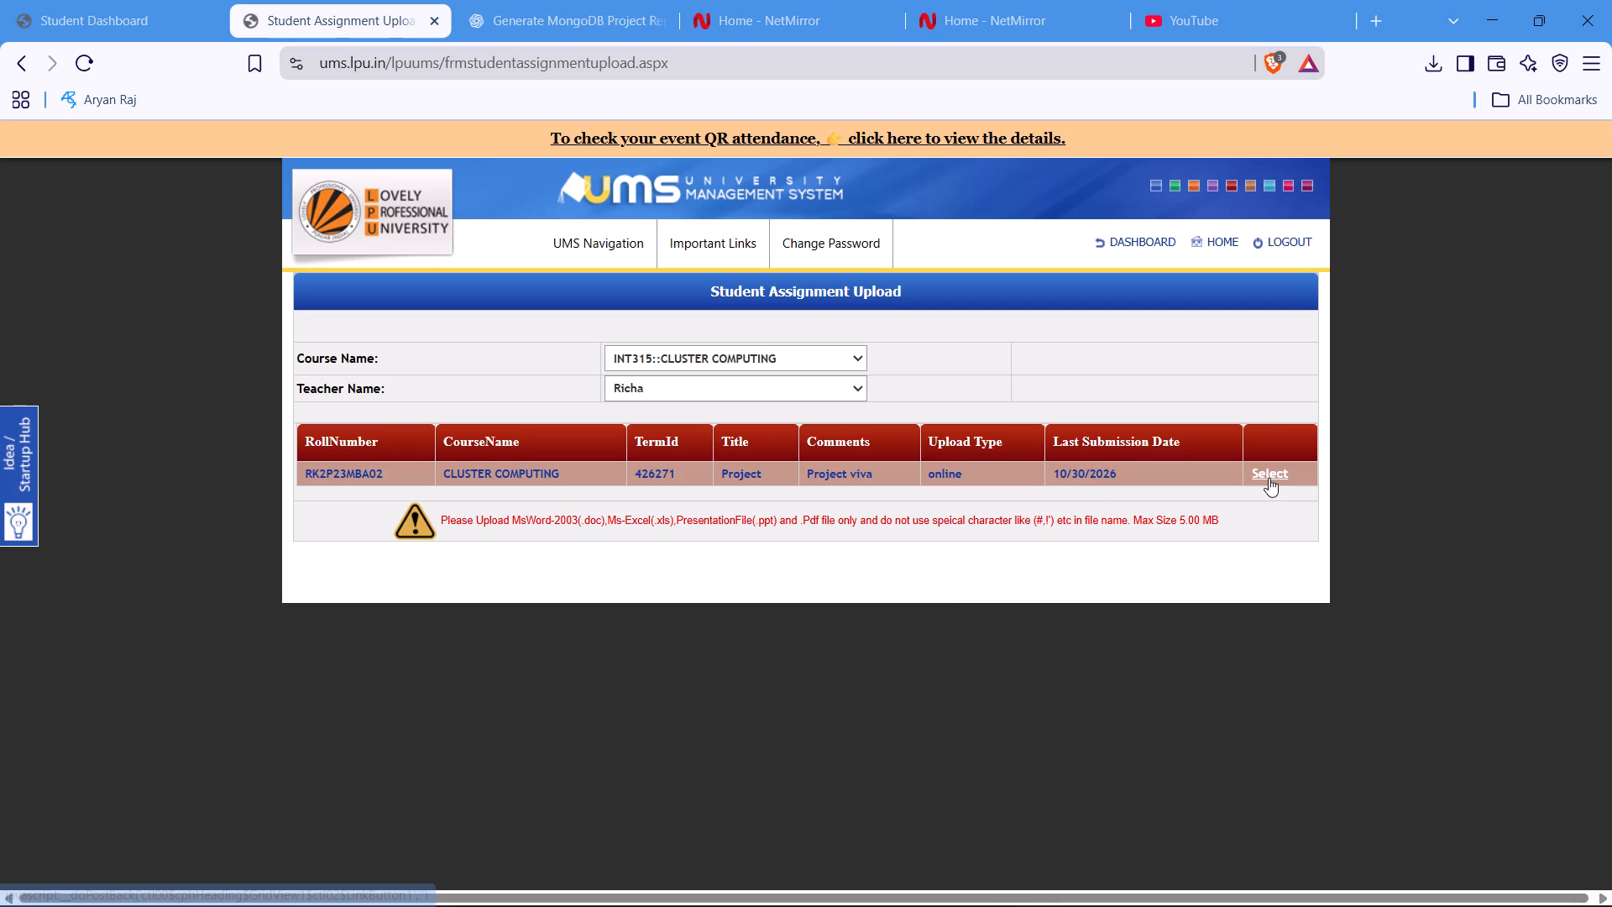
In the browser, open the Cluster Computing project's upload form, attach the renamed INT 315 Project document from the Desktop and submit it.
{"action": "left_click", "coordinate": [1269, 478]}
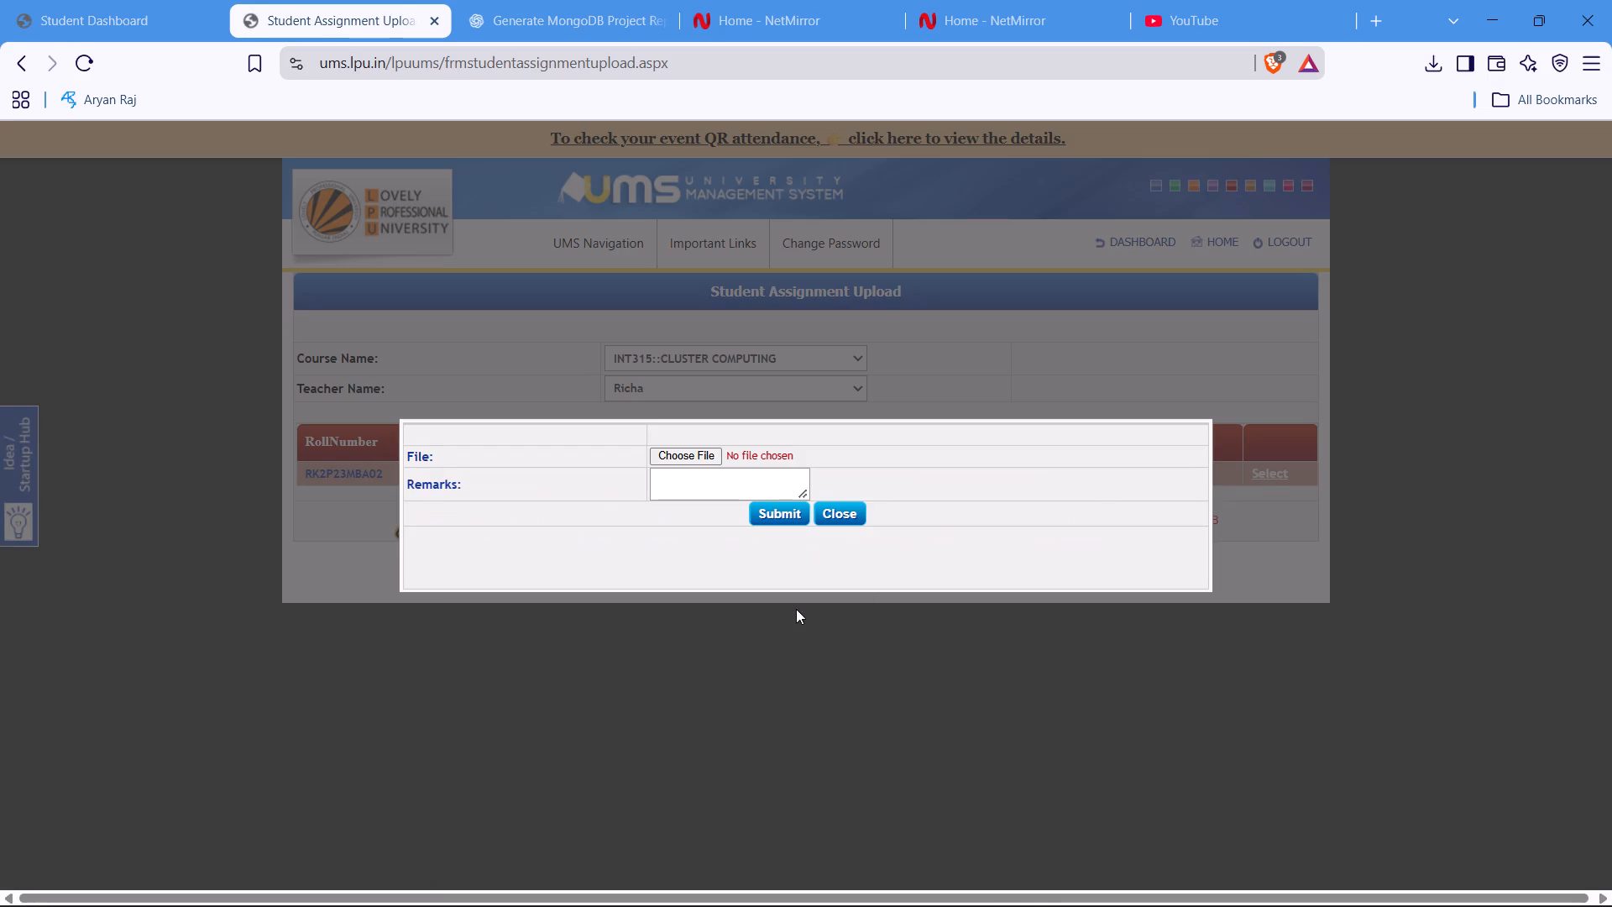
{"action": "left_click", "coordinate": [685, 455]}
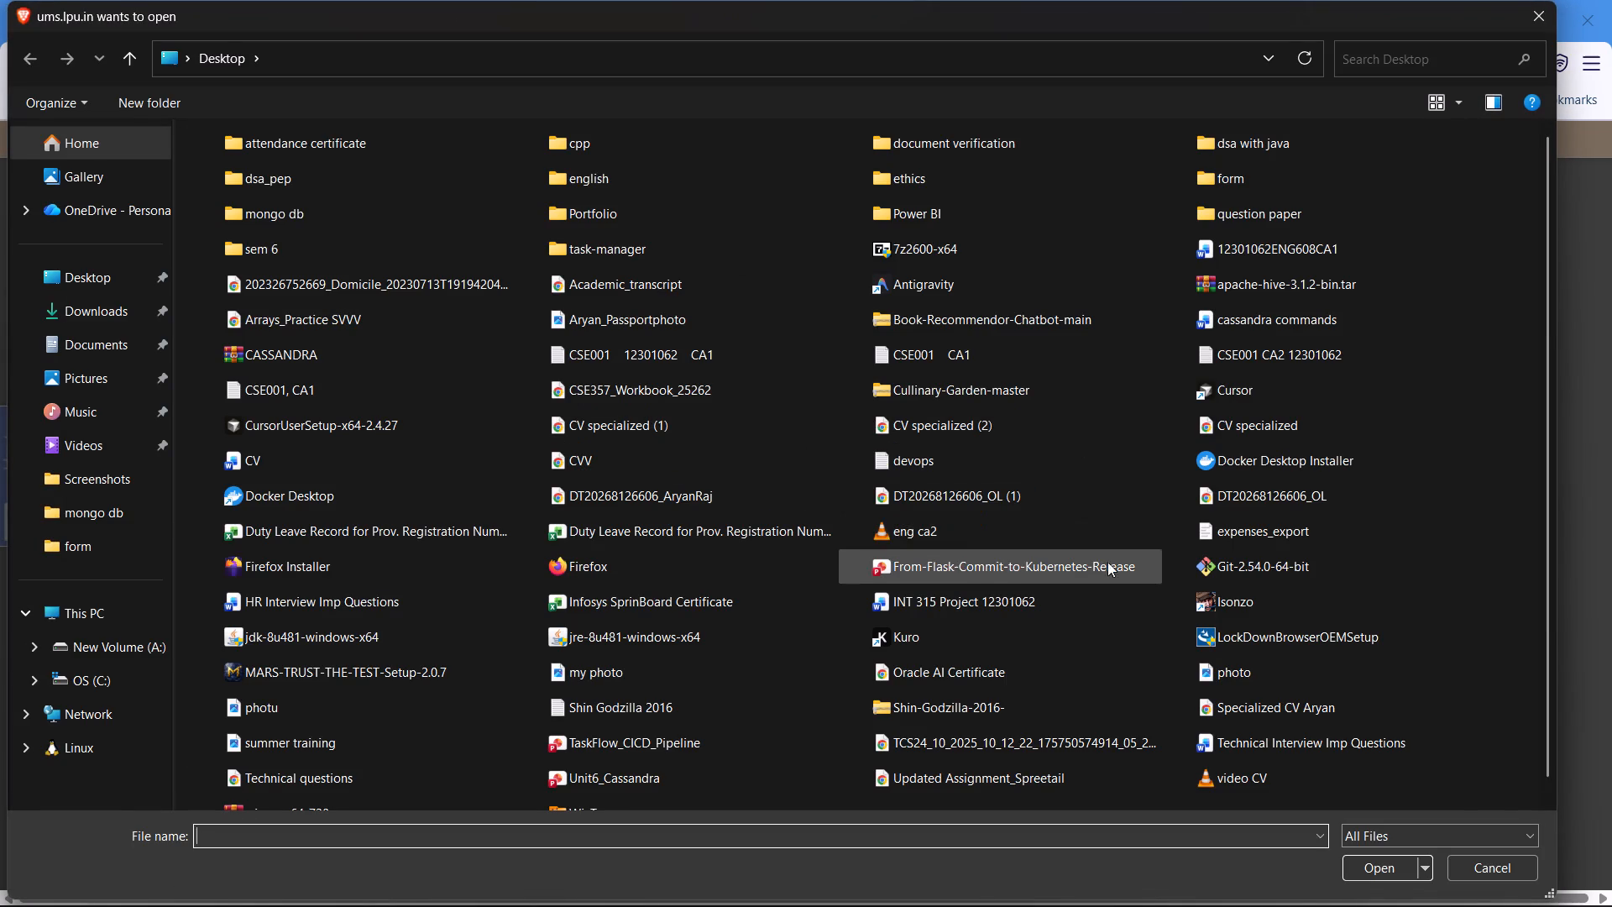
{"action": "left_click", "coordinate": [1117, 612]}
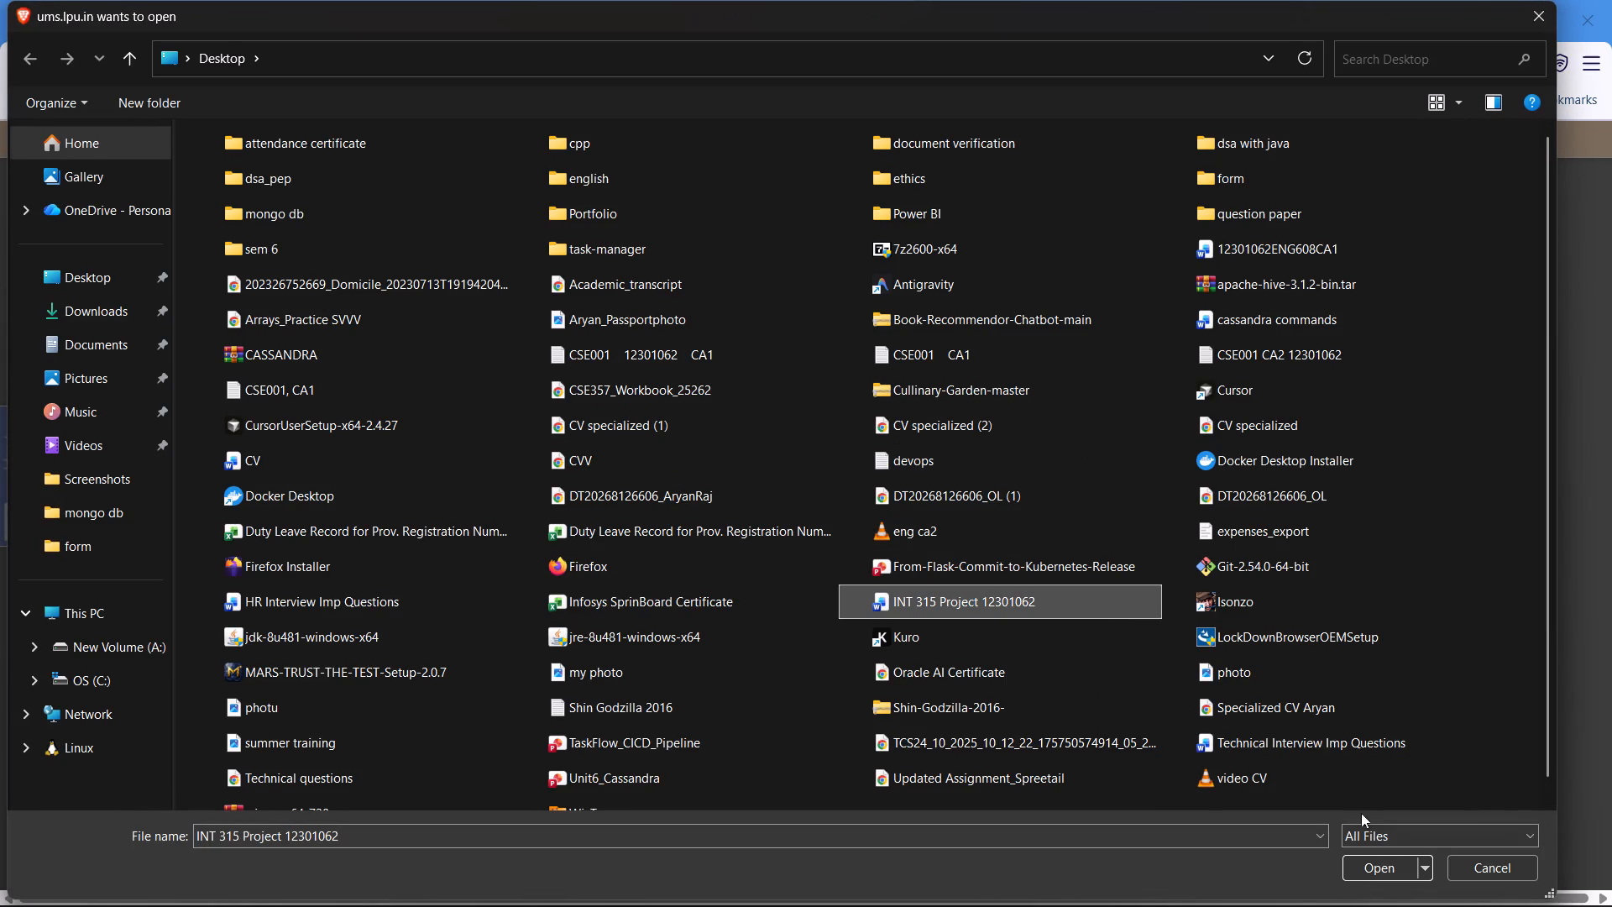
{"action": "left_click", "coordinate": [1375, 858]}
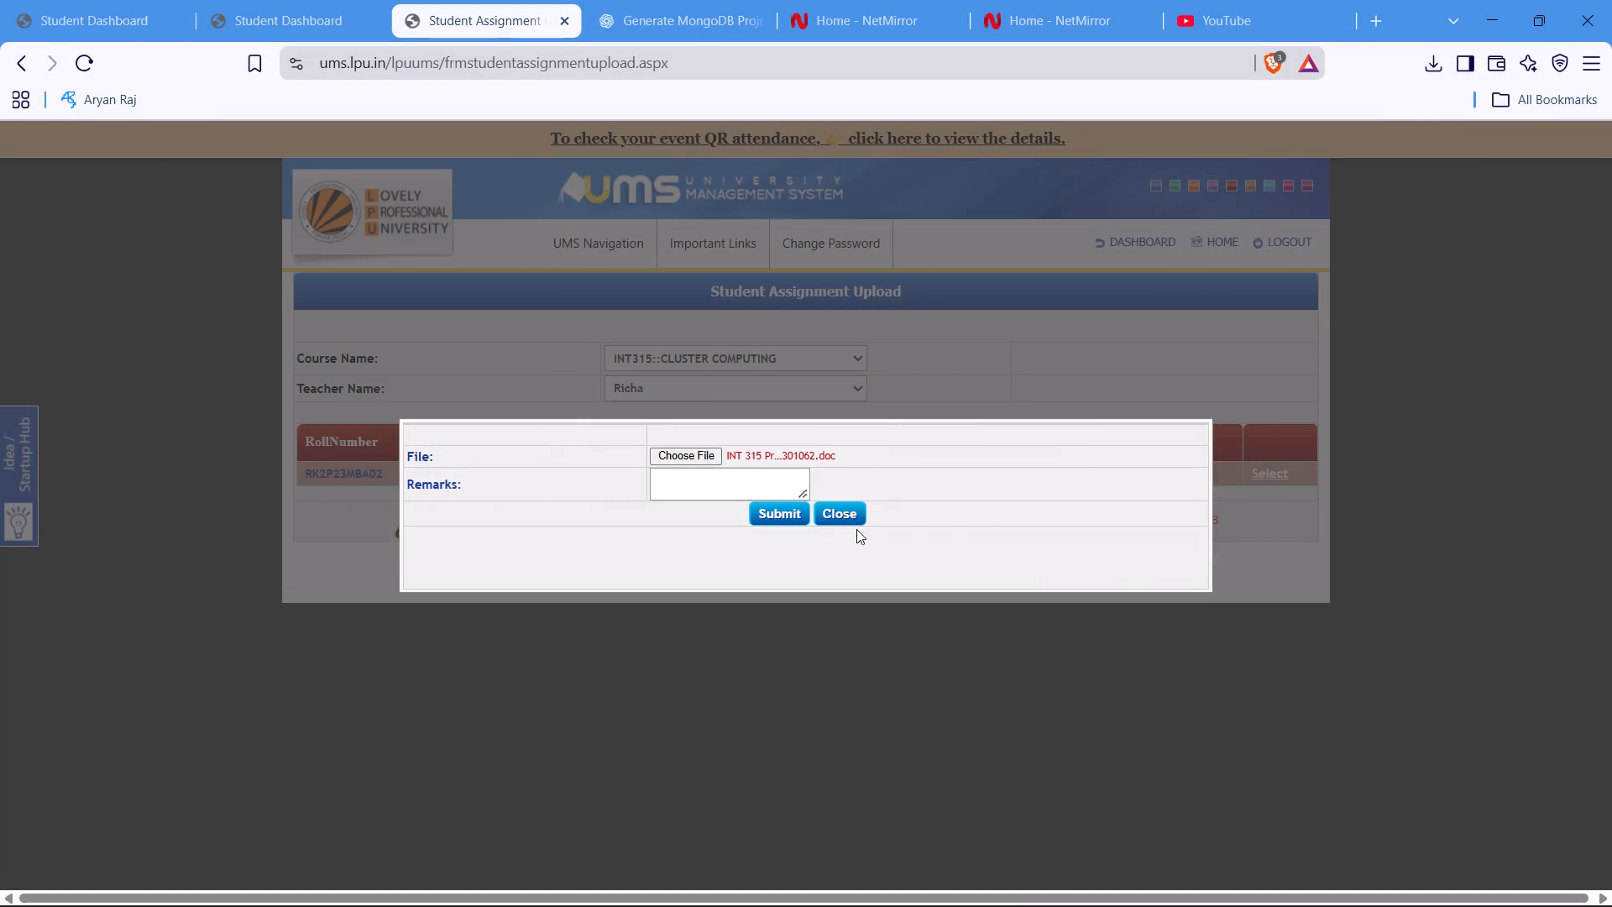
{"action": "left_click", "coordinate": [784, 509]}
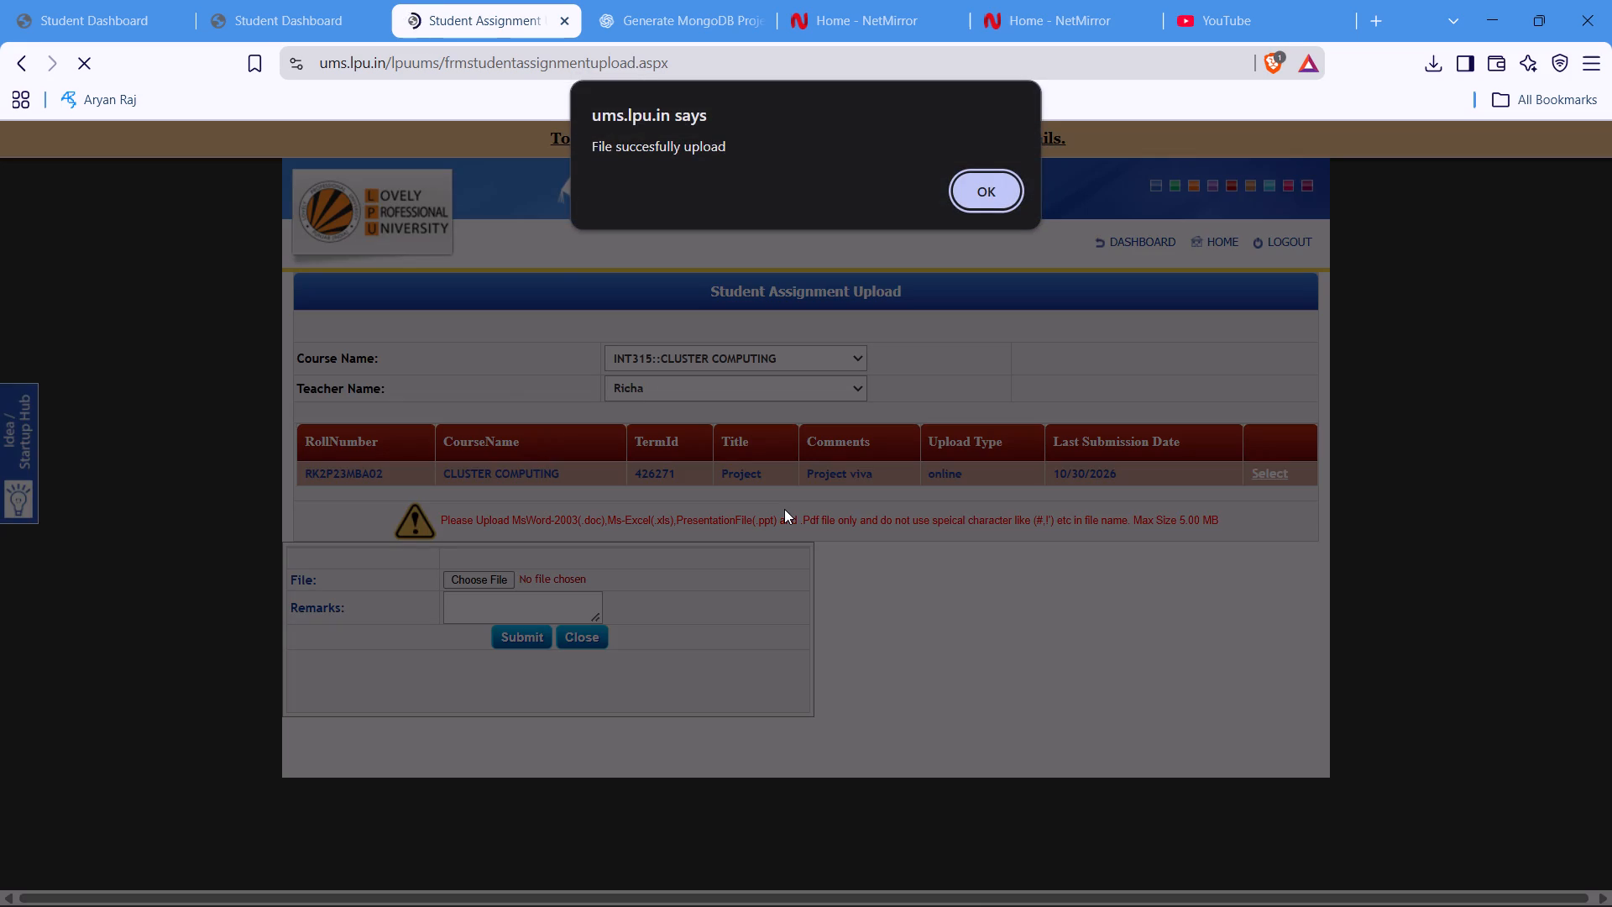
Save a full-screen screenshot of the UMS upload message, then dismiss the message.
{"action": "key", "text": "super+Print"}
{"action": "left_click", "coordinate": [1002, 183]}
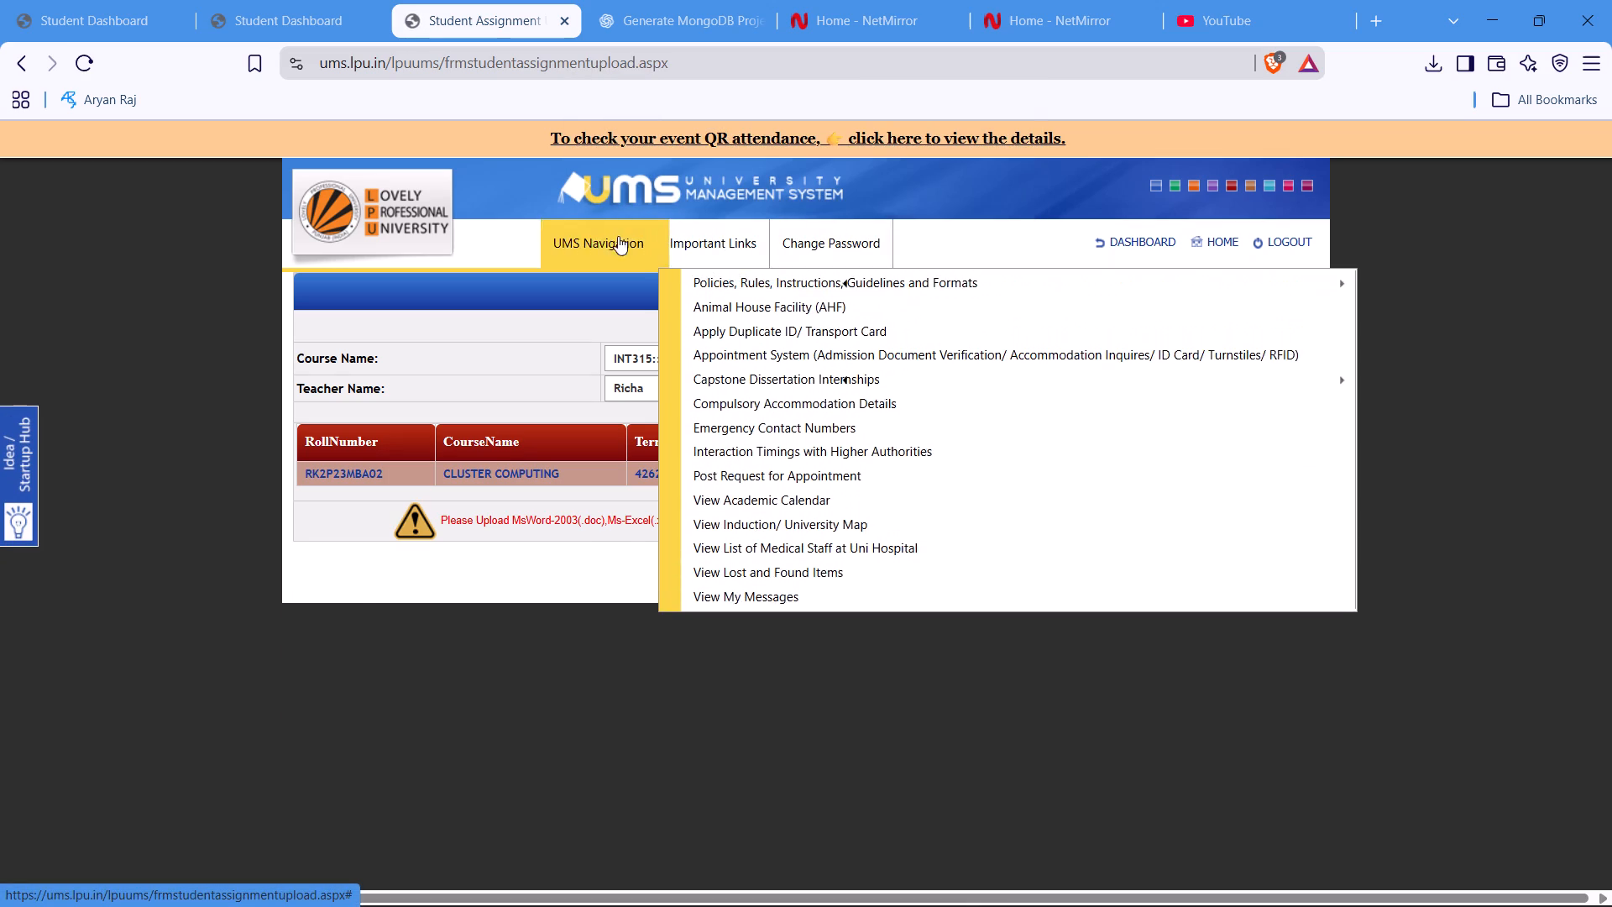
Close the assignment upload, MongoDB project chat and both Student Dashboard tabs, and open a new browser tab.
{"action": "left_click", "coordinate": [560, 27]}
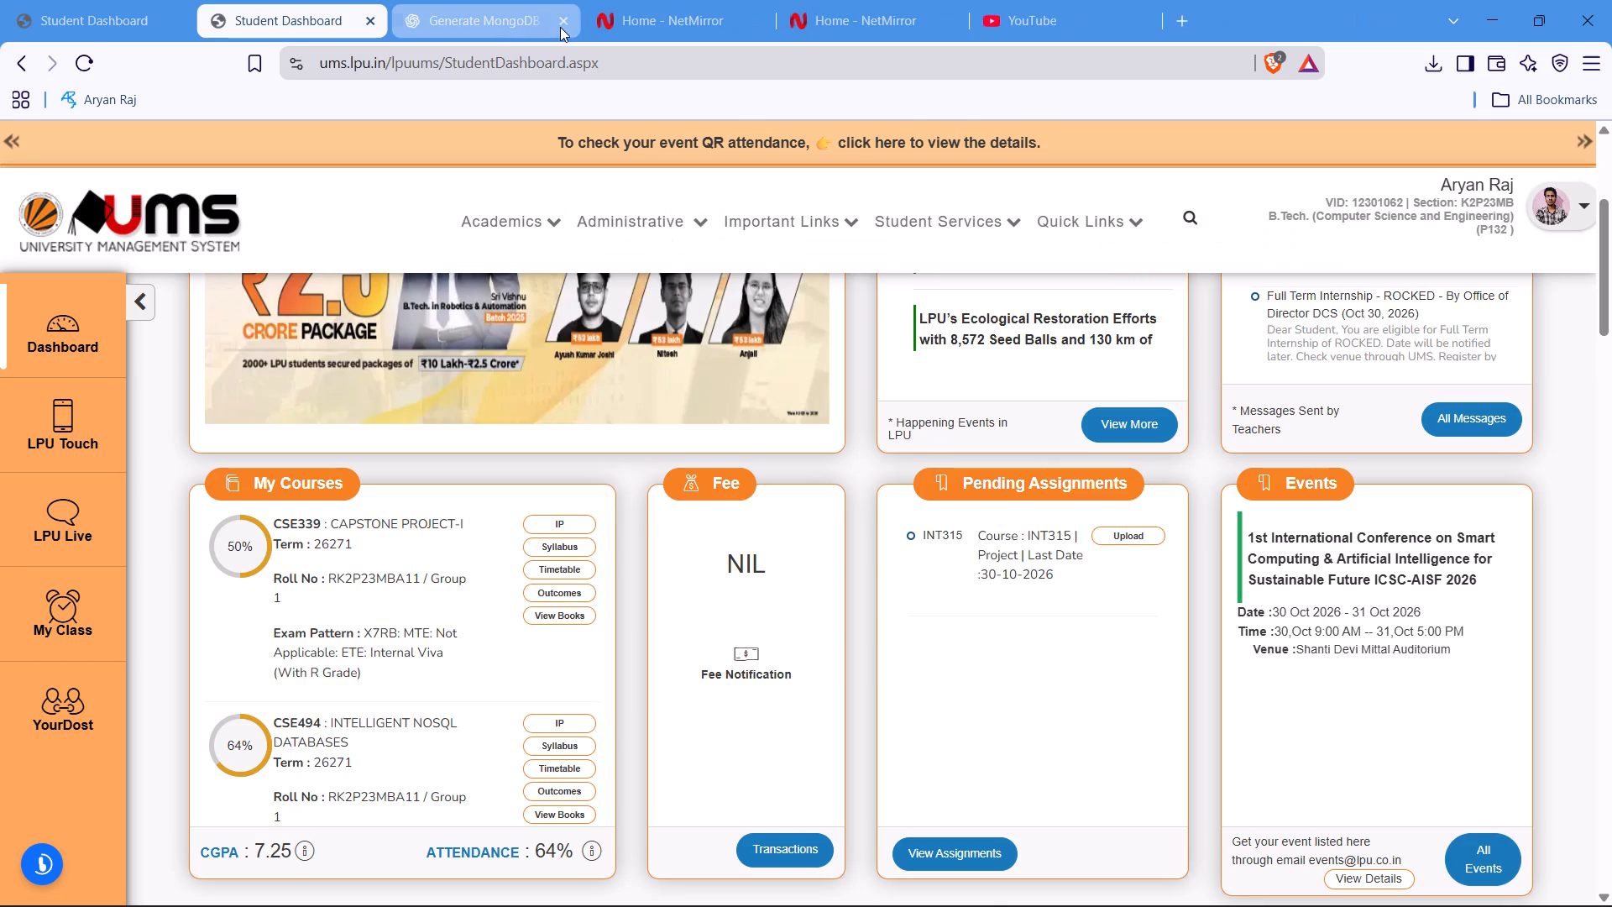
{"action": "left_click", "coordinate": [560, 27]}
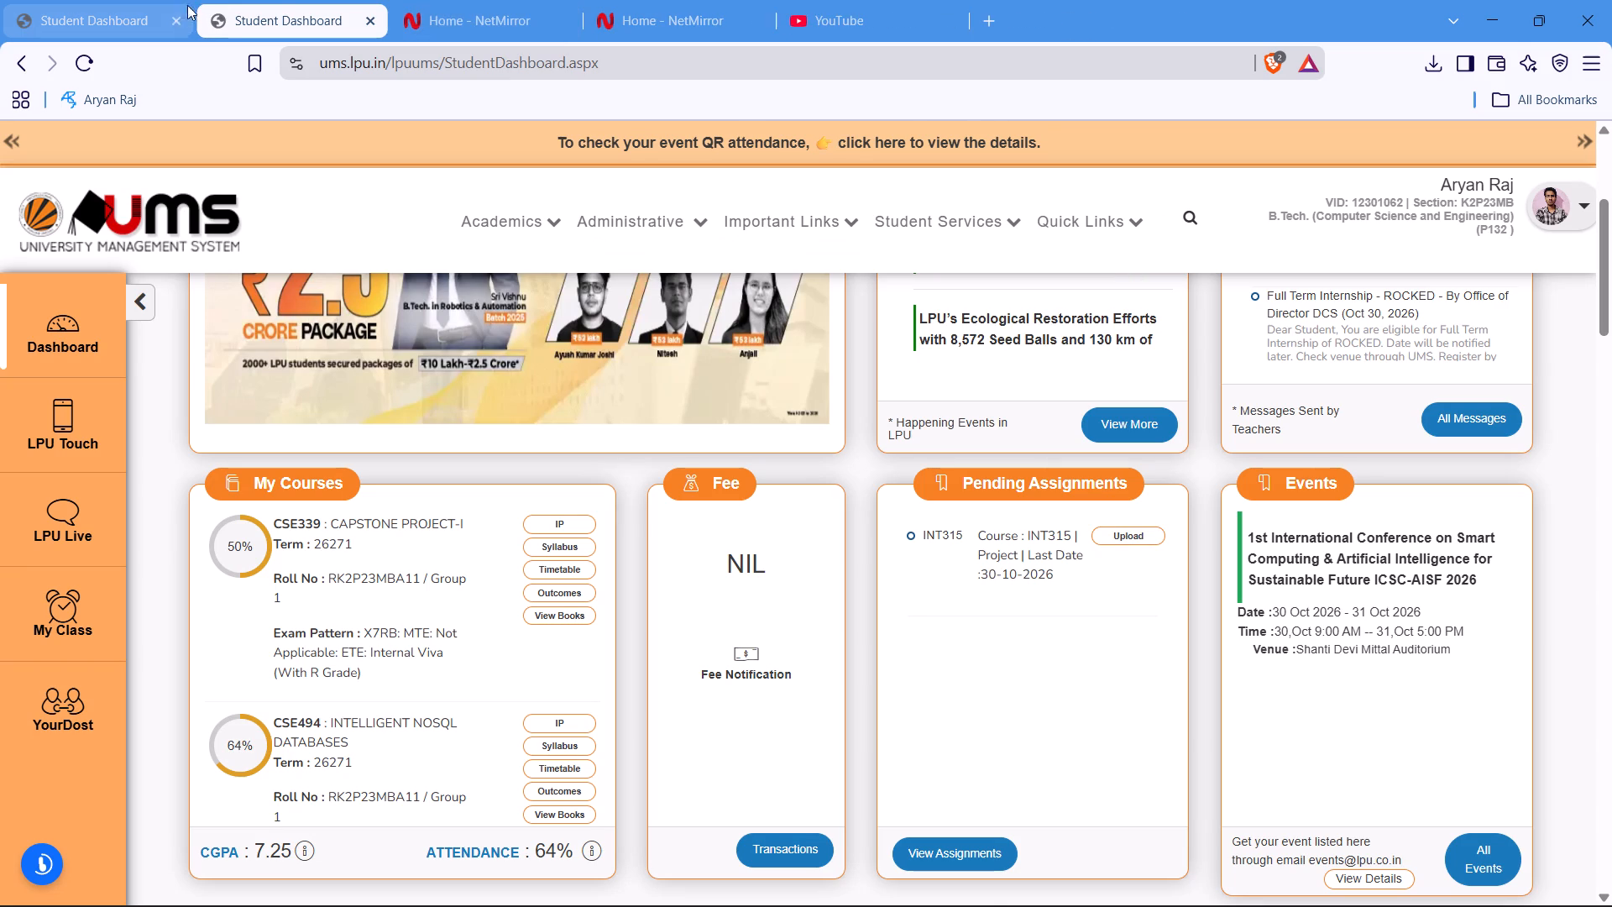
{"action": "left_click", "coordinate": [181, 17]}
{"action": "left_click", "coordinate": [181, 17]}
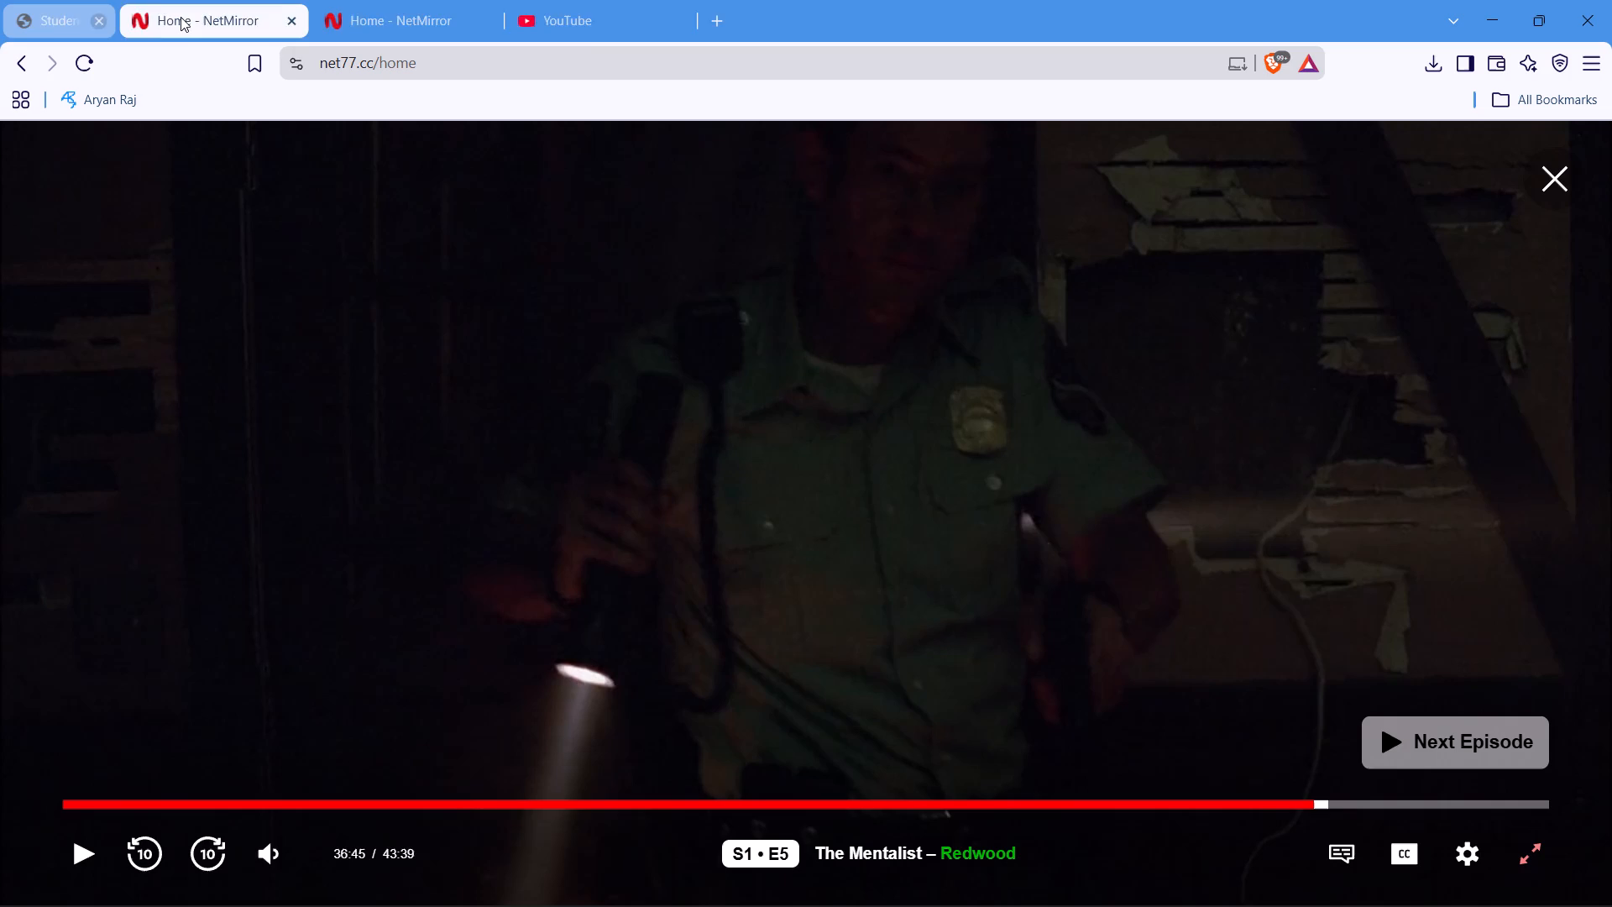
{"action": "left_click", "coordinate": [594, 22]}
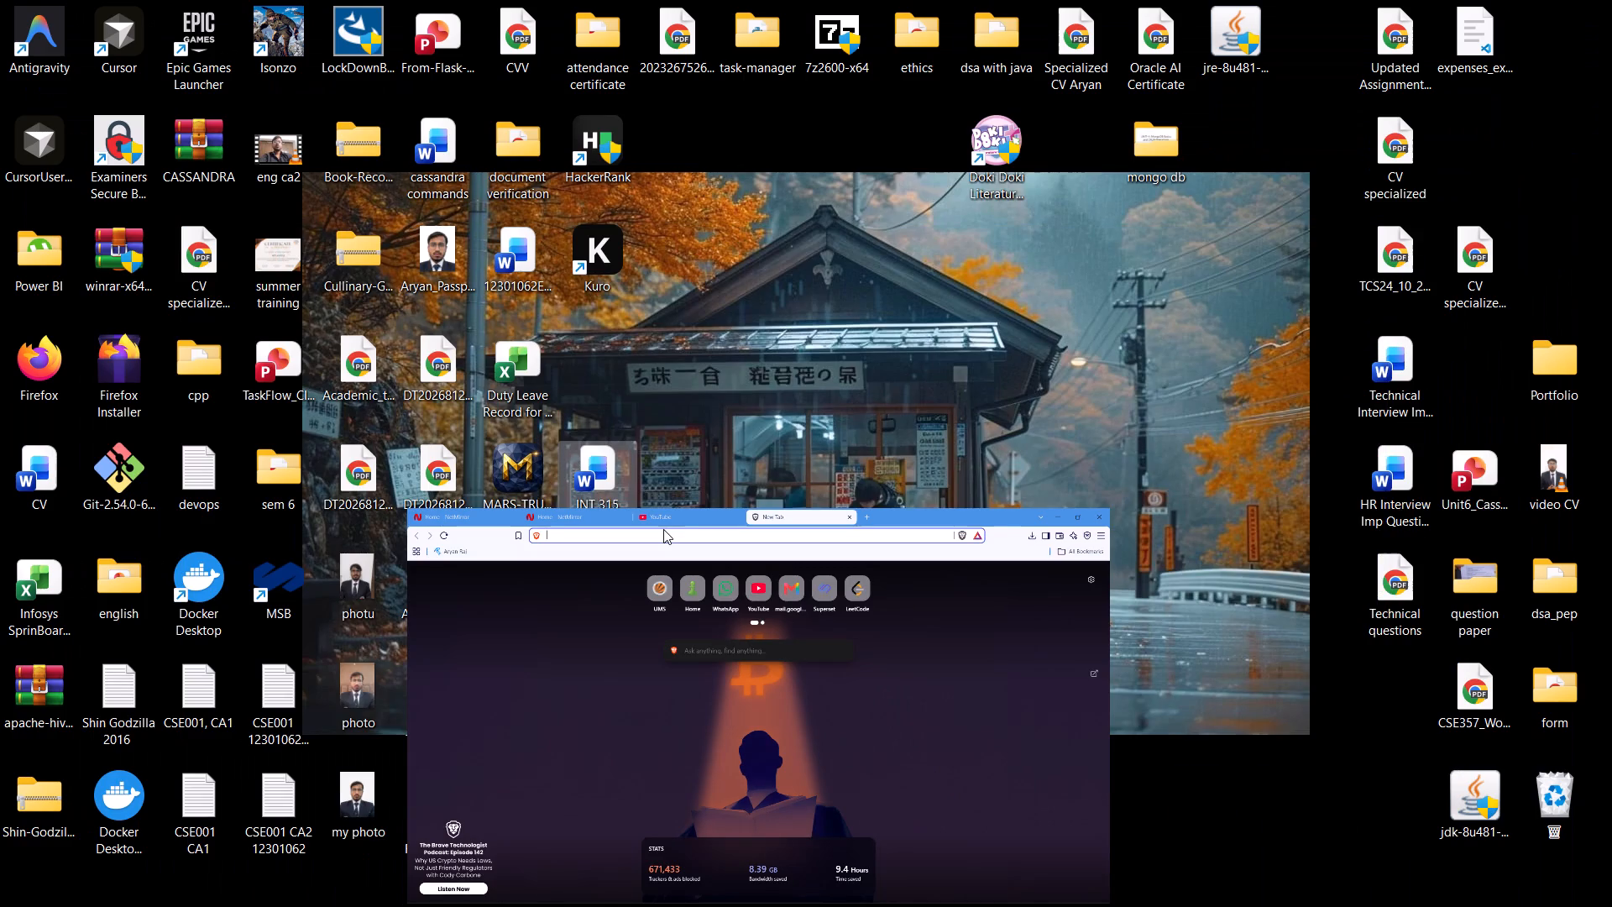
From the Desktop, bring up the Shut Down Windows dialog.
{"action": "key", "text": "alt+F4"}
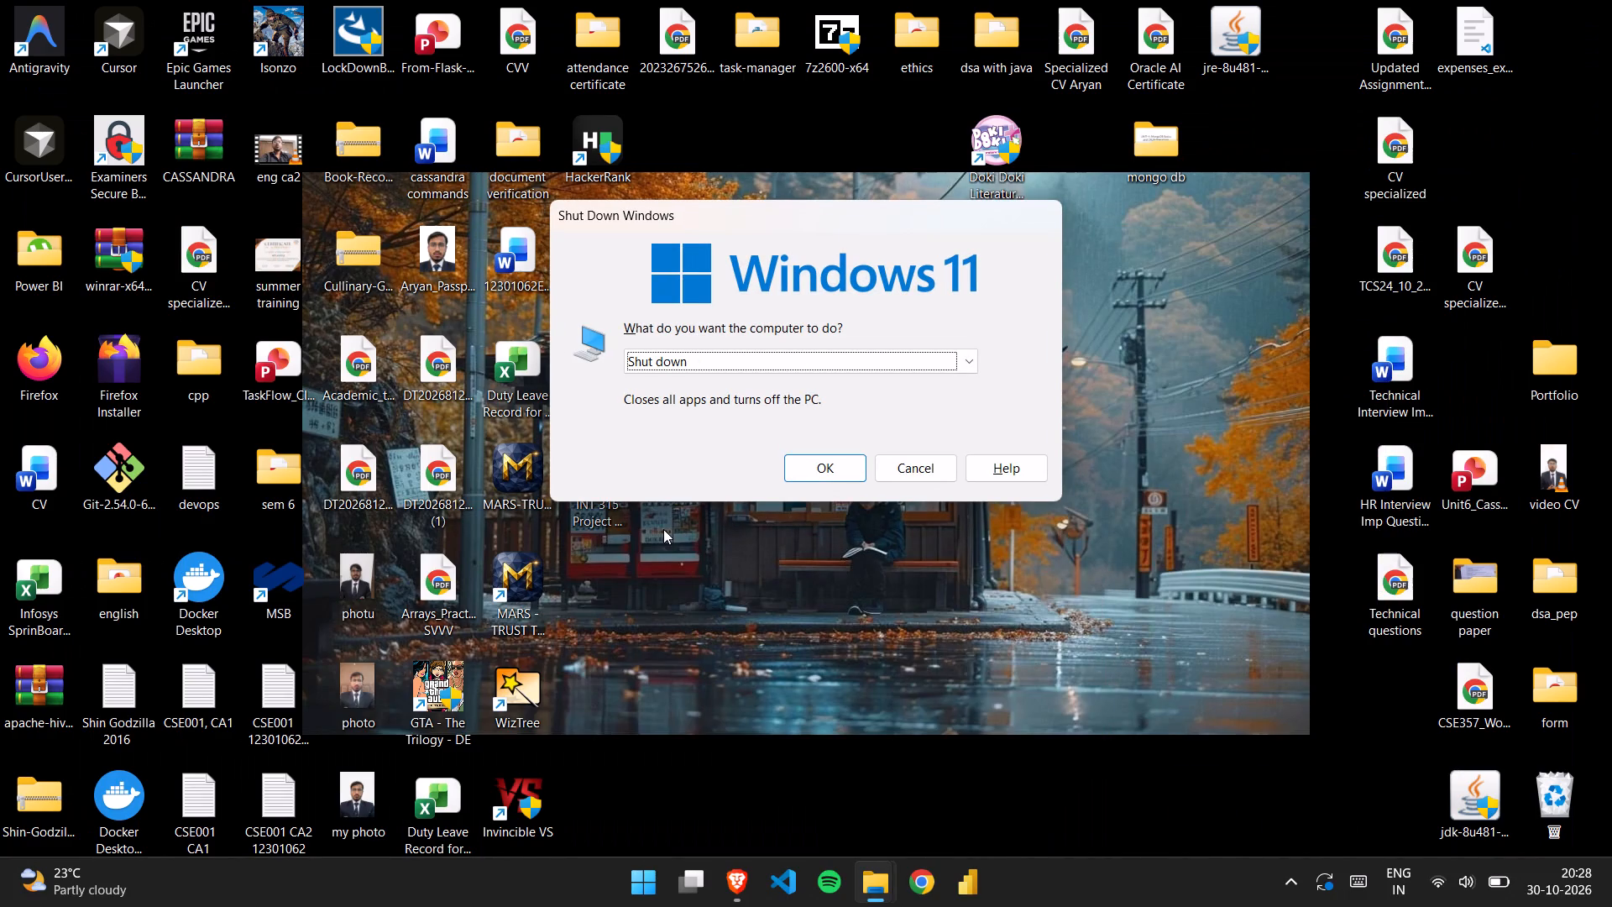